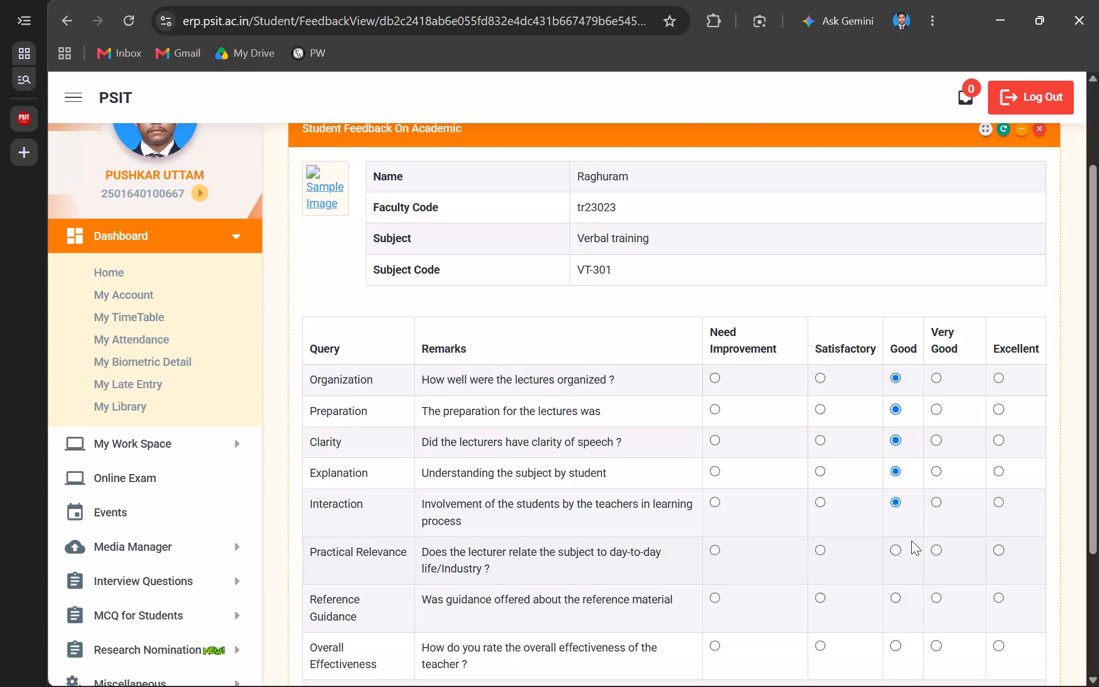
Rate Practical Relevance, Reference Guidance and Overall Effectiveness as Good and submit this Verbal training feedback.
click(899, 550)
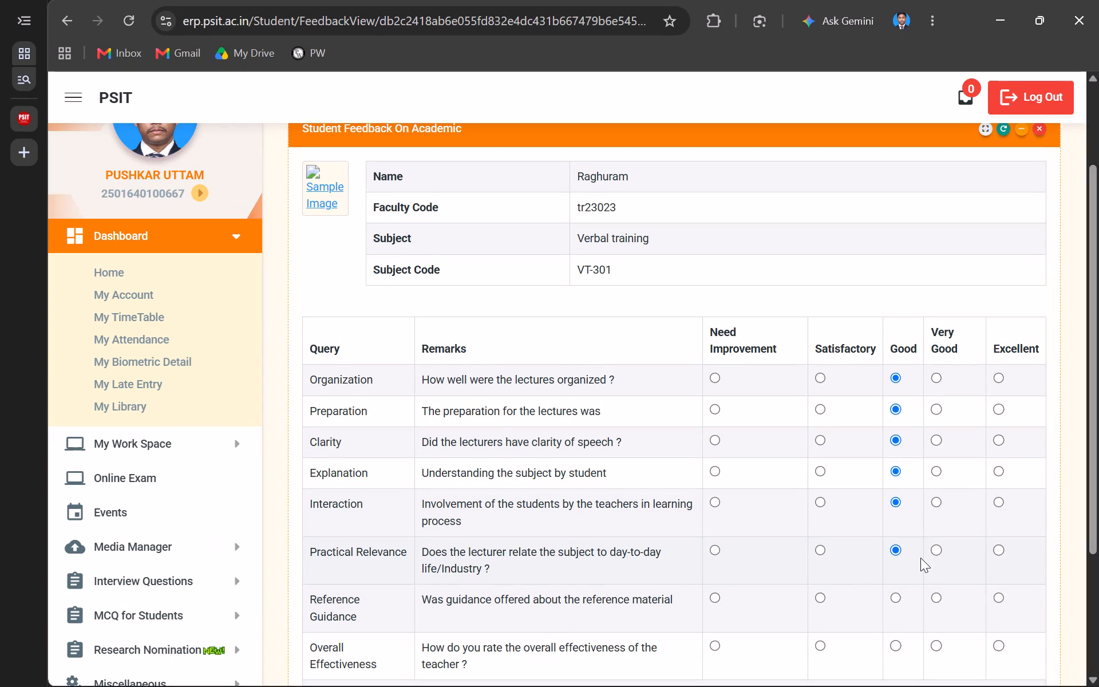
scroll(920, 558, down, 2)
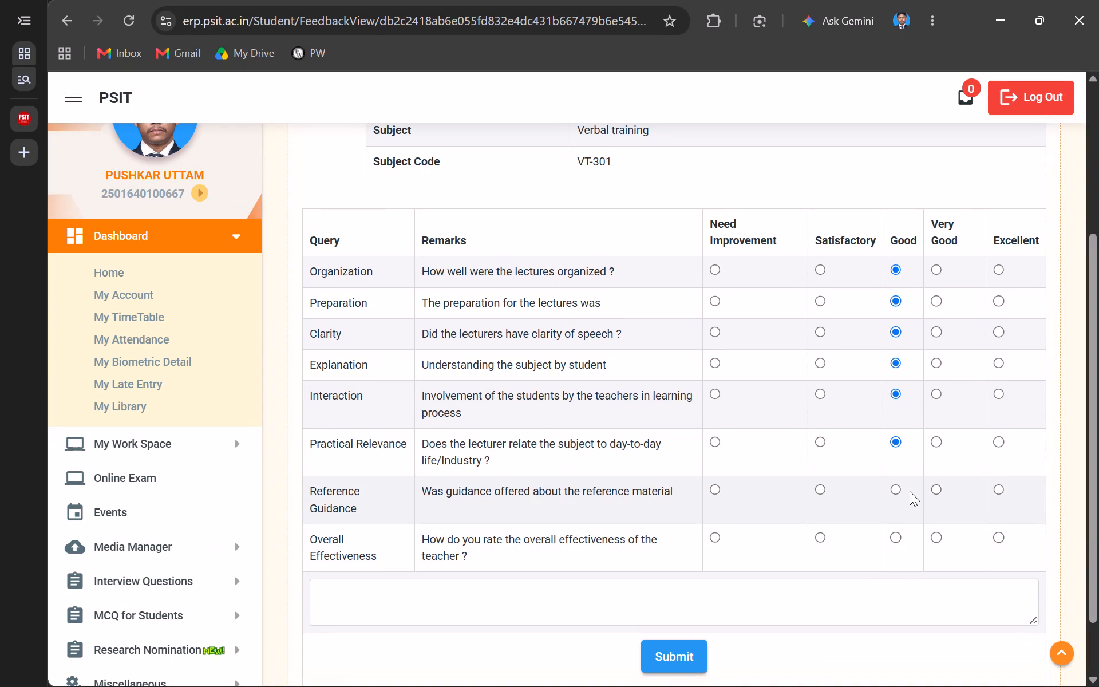
scroll(959, 464, down, 1)
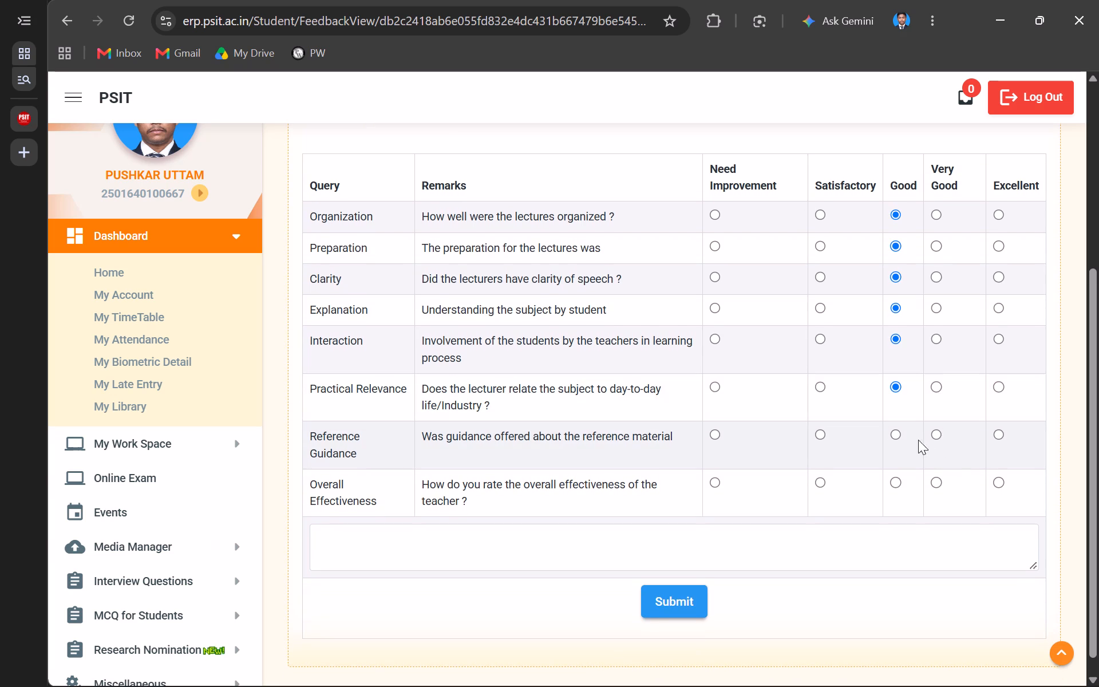
click(891, 432)
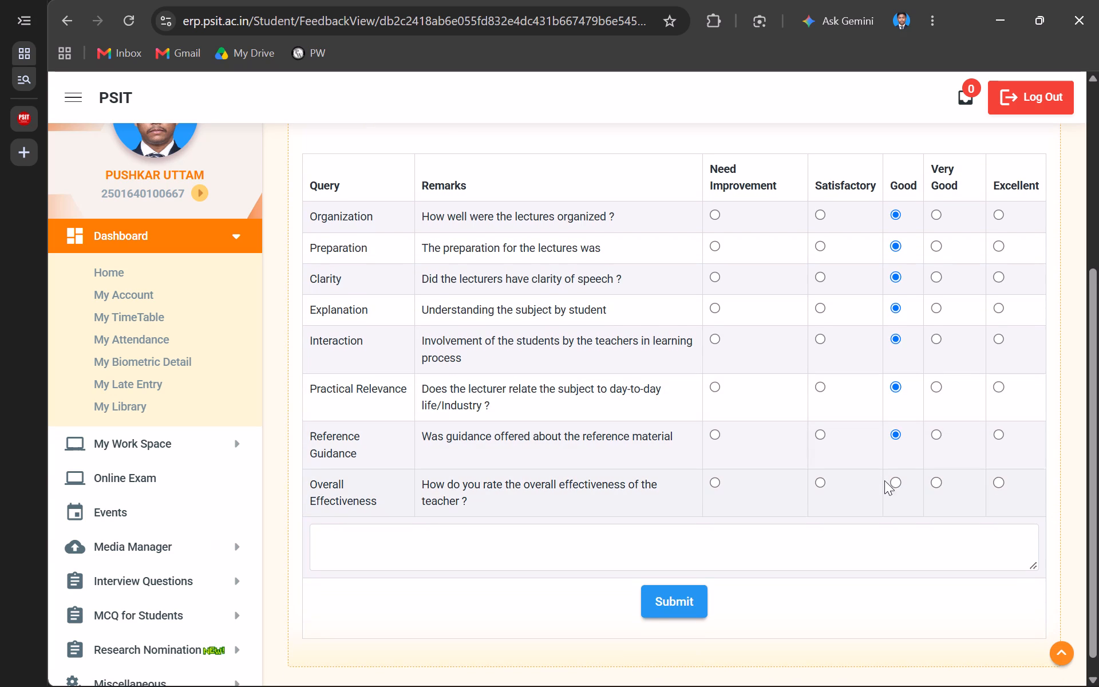
click(896, 483)
click(674, 601)
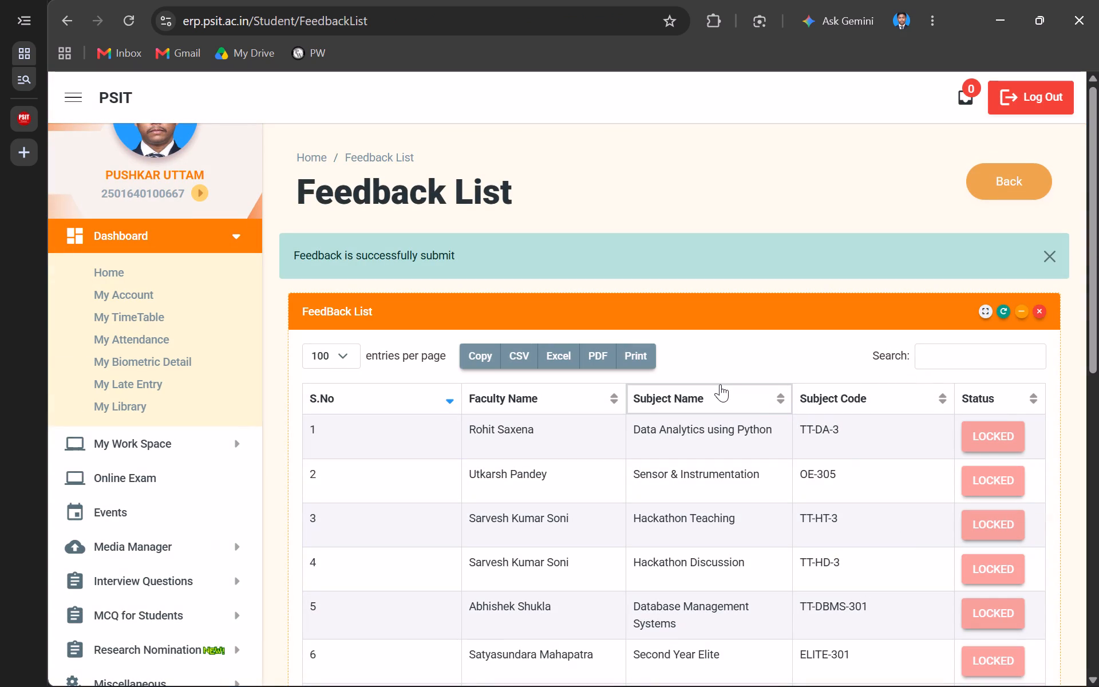
Open the feedback form for Verbal training entry 15, rate all eight queries as Very Good and submit it.
scroll(542, 390, down, 2)
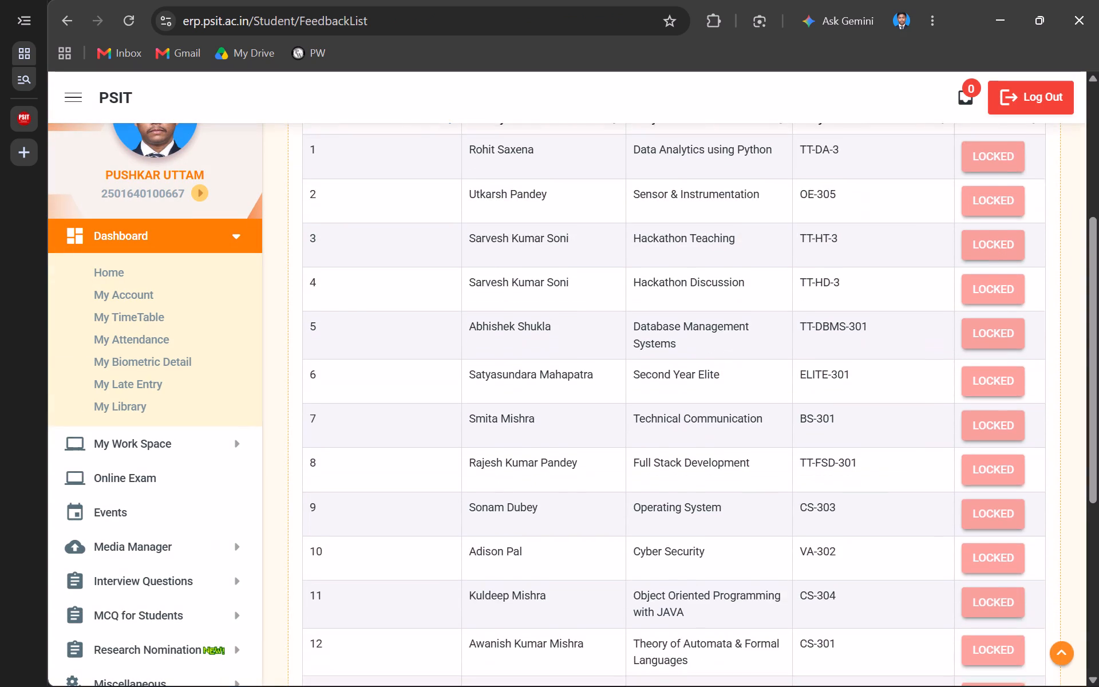
scroll(542, 390, down, 4)
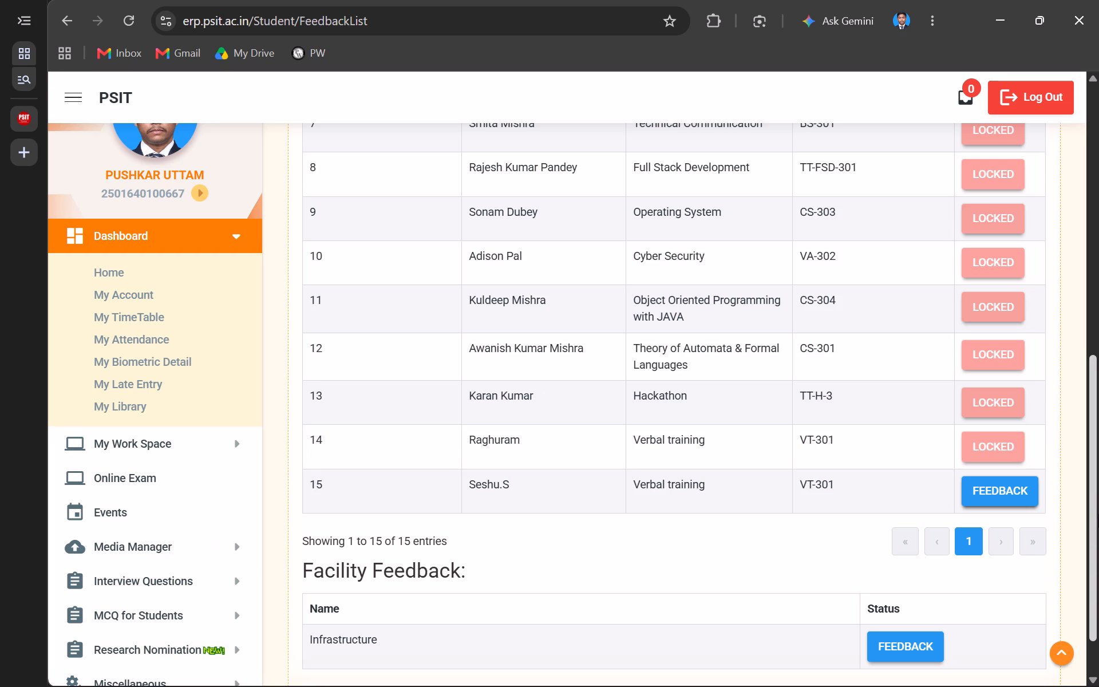
click(1022, 493)
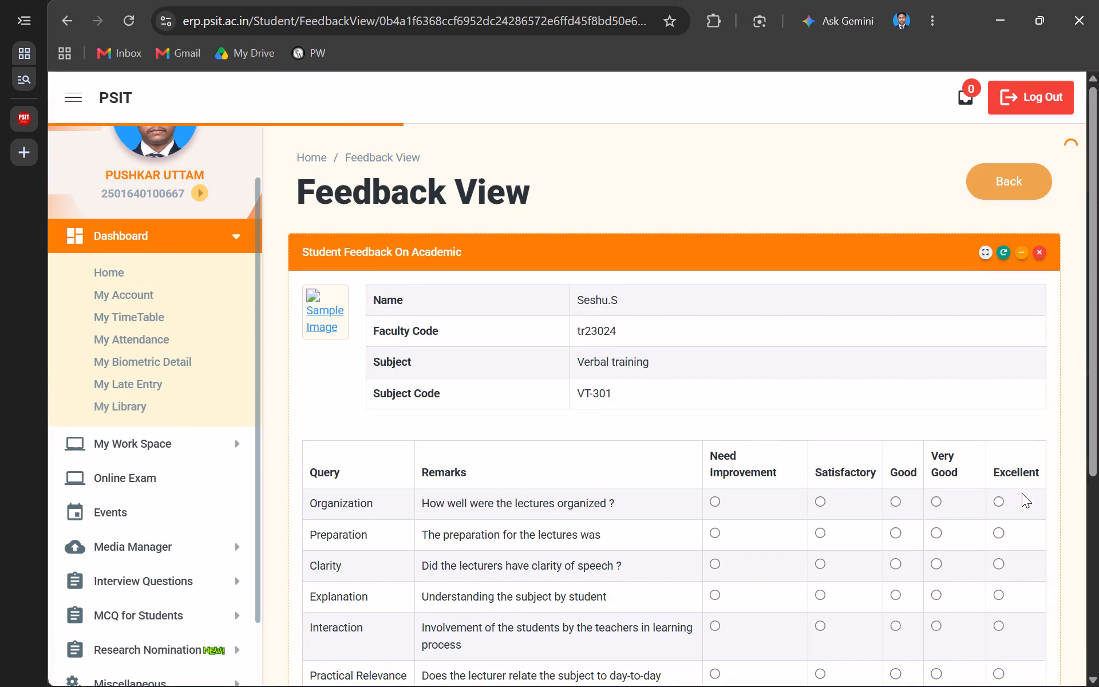
scroll(867, 465, down, 3)
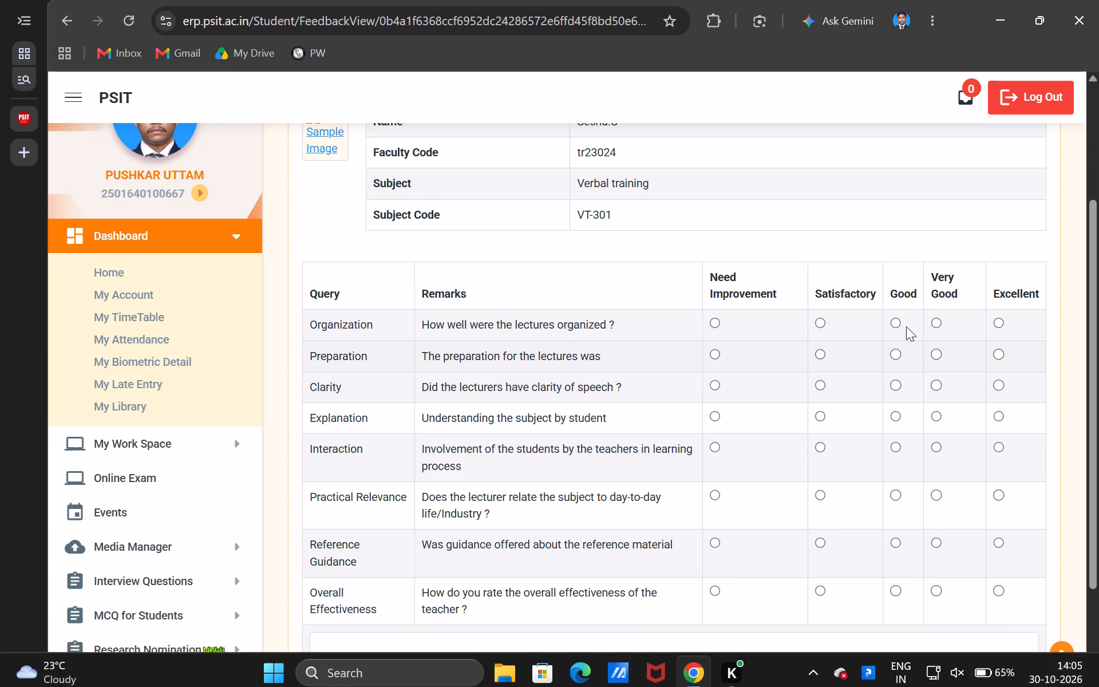
click(941, 324)
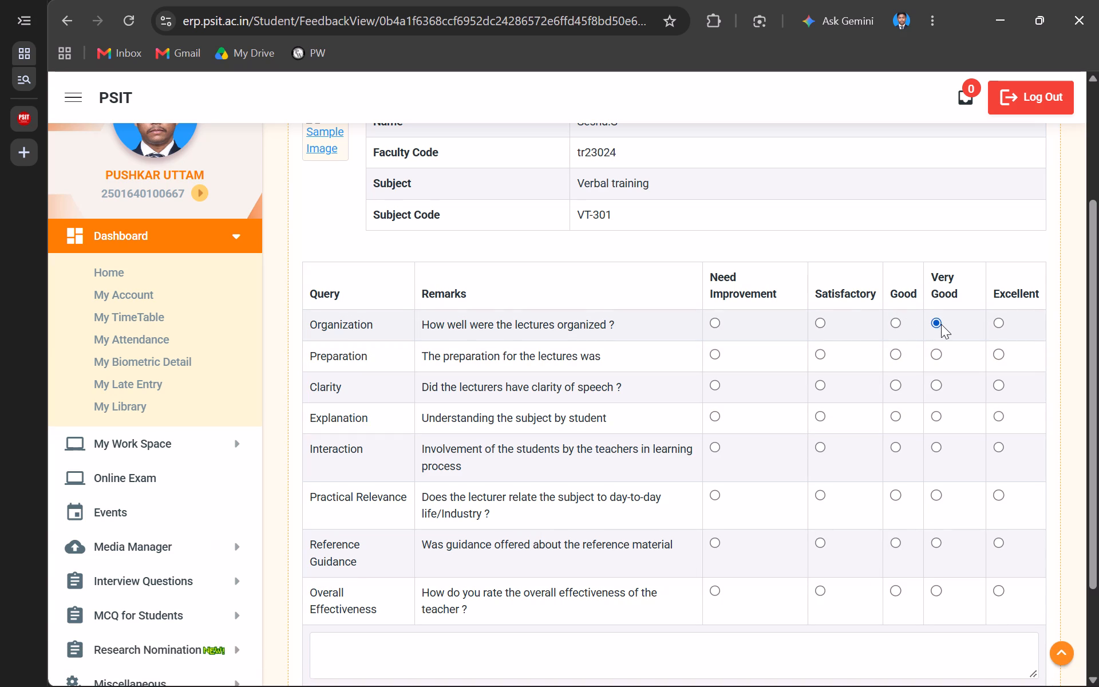
click(940, 357)
click(934, 382)
click(936, 416)
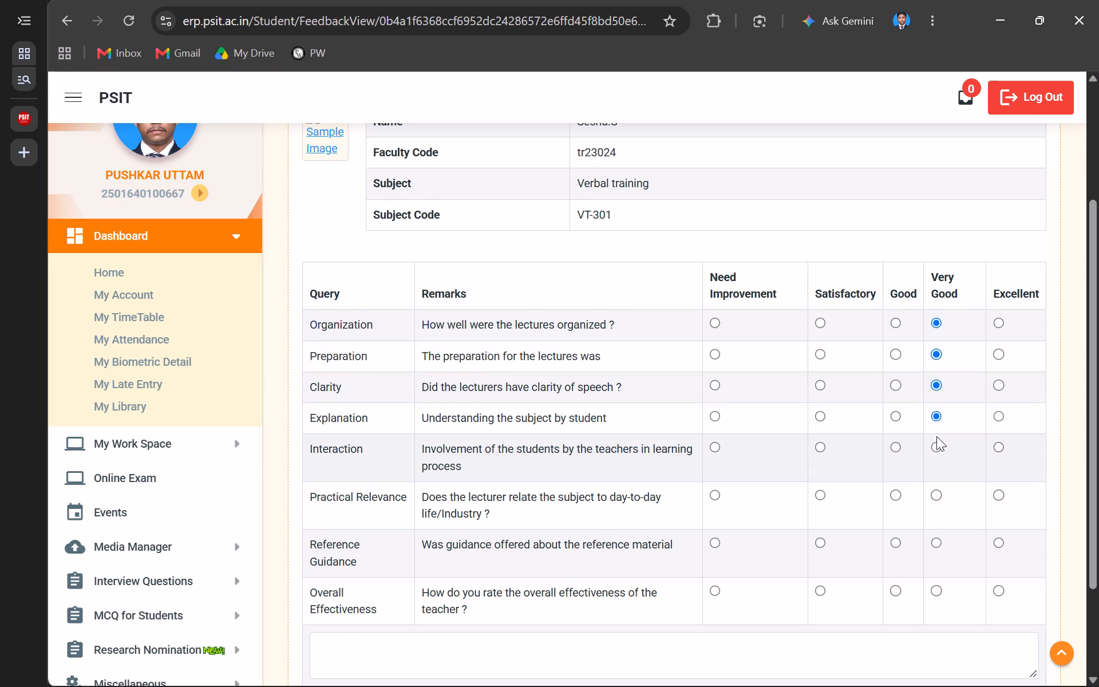
click(934, 443)
click(939, 494)
click(936, 541)
click(932, 590)
scroll(853, 457, down, 3)
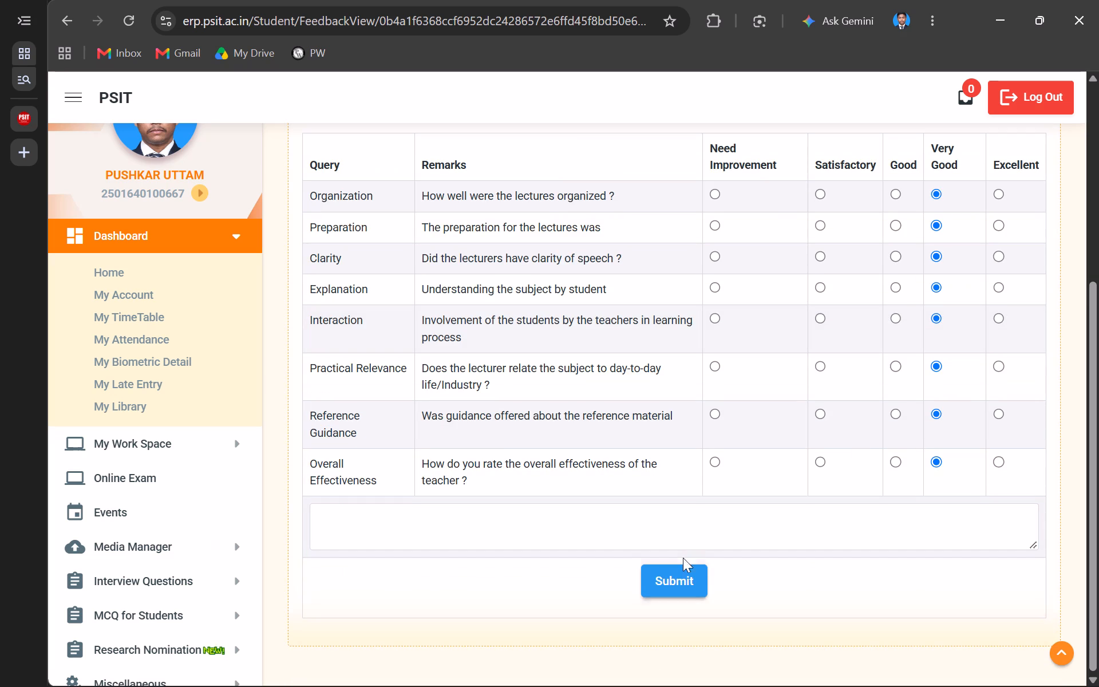
click(698, 589)
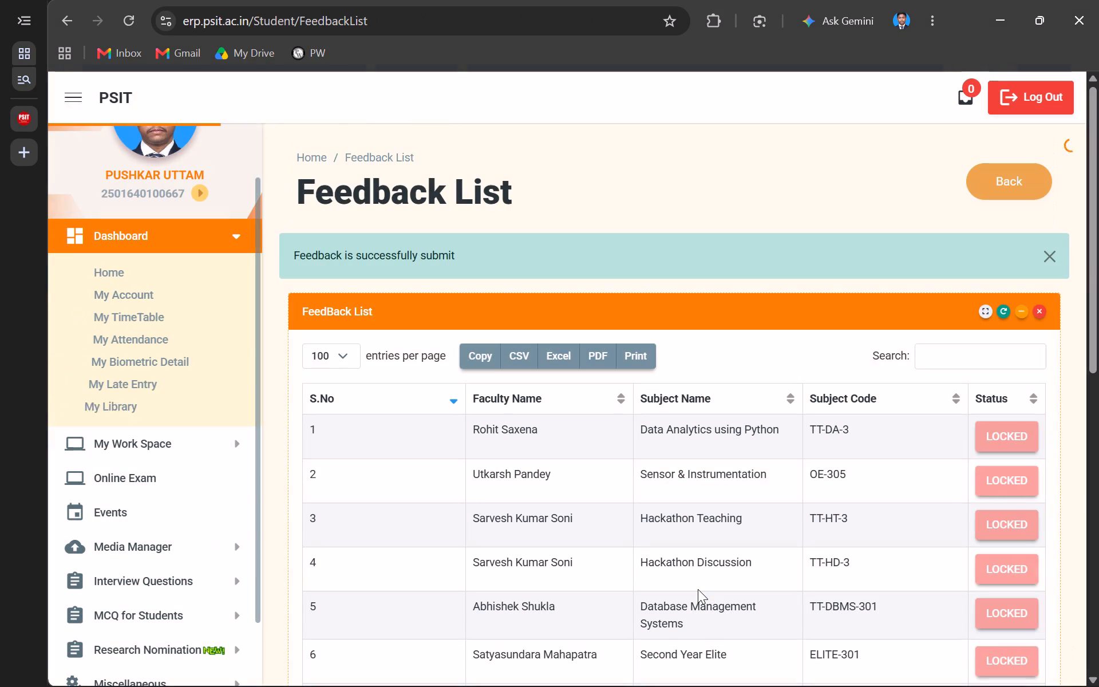
Open the Infrastructure facility feedback form and rate Laboratory Facility as Excellent.
scroll(790, 436, down, 1)
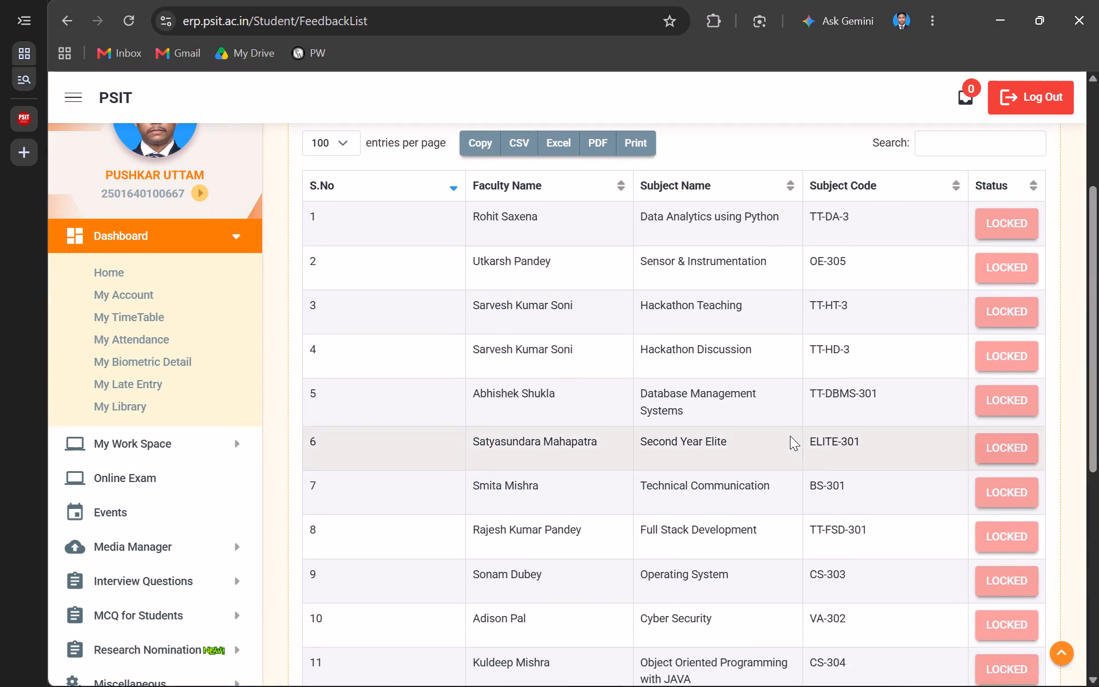
scroll(790, 436, down, 4)
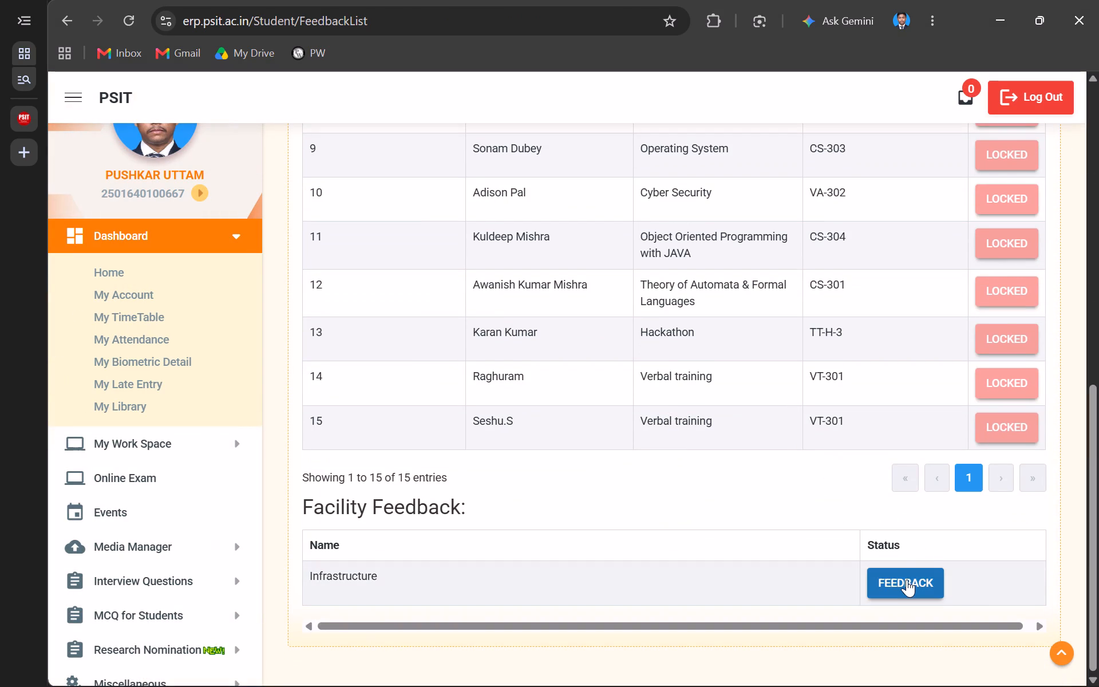
click(907, 579)
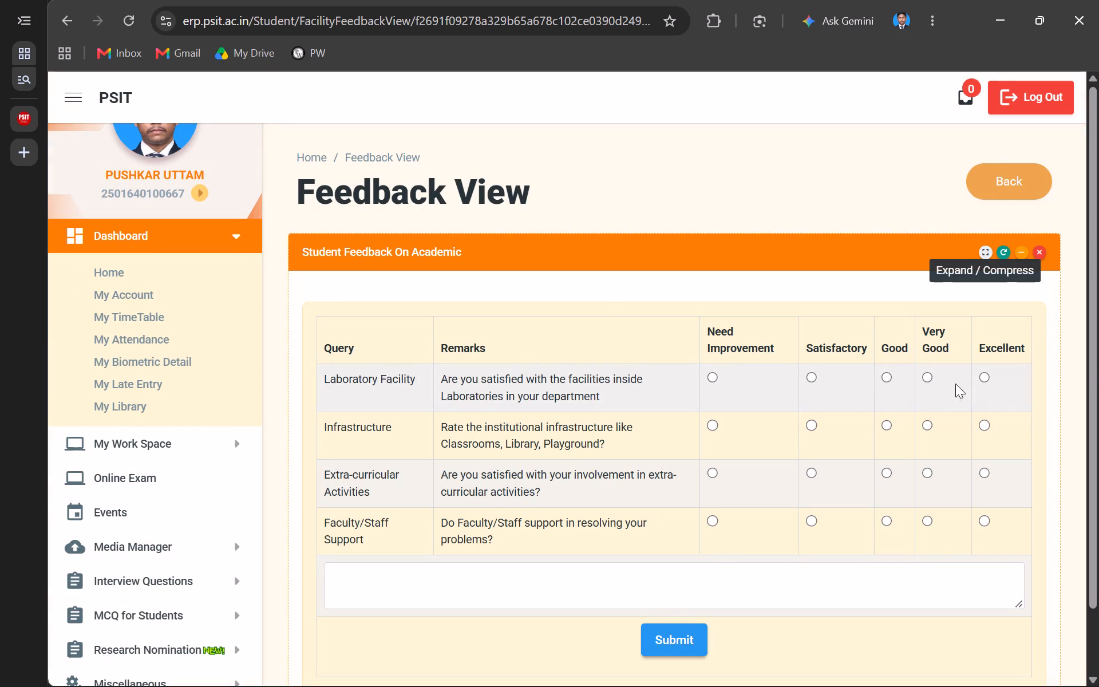
click(986, 377)
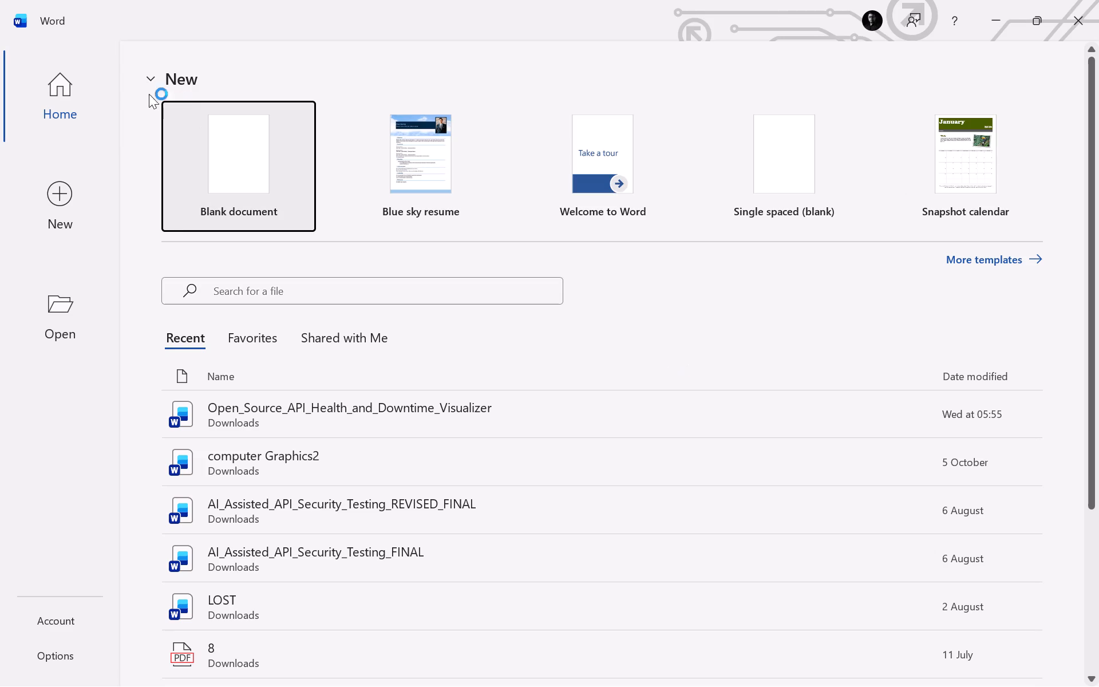
Switch to Word and create a blank document.
click(235, 163)
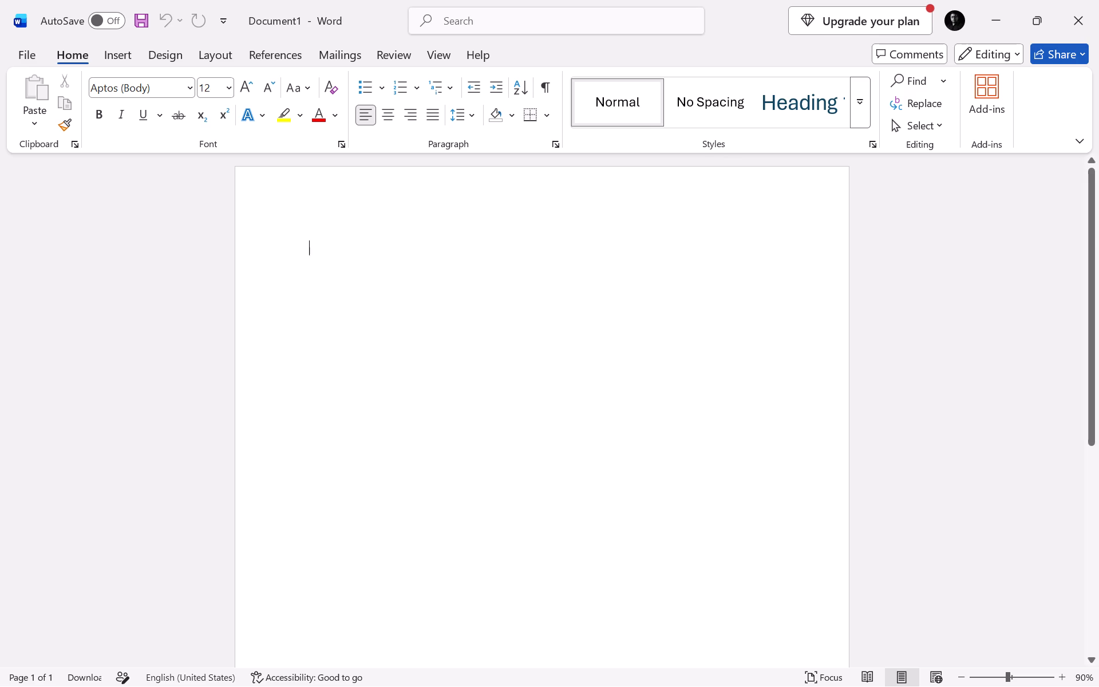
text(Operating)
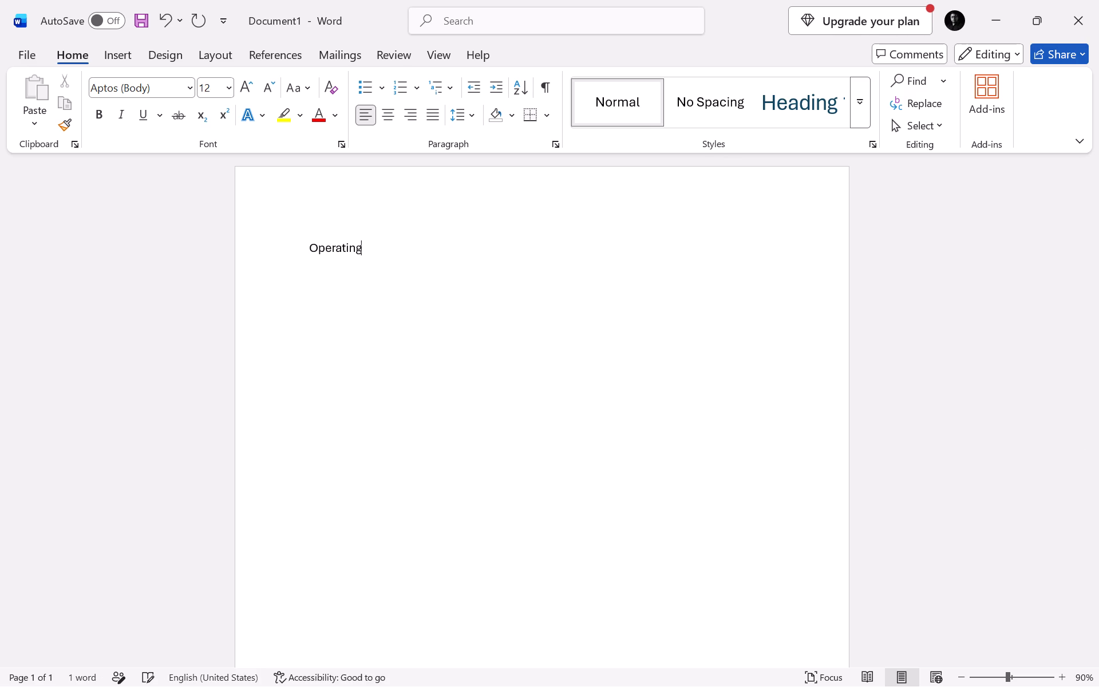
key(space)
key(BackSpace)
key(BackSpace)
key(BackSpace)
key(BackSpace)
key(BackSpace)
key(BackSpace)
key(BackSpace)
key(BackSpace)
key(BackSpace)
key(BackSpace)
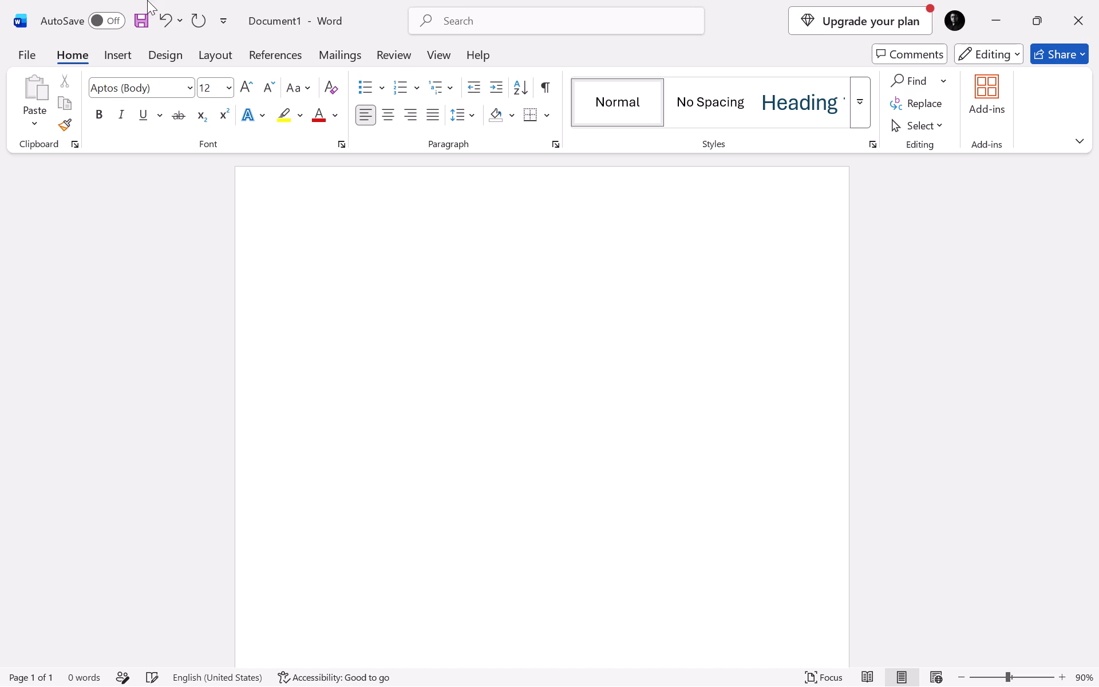
Enter the title "OPERATING SYSTEM (UNIT 3)" in bold at font size 20.
click(99, 116)
click(226, 85)
click(208, 279)
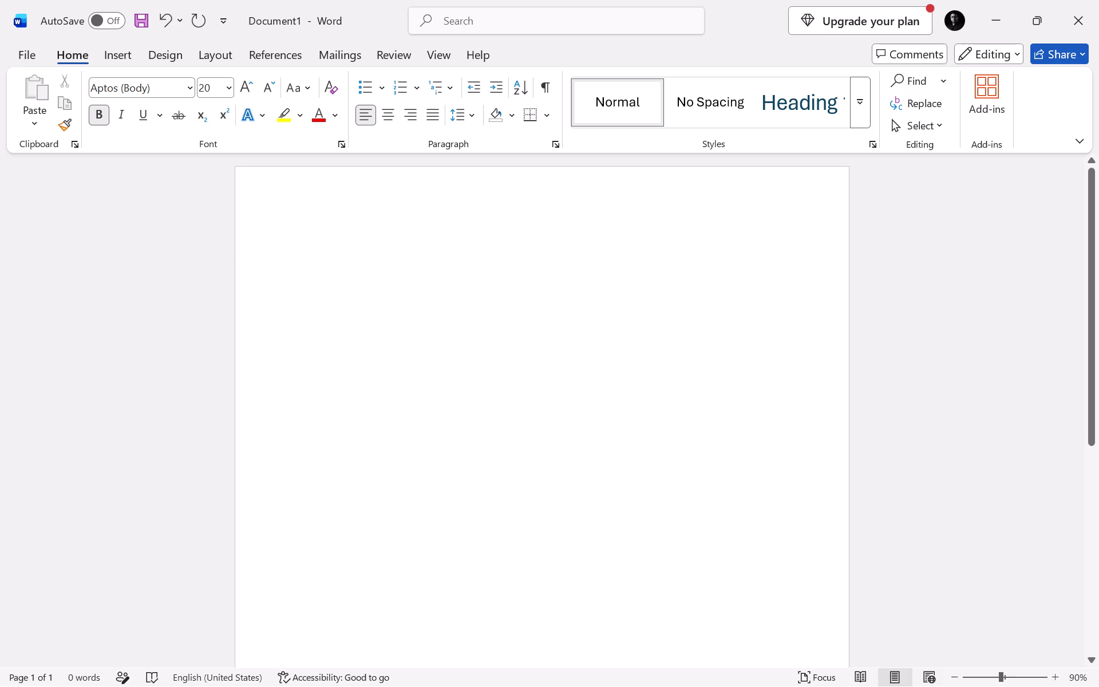
text(OPERATING SYSTEM 1)
key(BackSpace)
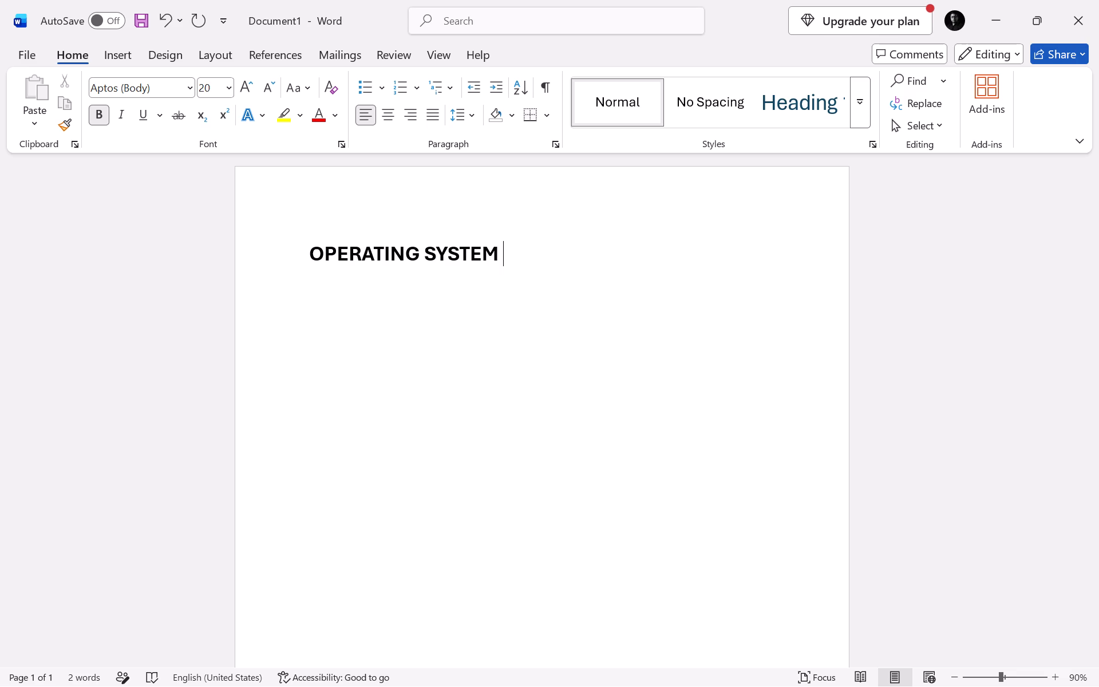
text((UNIT)
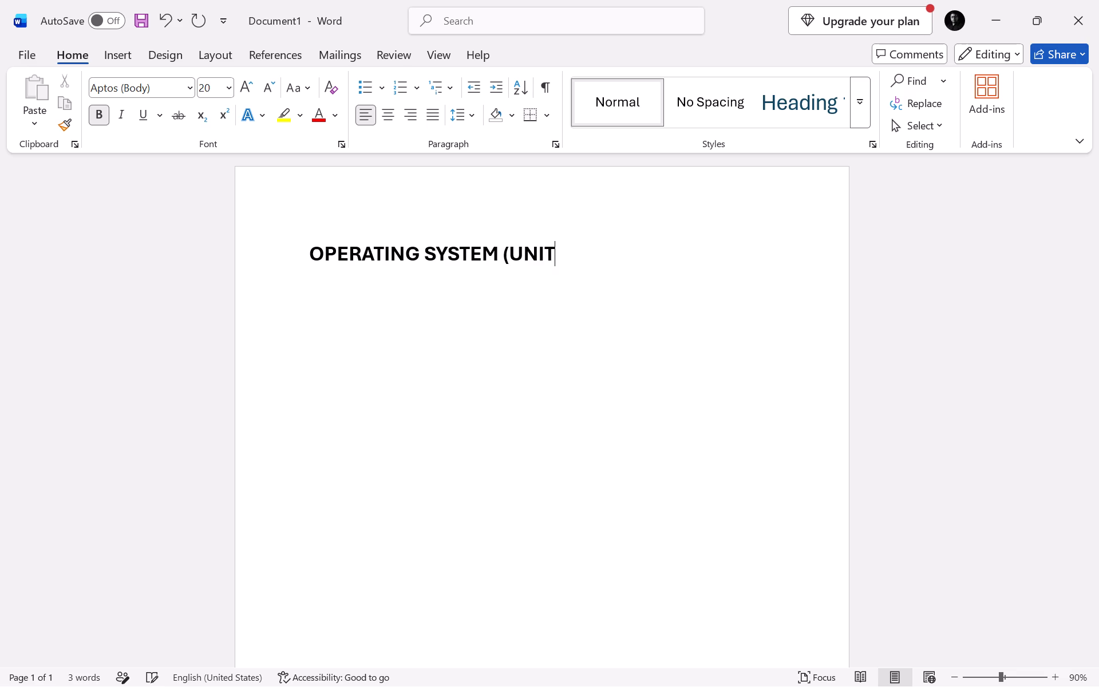
key(space)
text(3)
key(shift+parenright)
Below the title, write "An operating system is a program that manages a computer" in non-bold text at font size 16.
click(231, 86)
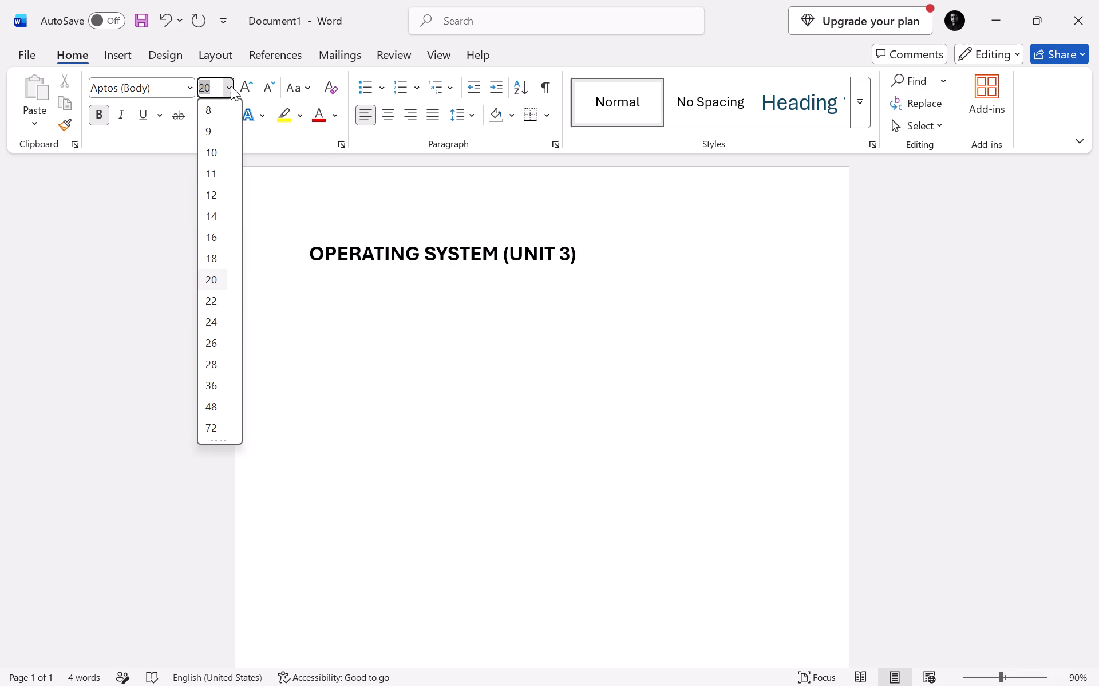
click(213, 241)
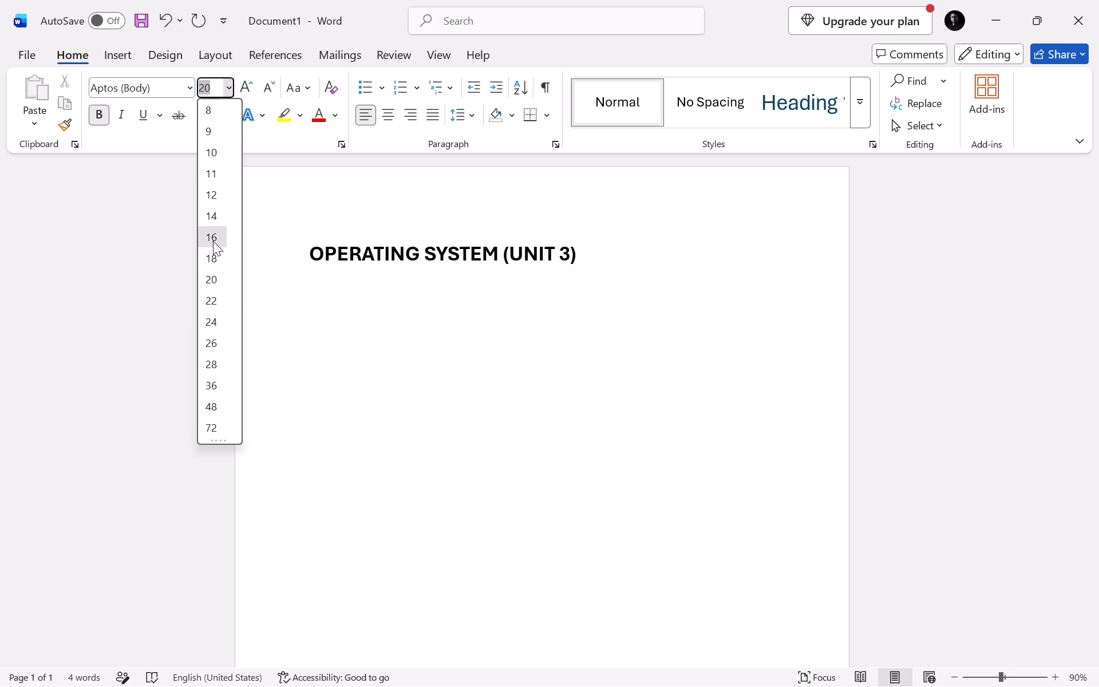
click(98, 113)
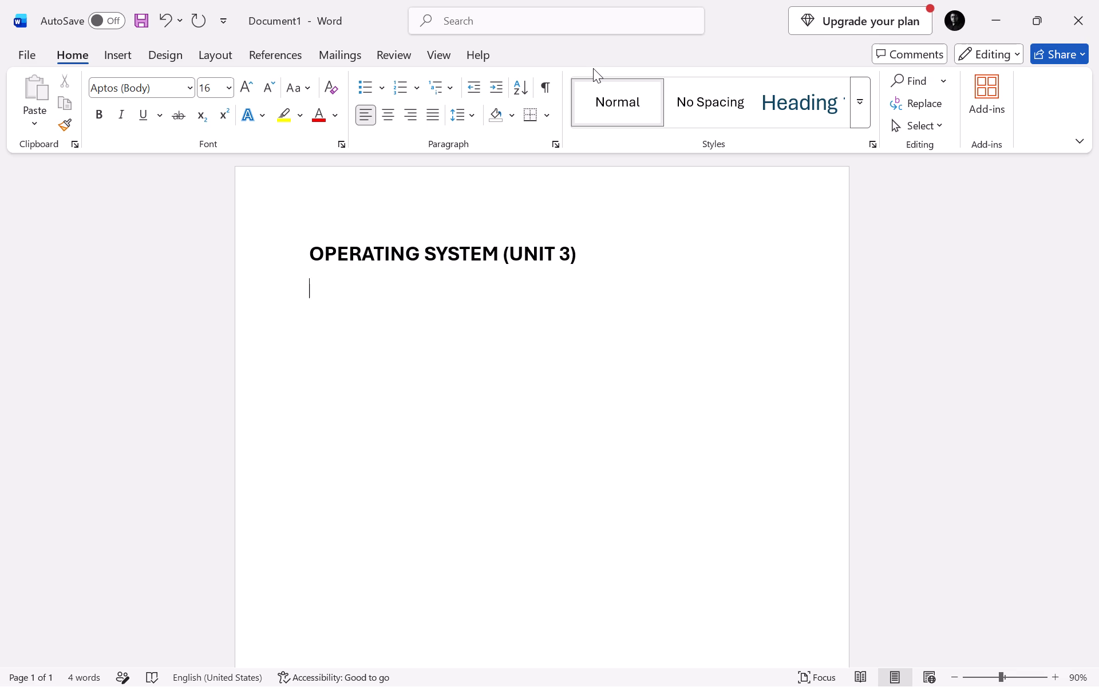
text(An operating ss)
key(BackSpace)
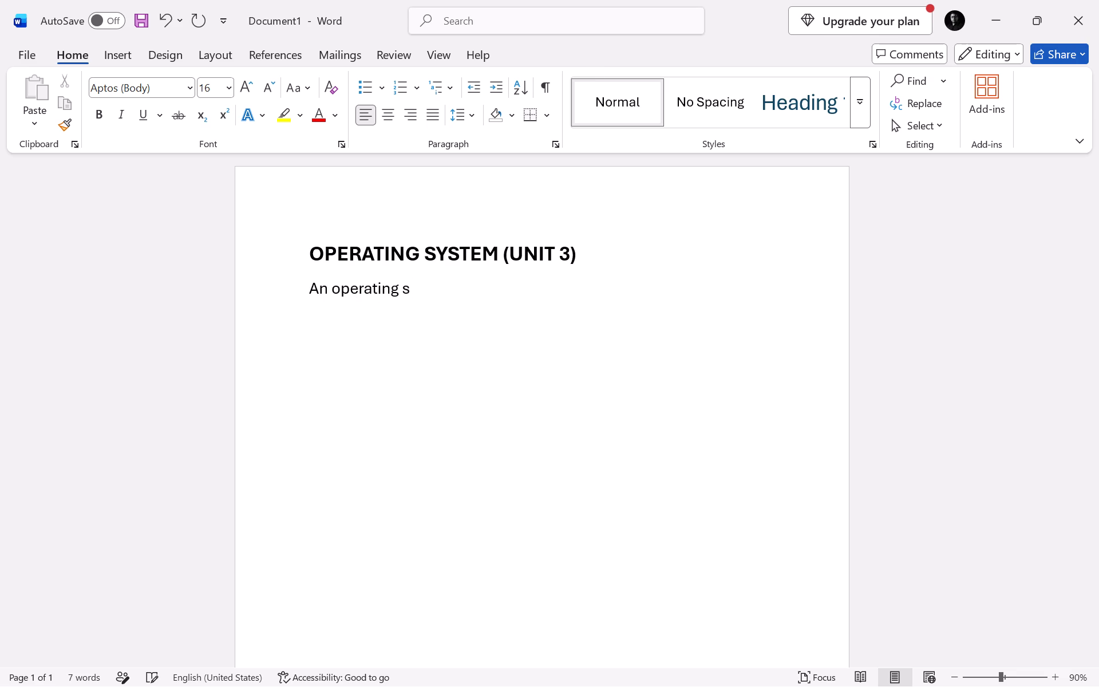
text(ystem)
key(space)
text(is a program)
key(space)
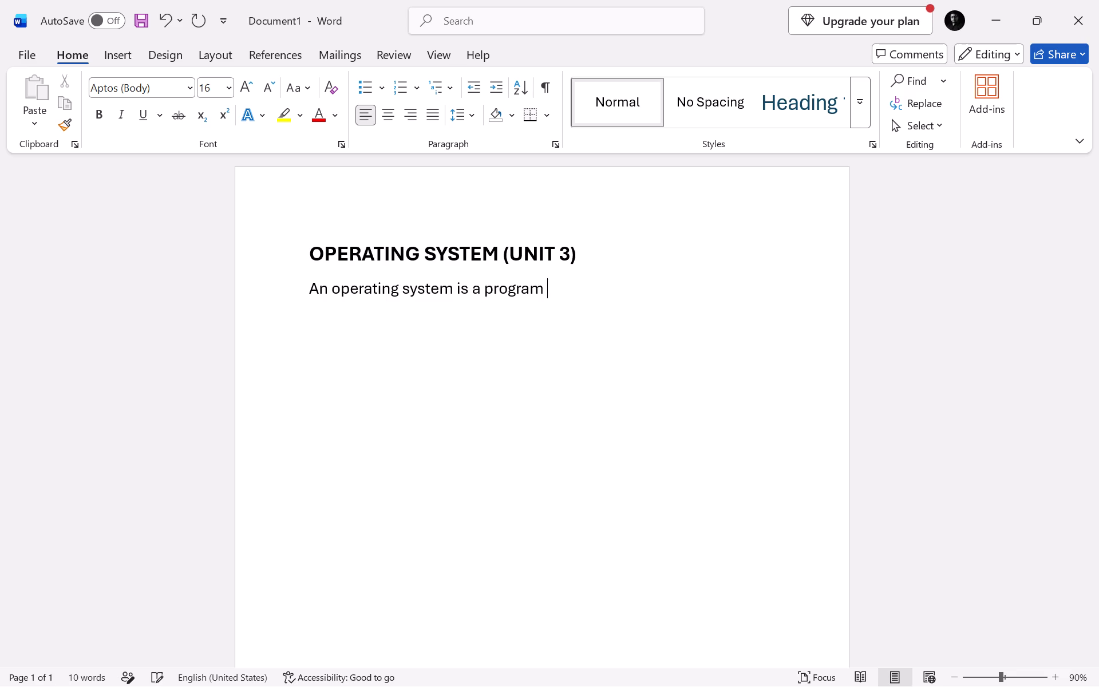
text(that manages)
key(space)
text(a)
key(space)
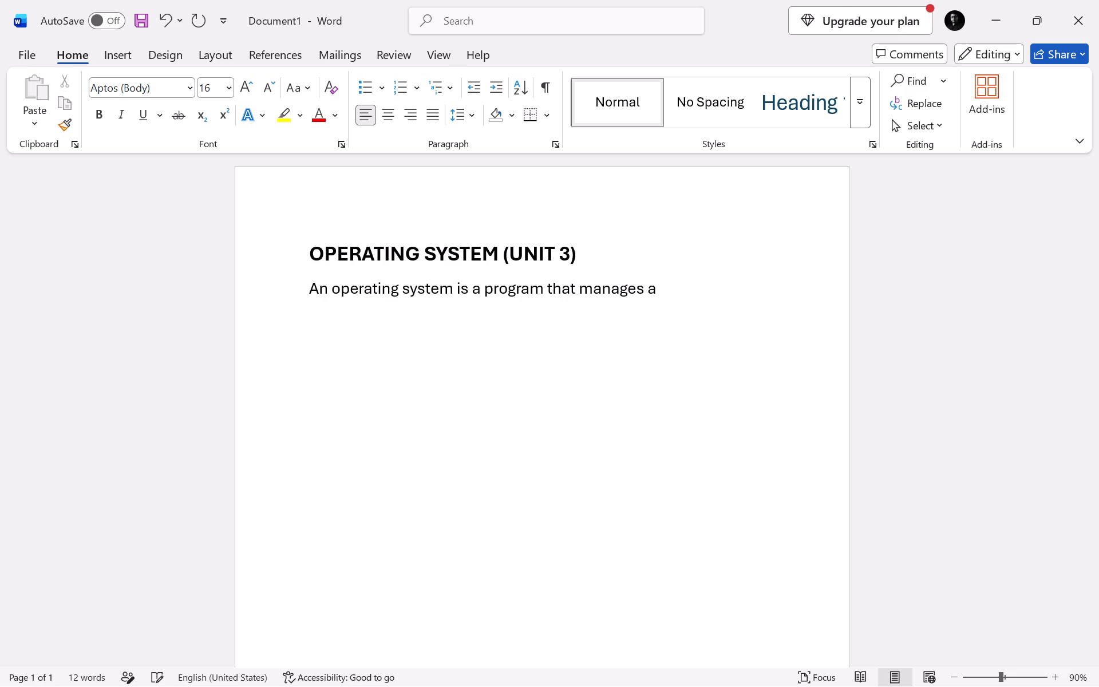
text(computer)
key(space)
Continue the opening sentence with "hardware and acts an interface or intermediatory".
text(hardware and)
key(space)
text(acts)
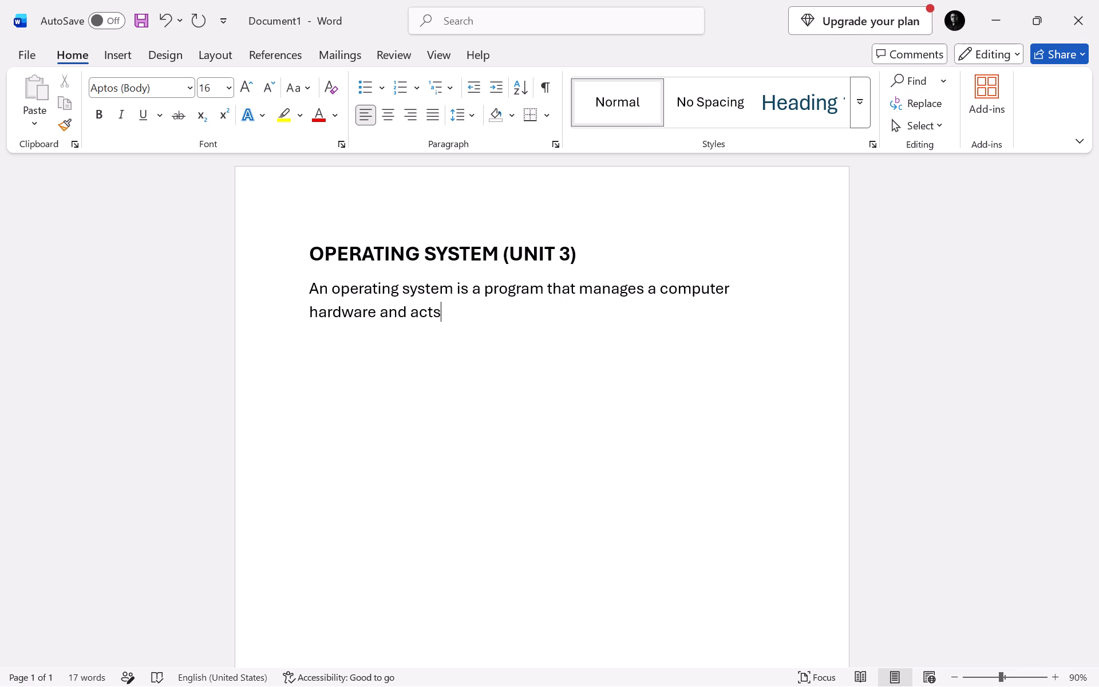
key(space)
text(a)
key(space)
key(BackSpace)
text(n interface)
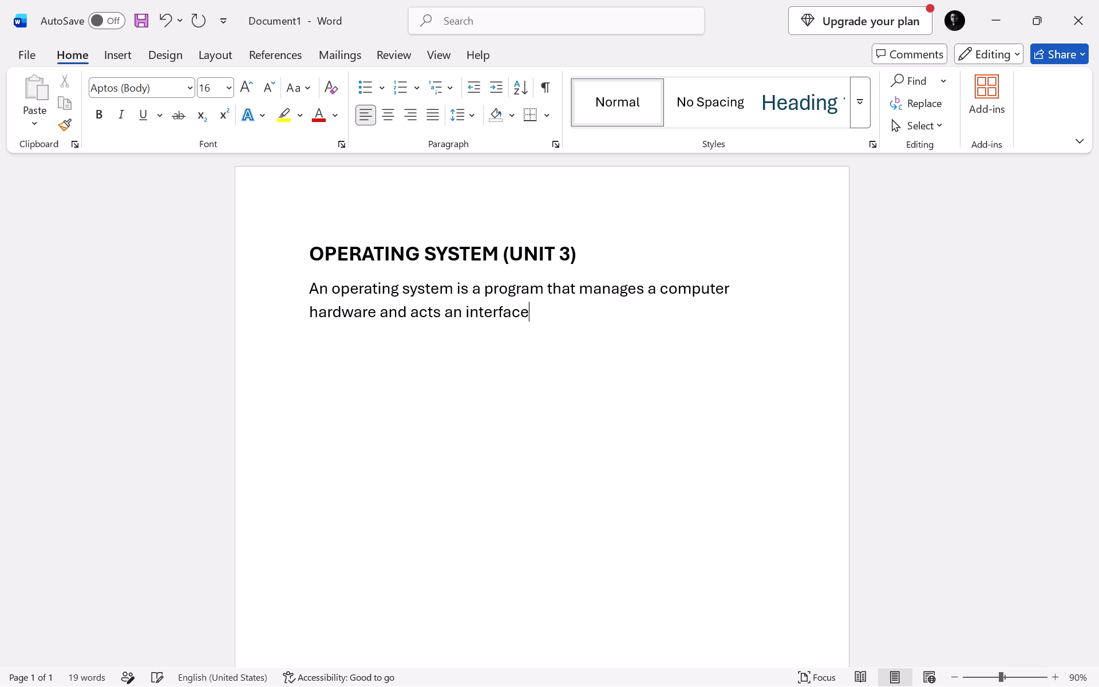
key(space)
text(or in)
text(ter)
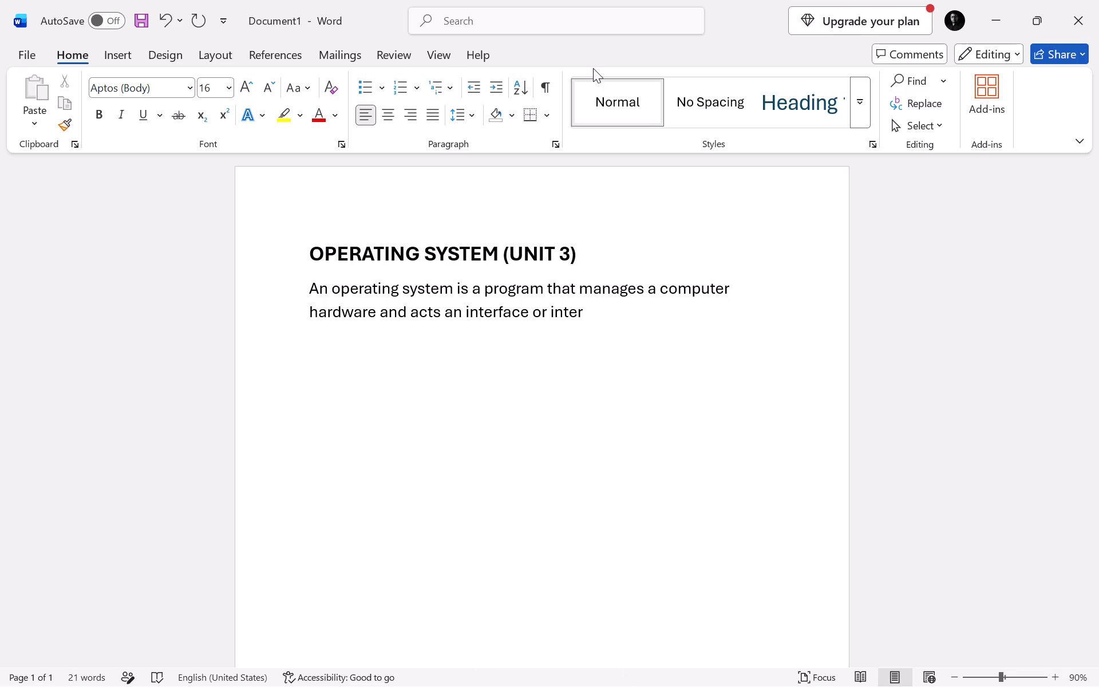
text(medi)
text(atery)
key(BackSpace)
key(BackSpace)
key(BackSpace)
text(ory)
key(space)
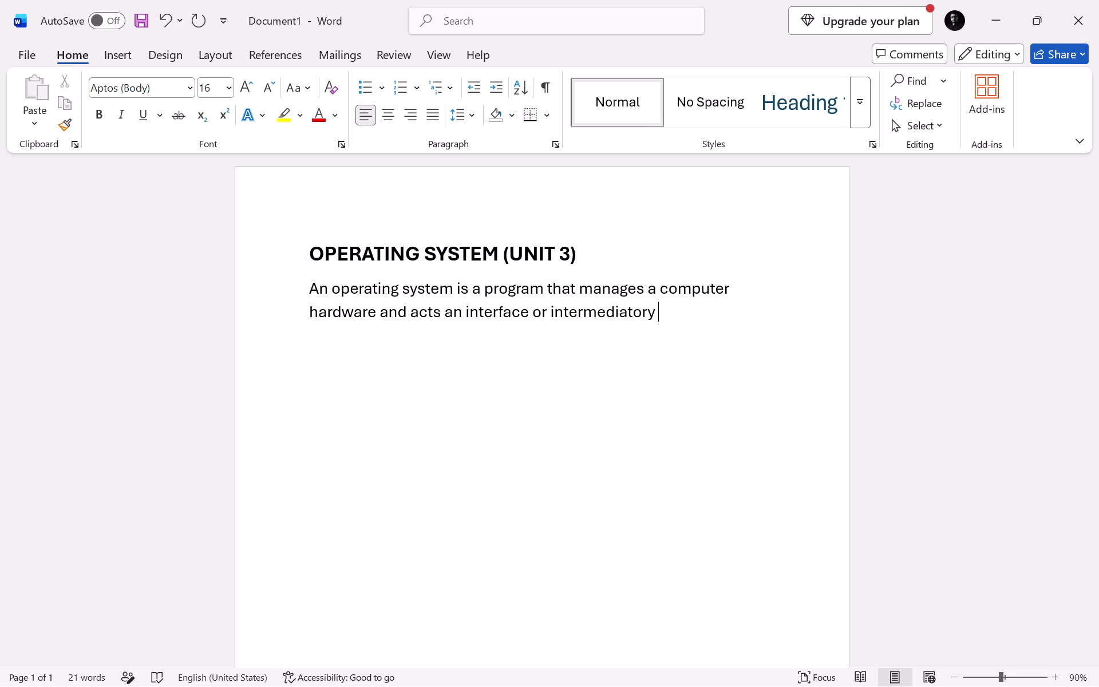
Finish the opening sentence with "between the compiler user and the system hardware.".
text(between the compiler)
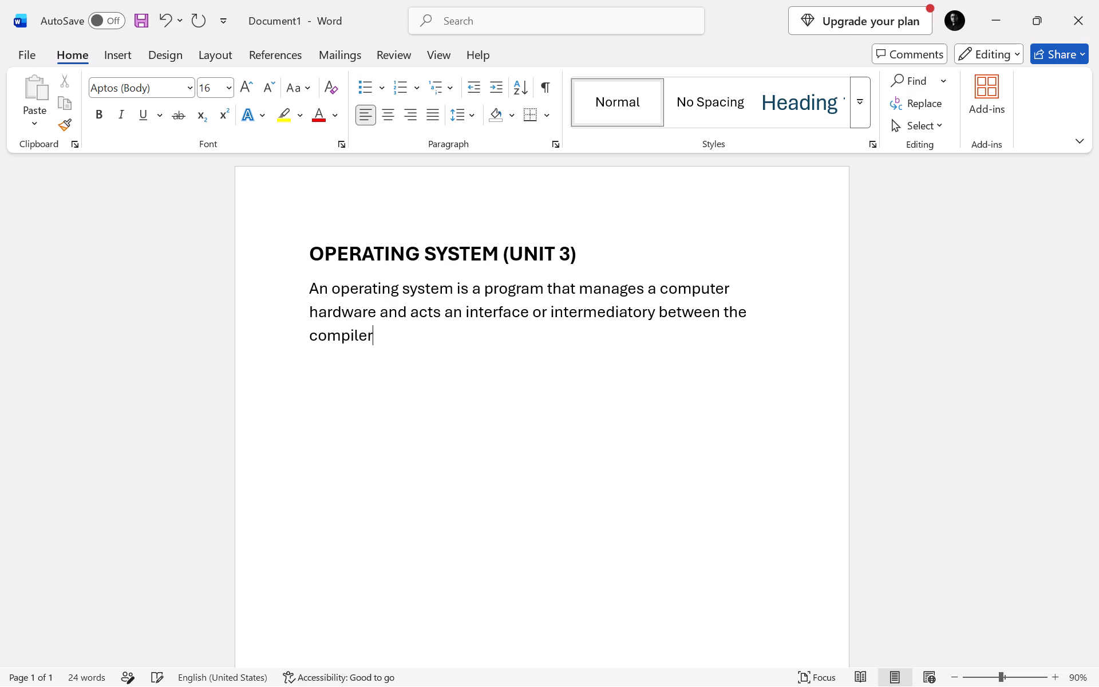
key(space)
text(user and the system)
key(space)
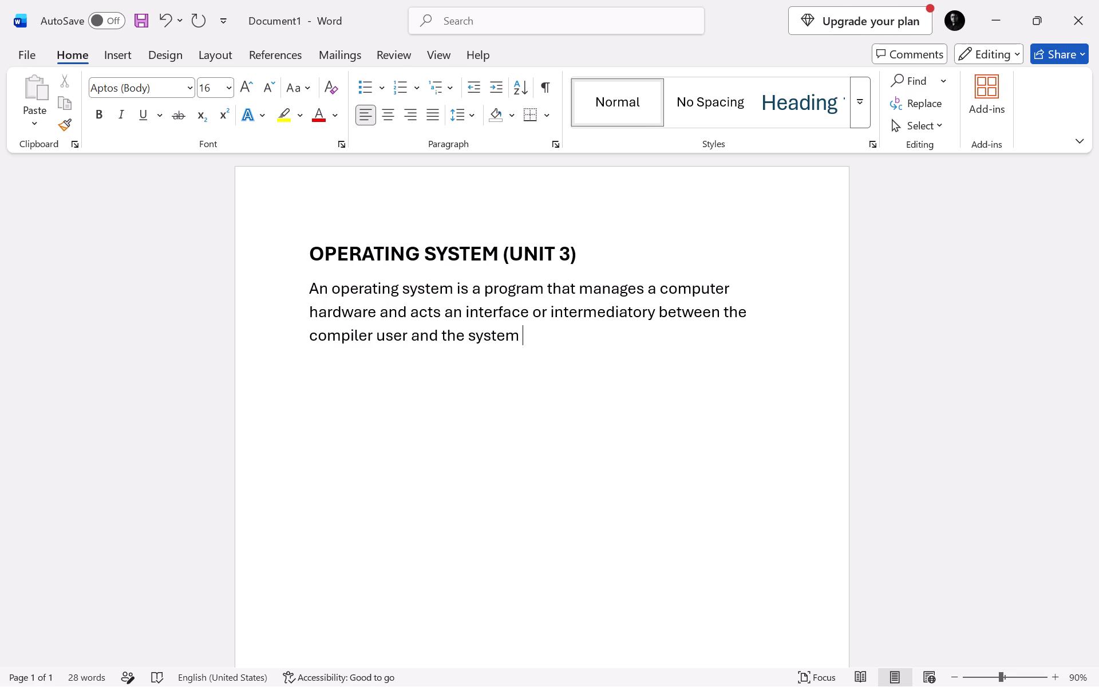
text(hardware)
key(space)
key(d)
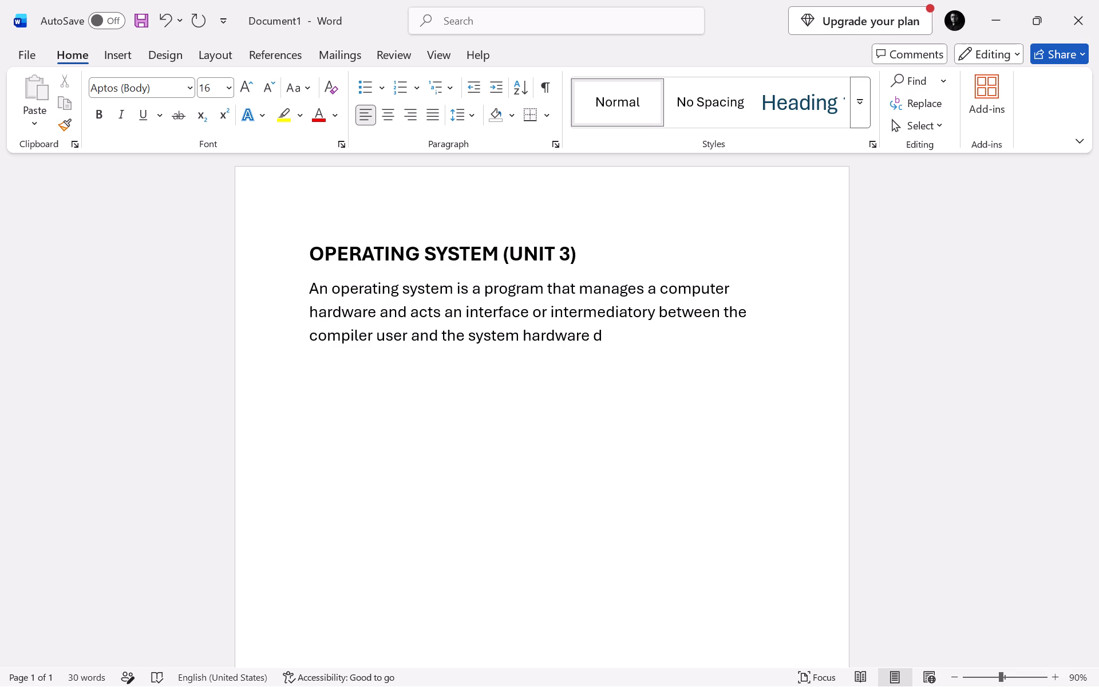
key(BackSpace)
key(BackSpace)
text(.)
key(space)
Begin the second sentence of the paragraph with "It is the most fundamental piece of software".
text(It is the mso)
key(BackSpace)
key(BackSpace)
text(ost)
key(space)
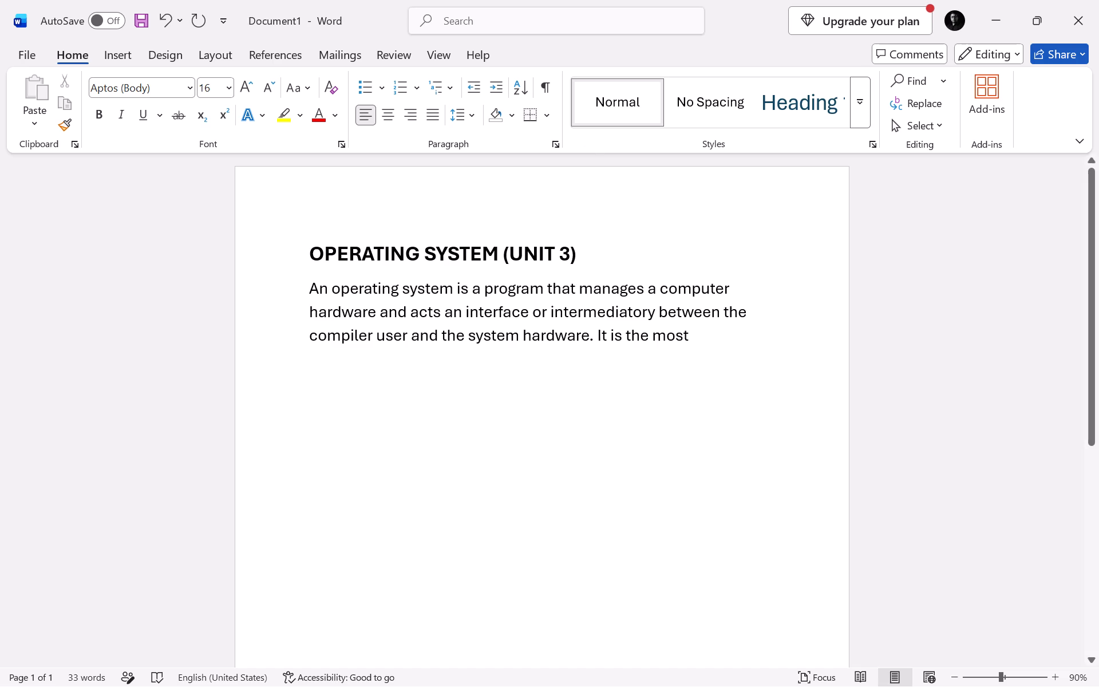
key(space)
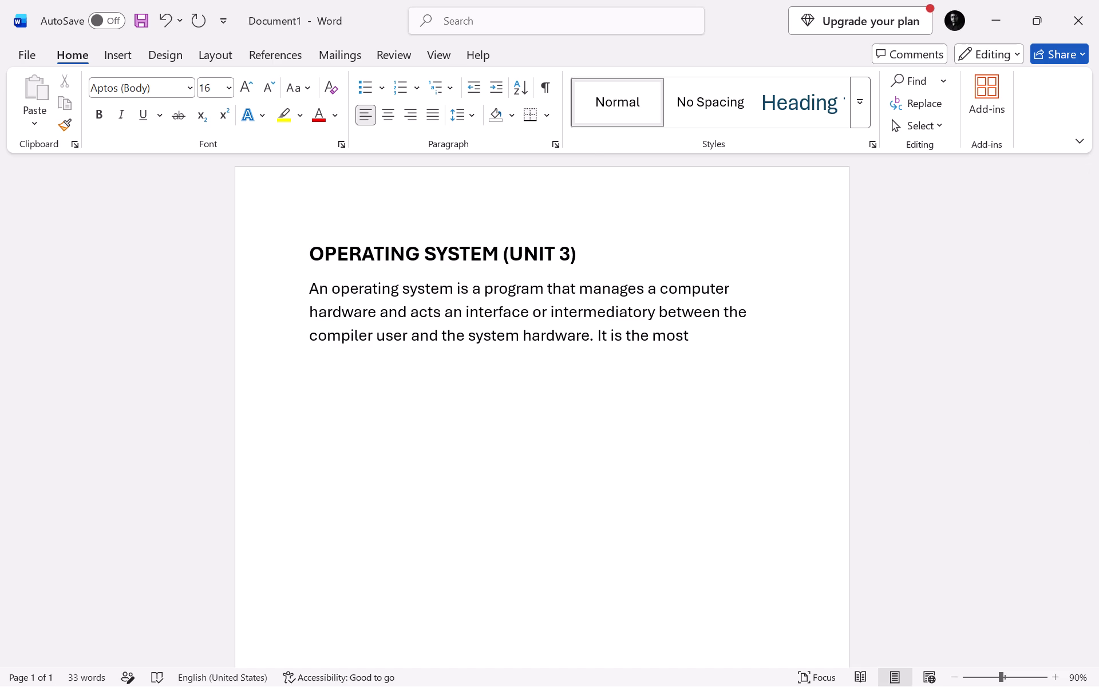
key(space)
key(BackSpace)
key(BackSpace)
text(fundamental)
key(space)
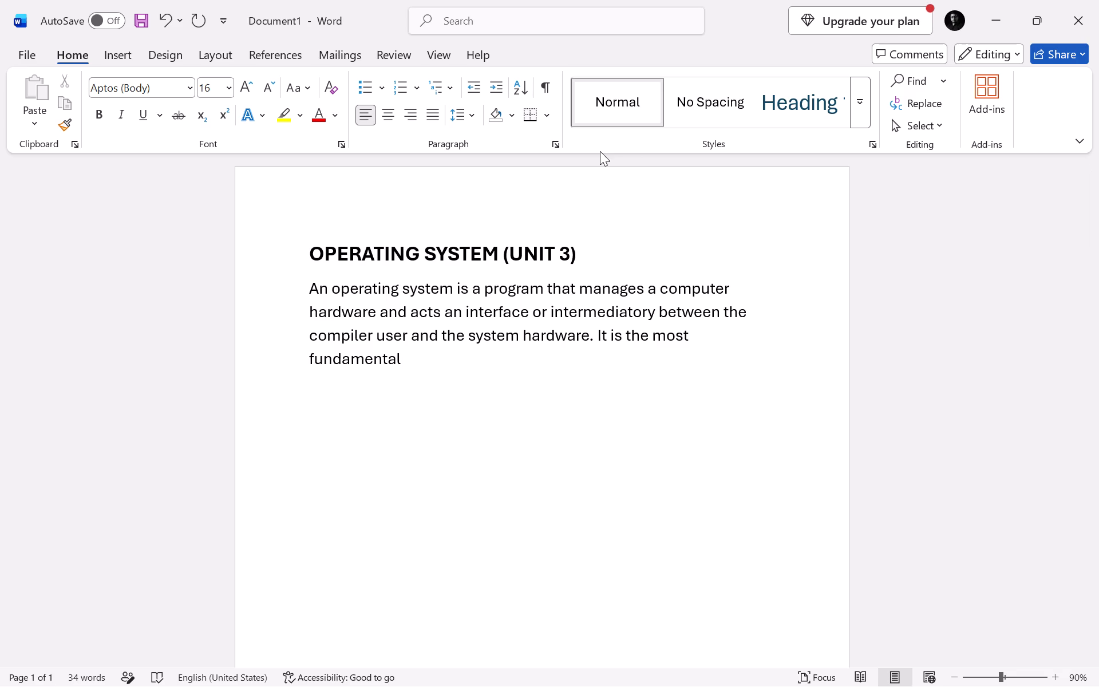
text(piece of software)
key(space)
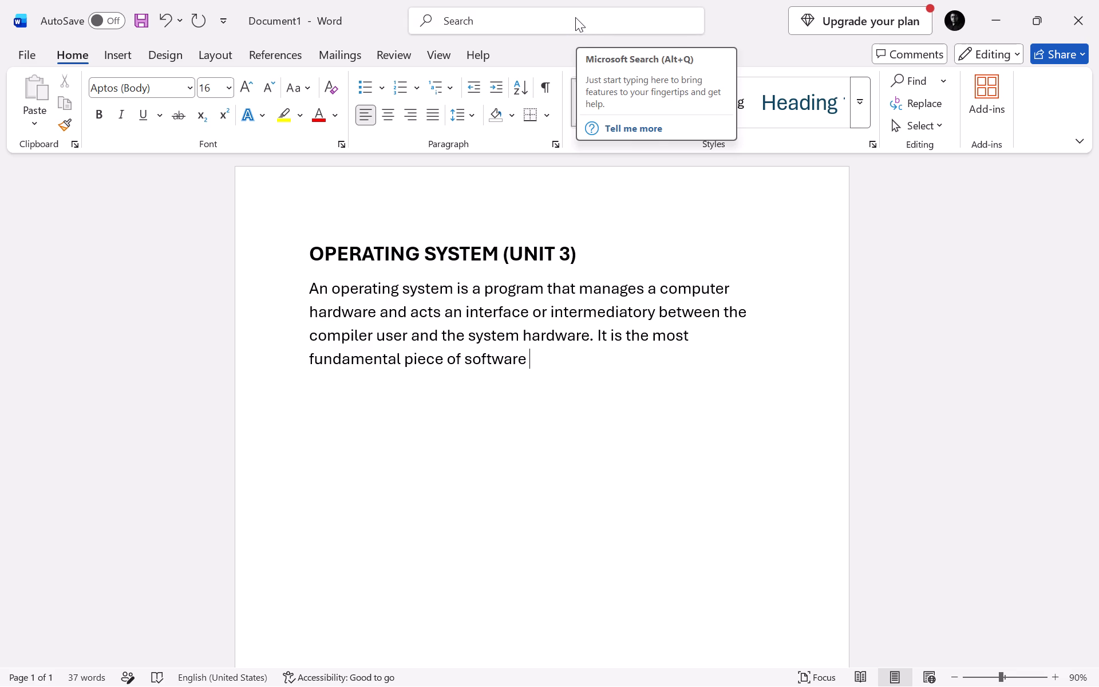
Add the words "that" and "provide" to the end of the second sentence.
key(d)
key(BackSpace)
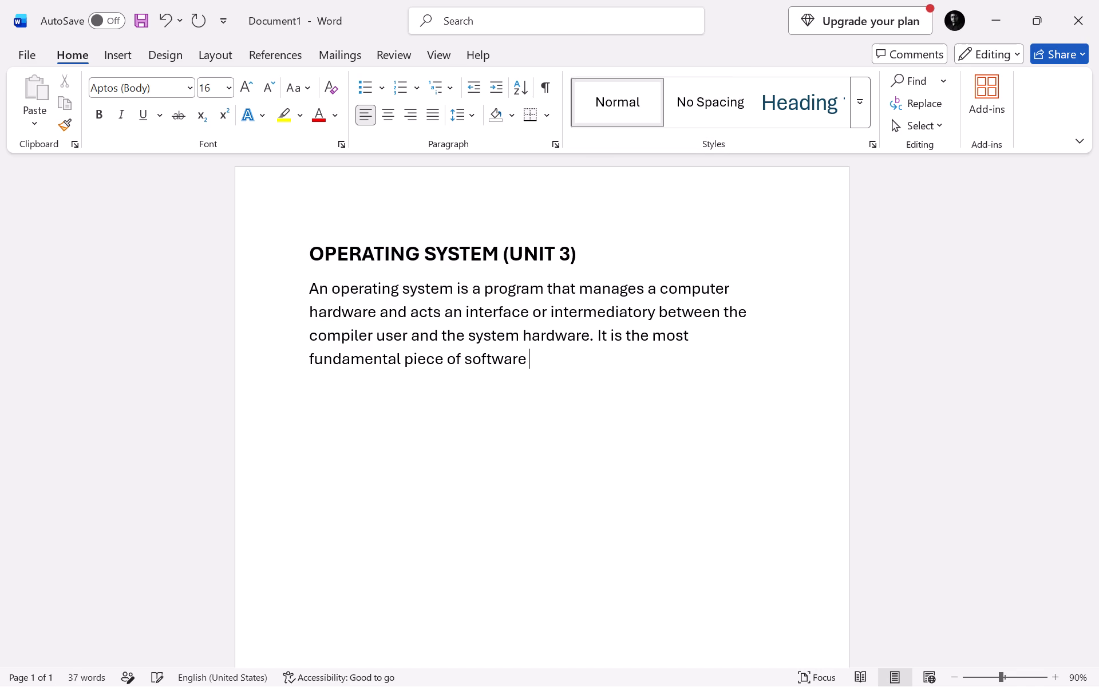
key(h)
key(BackSpace)
text(thqqa)
key(BackSpace)
key(BackSpace)
key(BackSpace)
text(at)
text(provide)
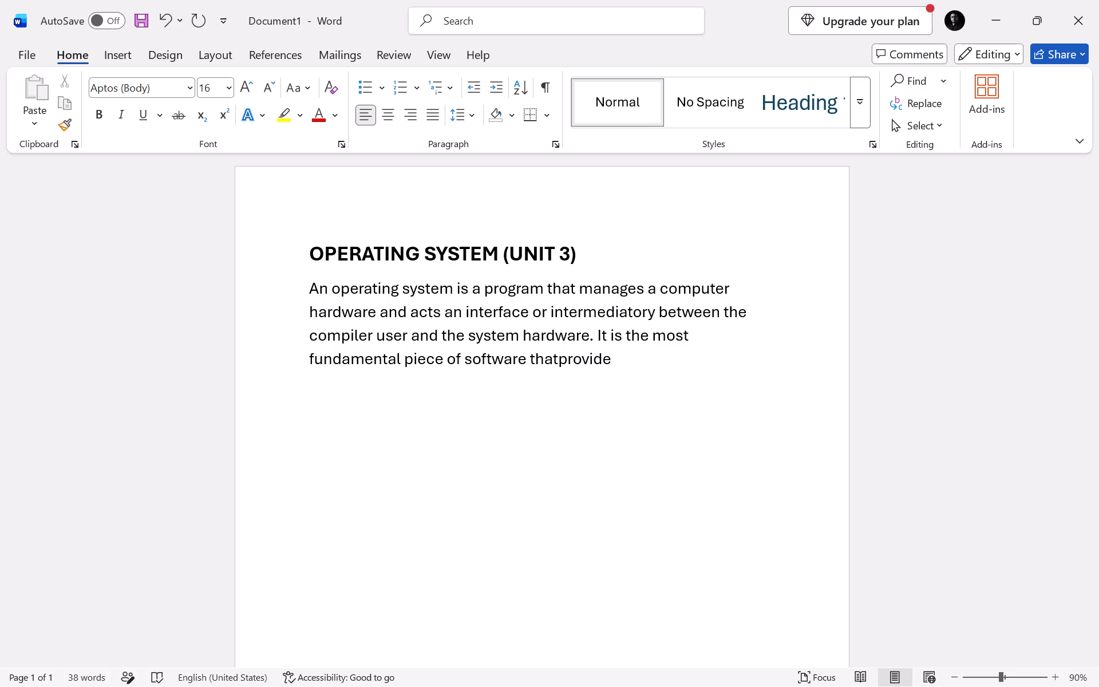
Insert the missing space between "that" and "provide" in the second sentence.
key(Left)
key(Left)
key(Left)
key(Left)
key(Left)
key(Left)
key(Left)
key(Left)
key(Right)
key(space)
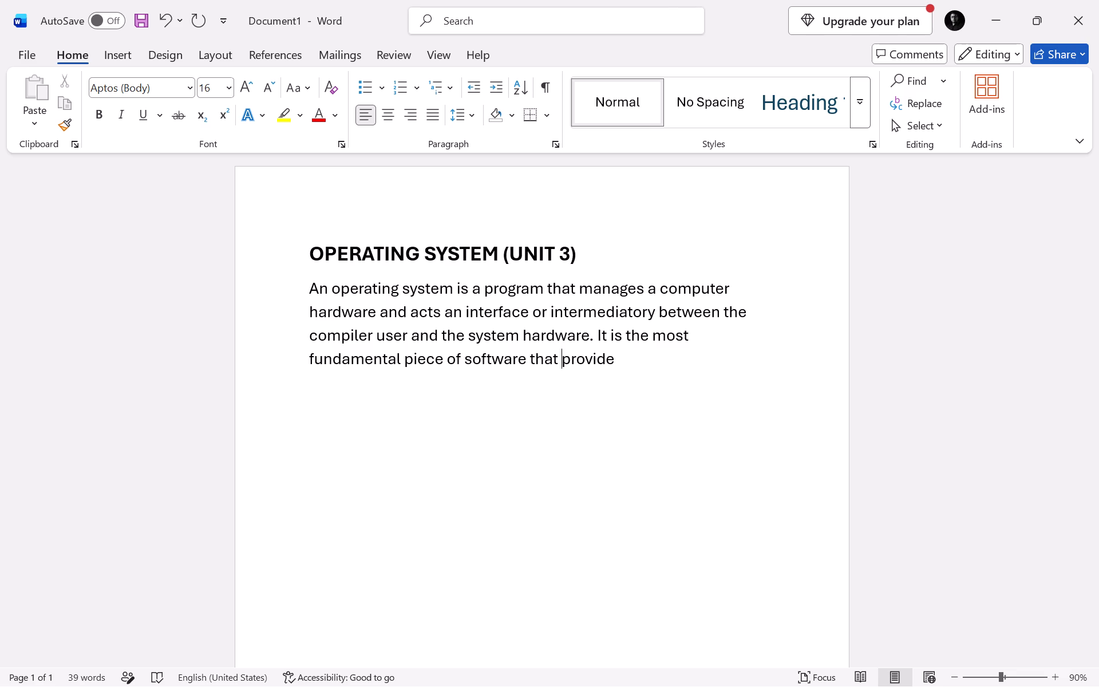
key(Down)
Continue the second sentence after "provide" with "an environment in which a user".
key(Down)
key(Right)
key(Right)
key(Right)
key(Right)
key(Right)
key(Right)
key(Right)
key(Right)
key(Right)
key(Right)
key(Right)
key(space)
text(an environmen)
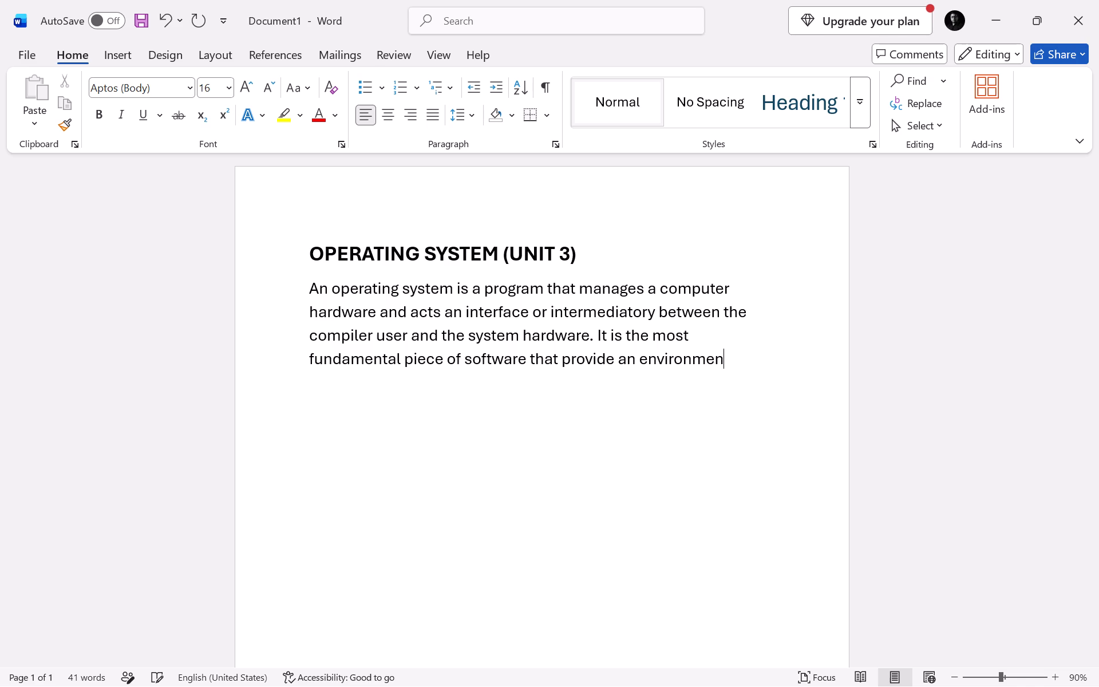
text(t in which)
key(space)
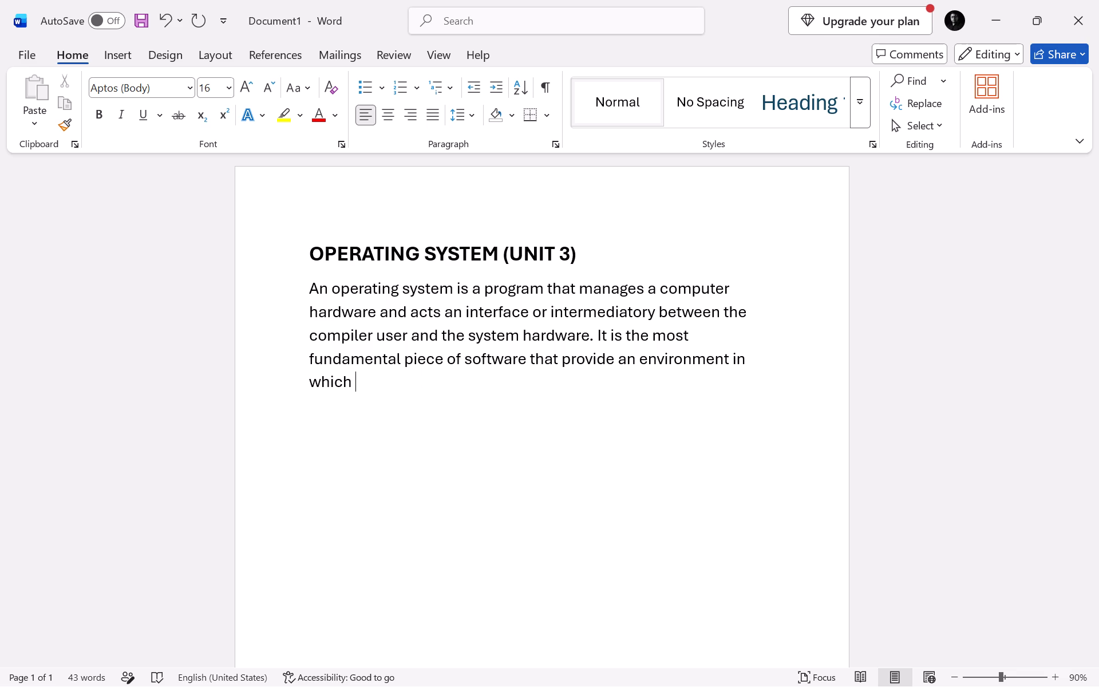
text(a y)
key(BackSpace)
text(user)
key(space)
Finish the second sentence with "can execute program in a convenient efficient manner.".
text(can exec)
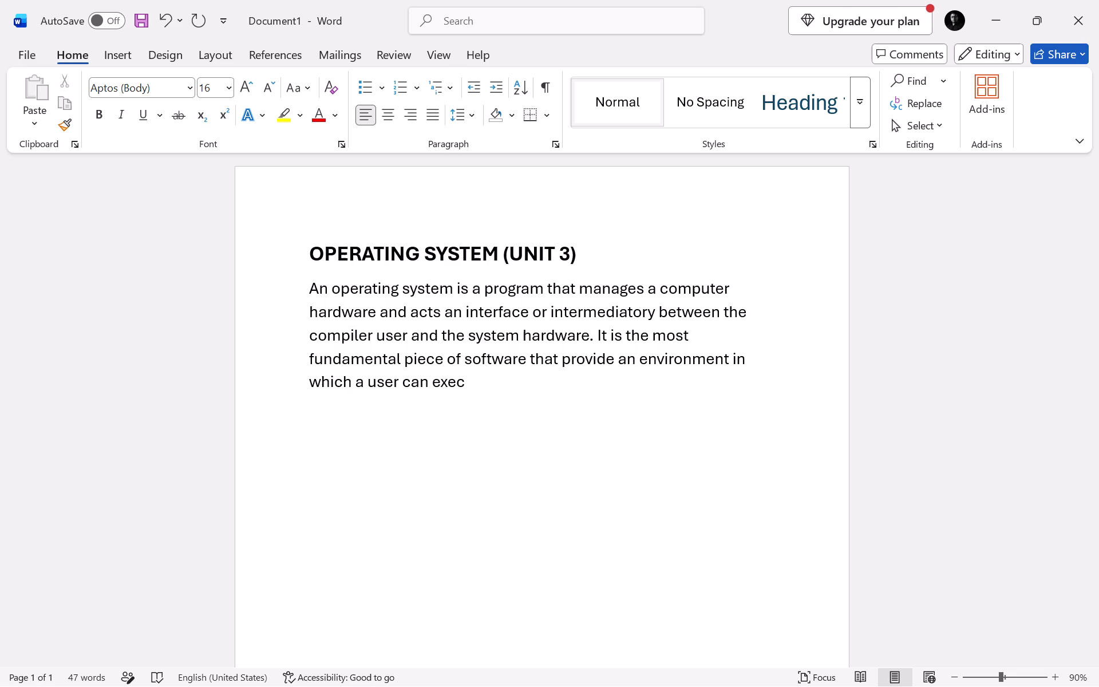
text(ute)
key(space)
text(program in a convenient)
key(space)
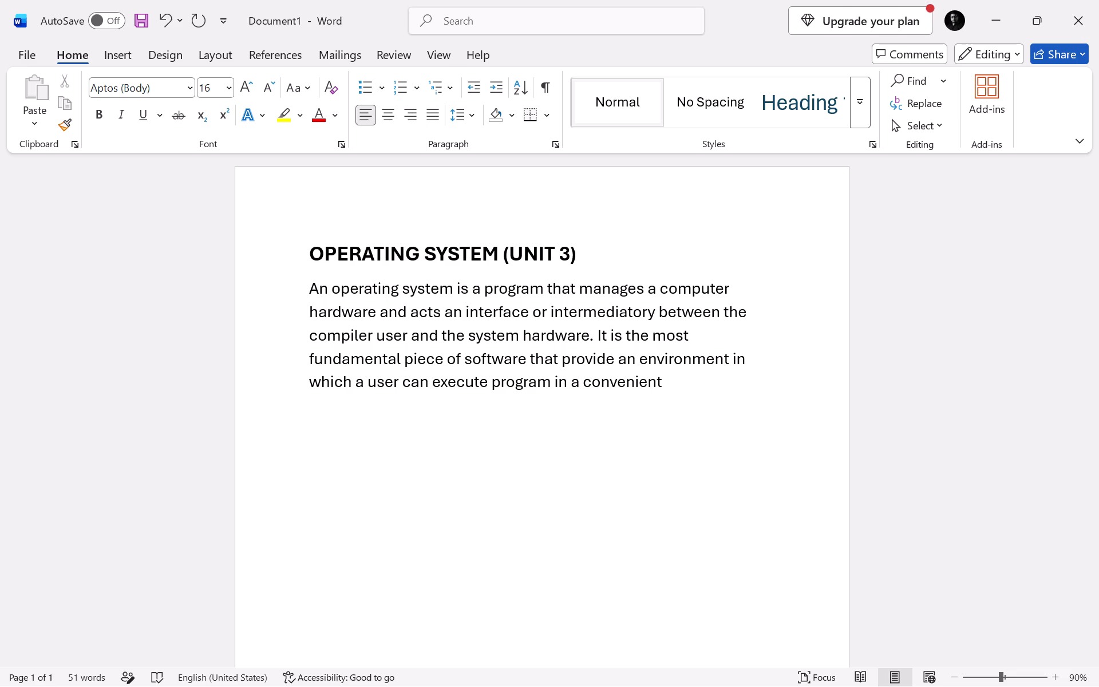
text(efficient manner)
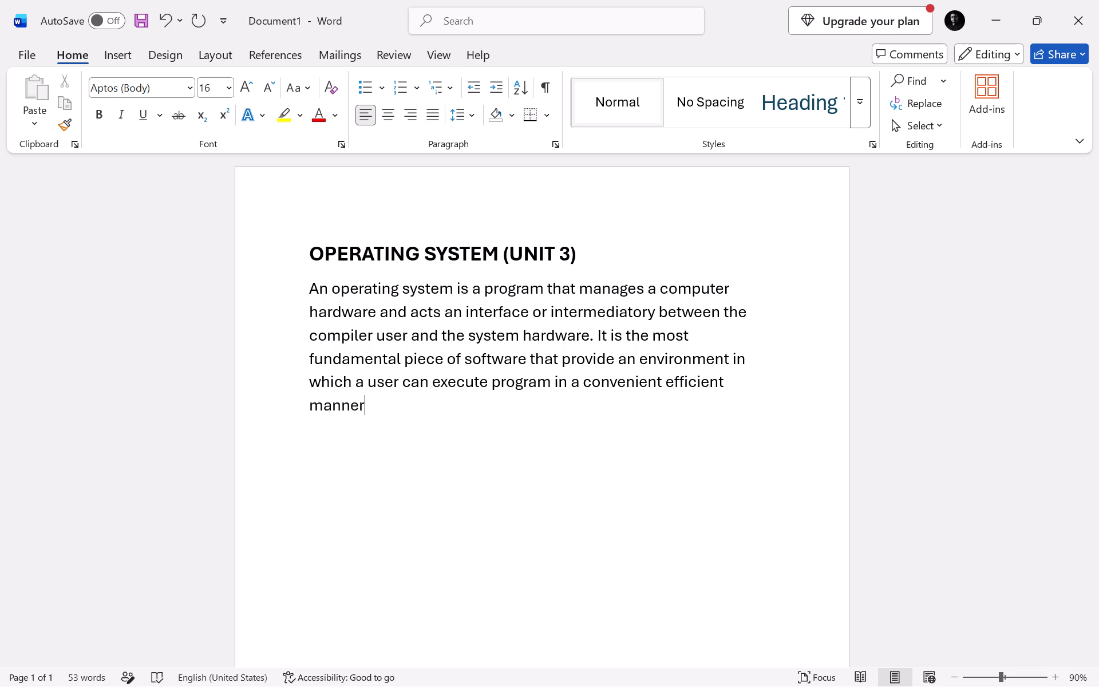
key(period)
Start a new paragraph below the definition with the word "Explanation".
key(Return)
key(shift+e)
text(xo)
key(BackSpace)
text(planation)
Underline the word "Explanation".
key(shift+Left)
key(shift+Left)
key(shift+Left)
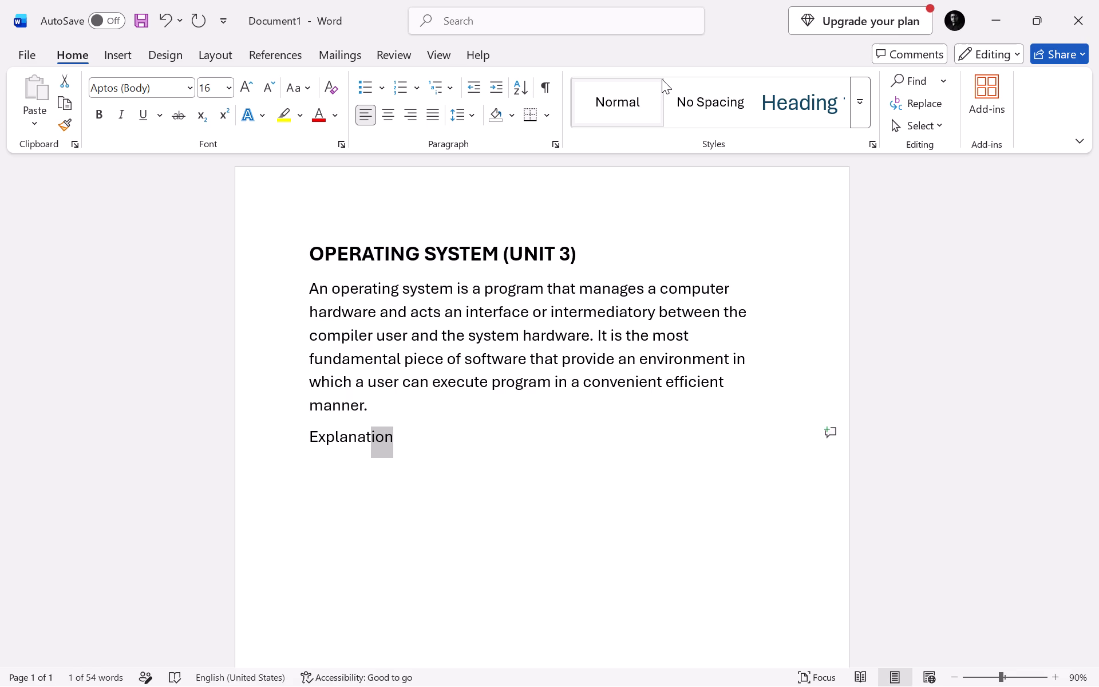
key(shift+Left)
key(shift+Left)
key(shift+Left)
key(shift+Left)
key(shift+Left)
key(shift+Left)
key(shift+Left)
key(shift+Left)
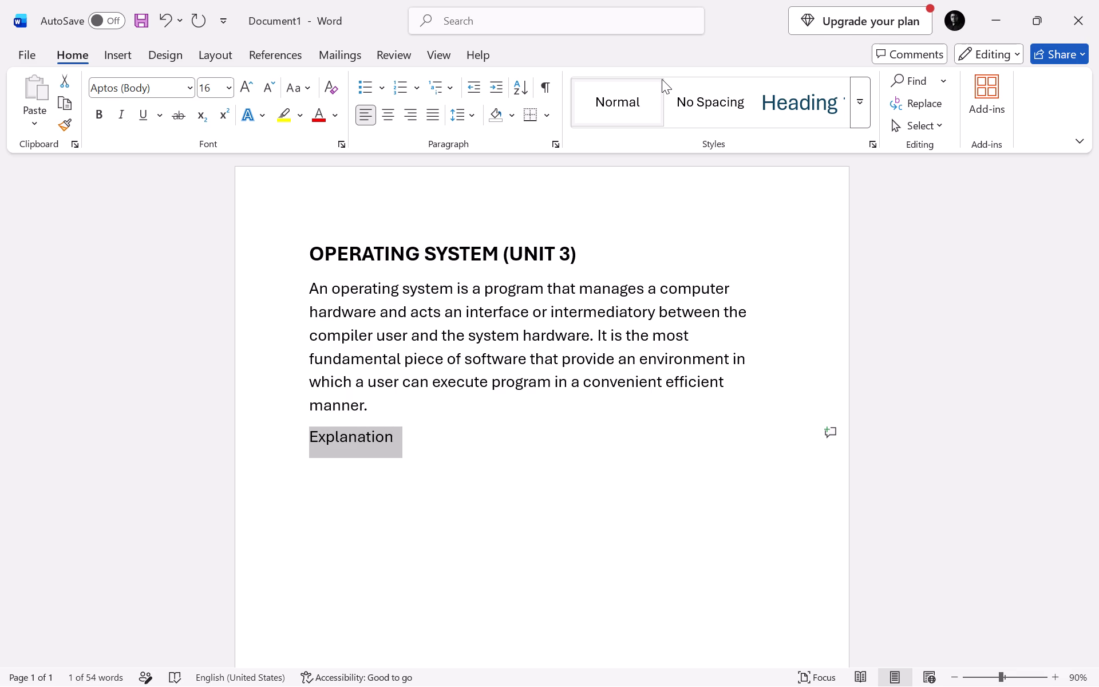
click(146, 113)
click(560, 468)
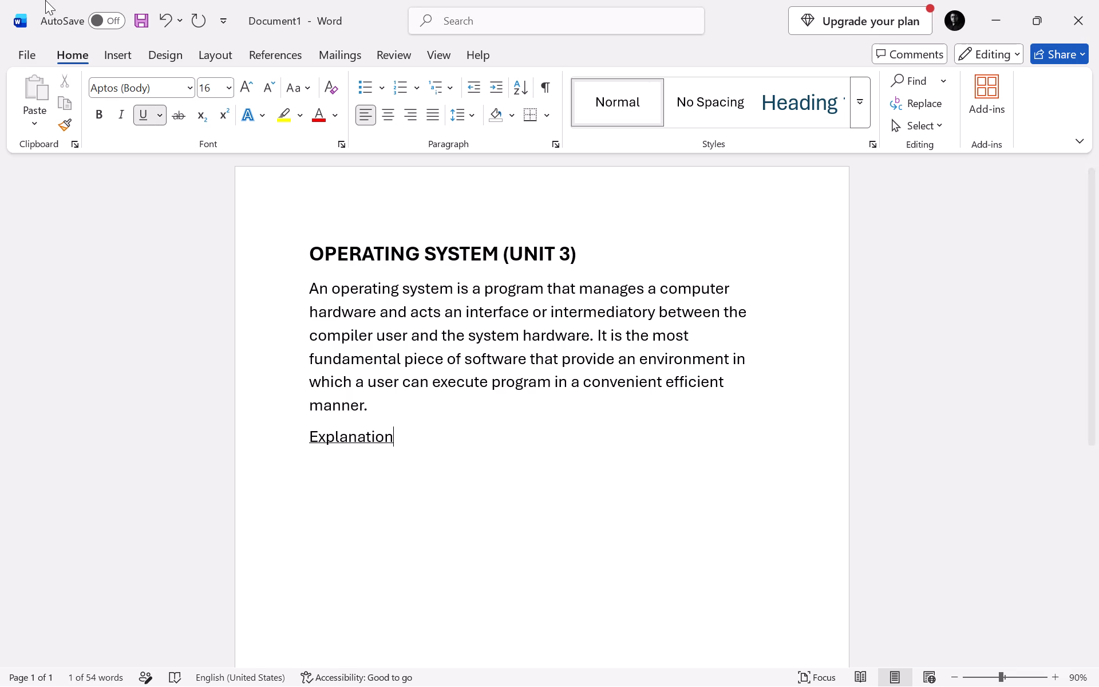
After "Explanation", add the non-underlined text "If you want to play a video on your computer".
click(145, 113)
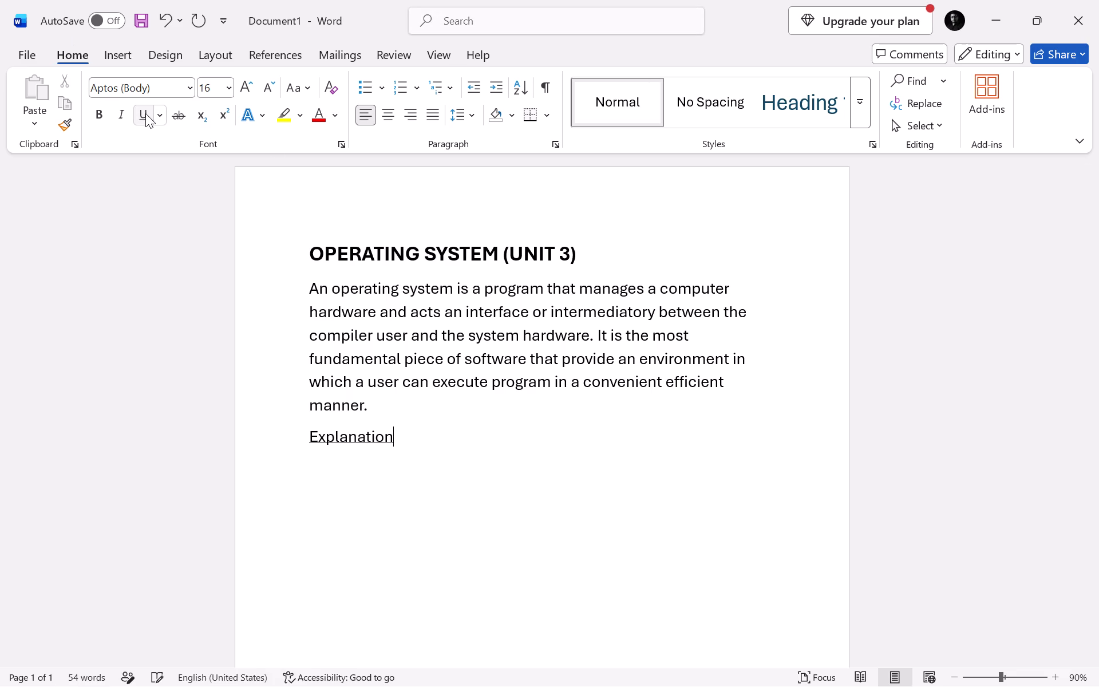
key(space)
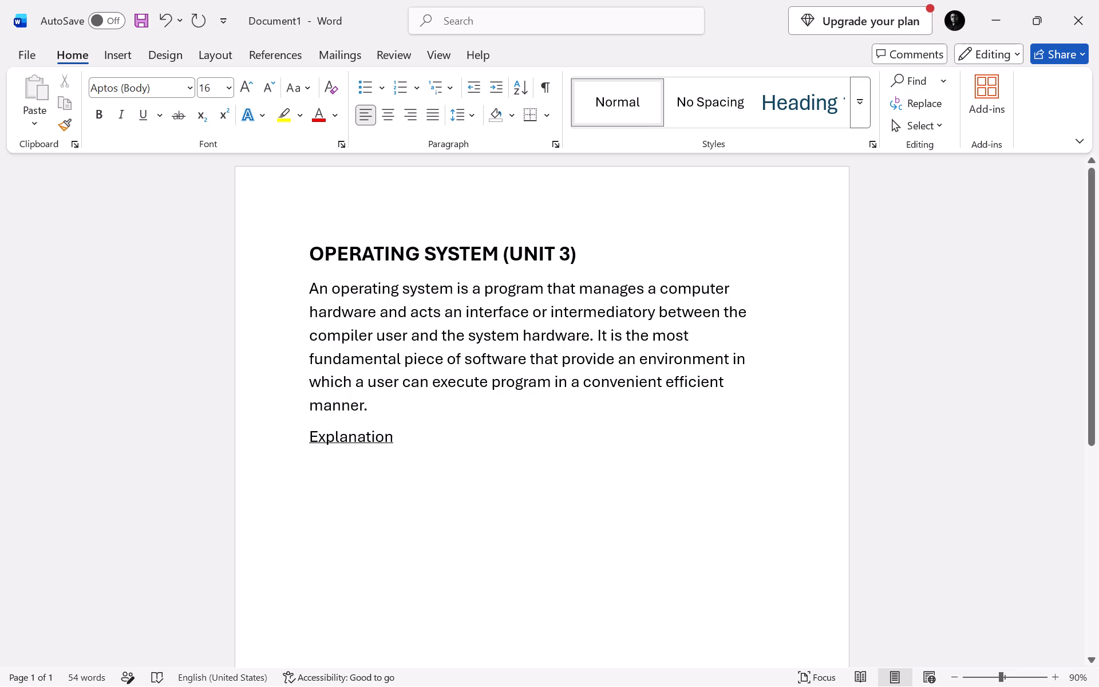
text(If)
key(space)
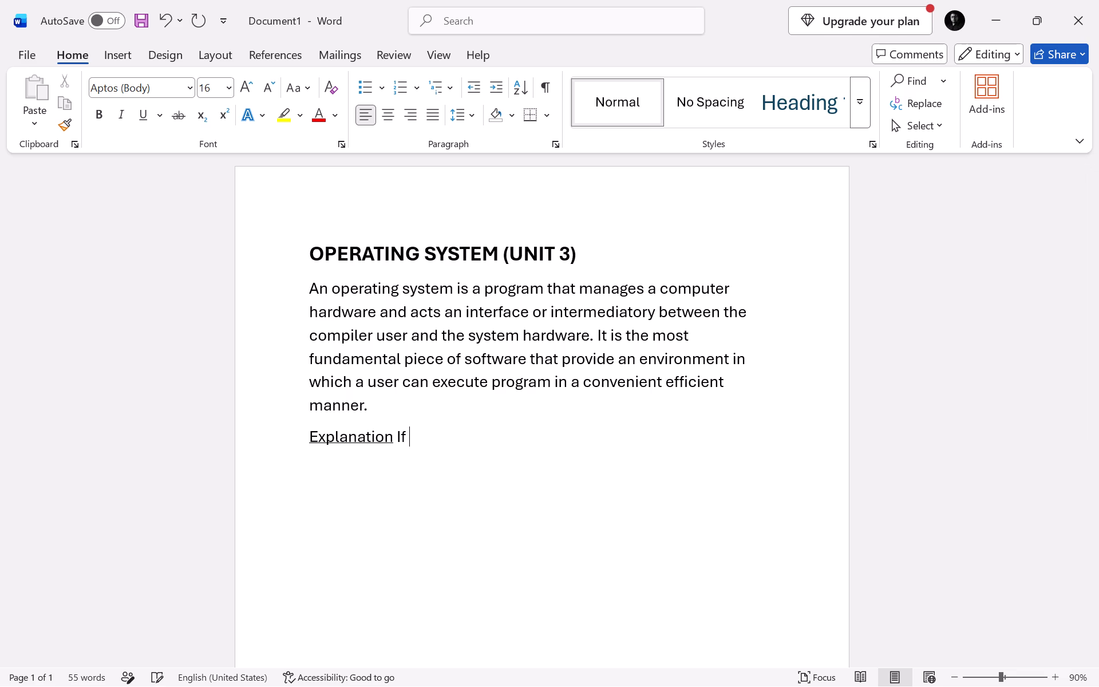
text(you want to)
key(space)
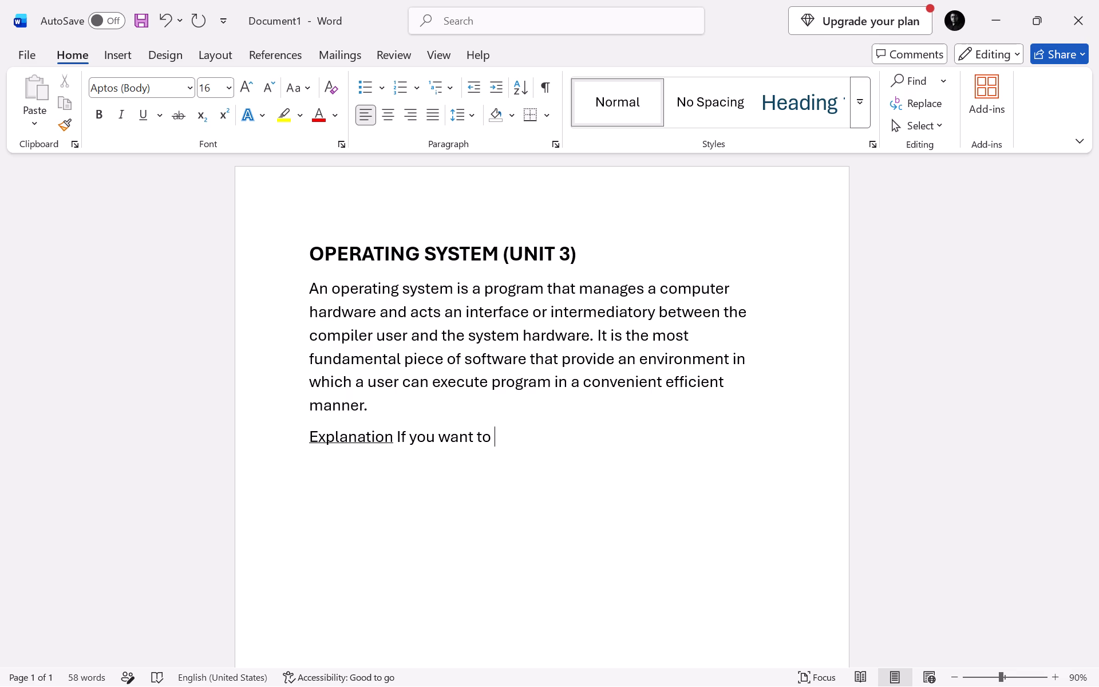
text(play)
key(space)
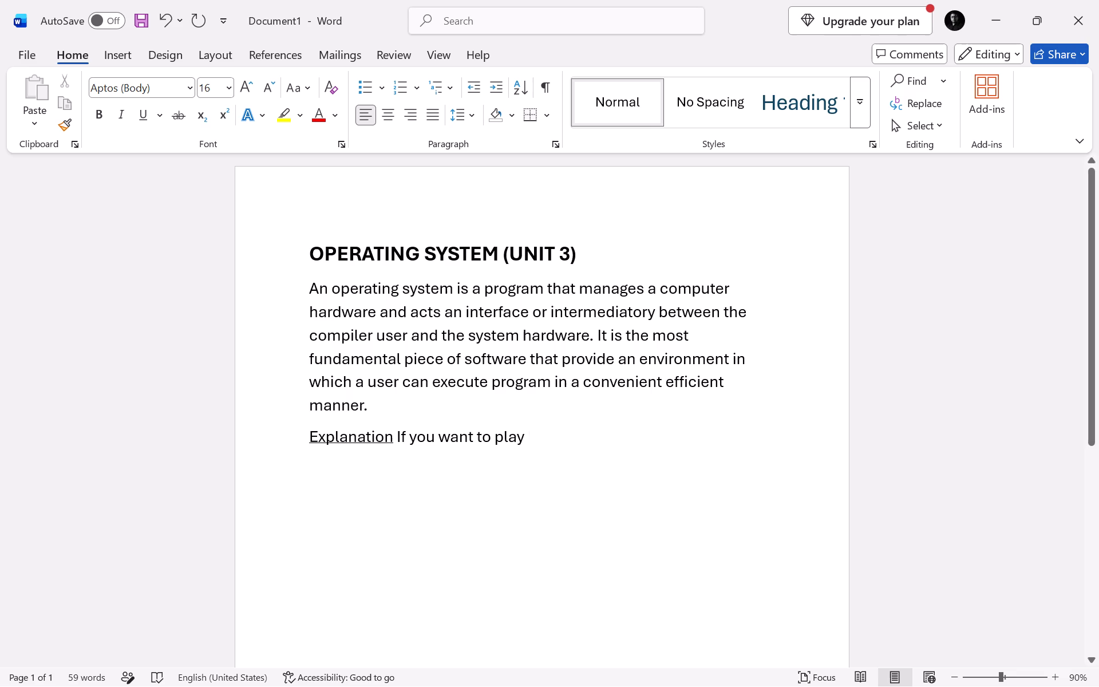
text(an)
key(space)
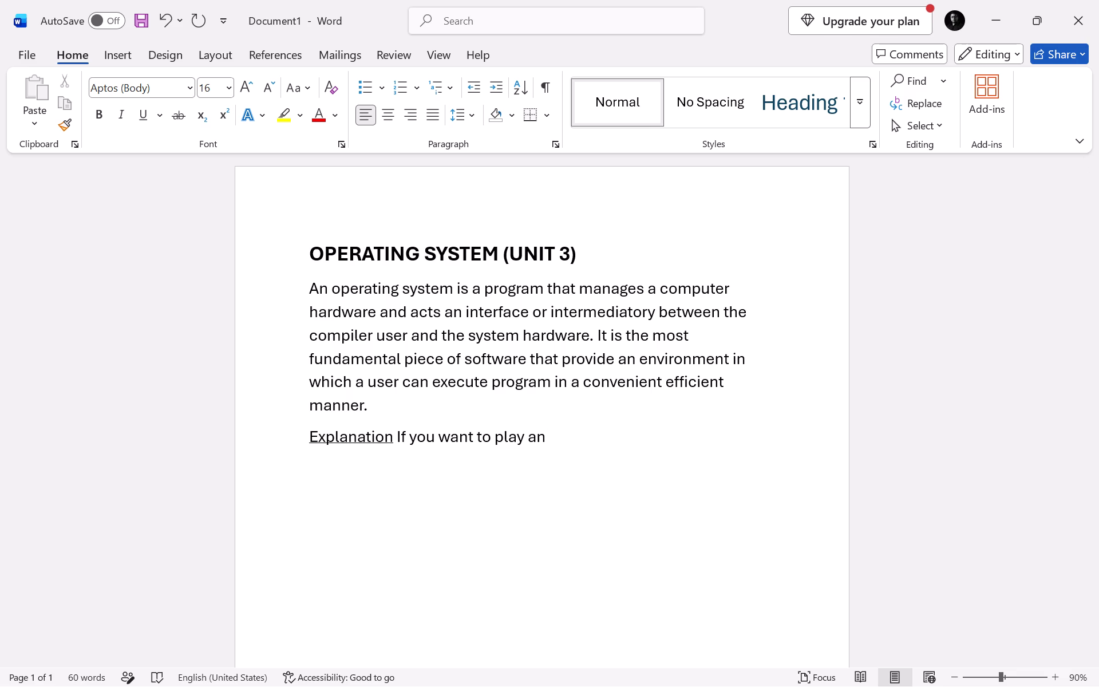
key(BackSpace)
key(BackSpace)
key(space)
text(video)
key(space)
text(on your comp)
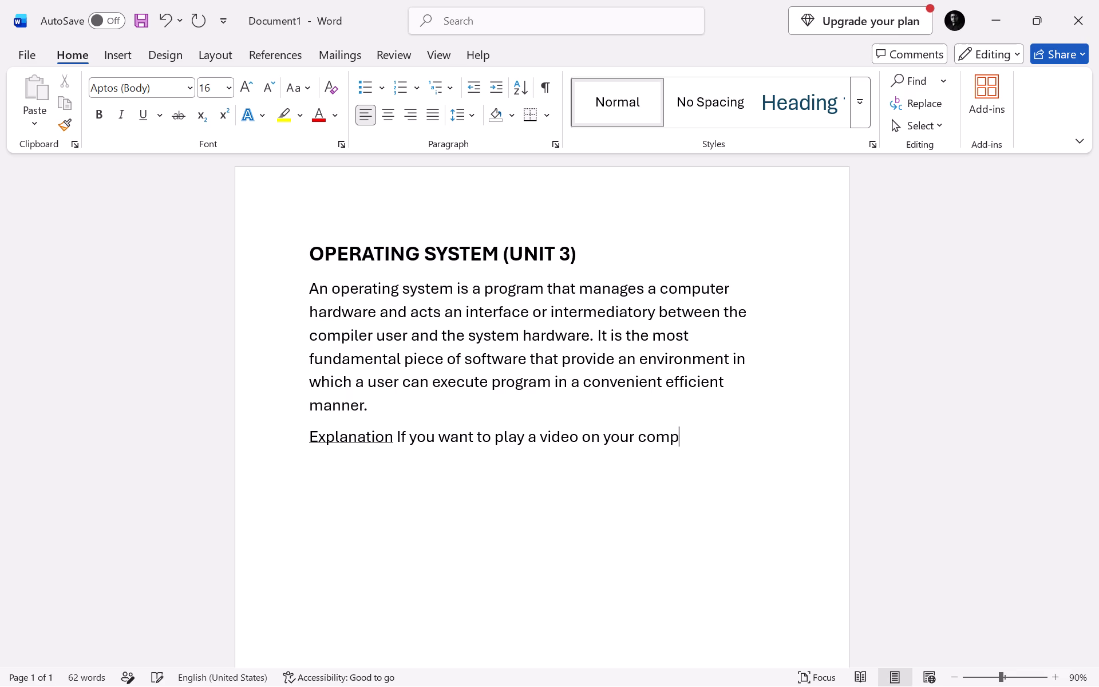
text(uter)
key(space)
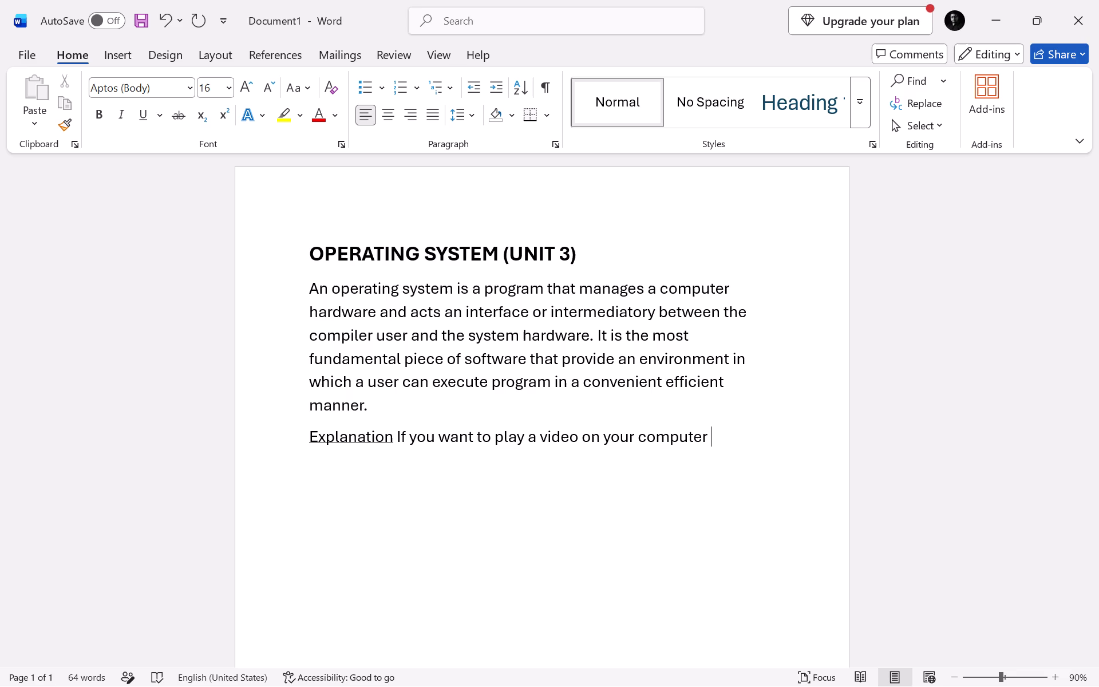
key(space)
key(BackSpace)
key(BackSpace)
Continue the Explanation sentence with ", you don't want to manually tell the CPU".
text(, you)
key(space)
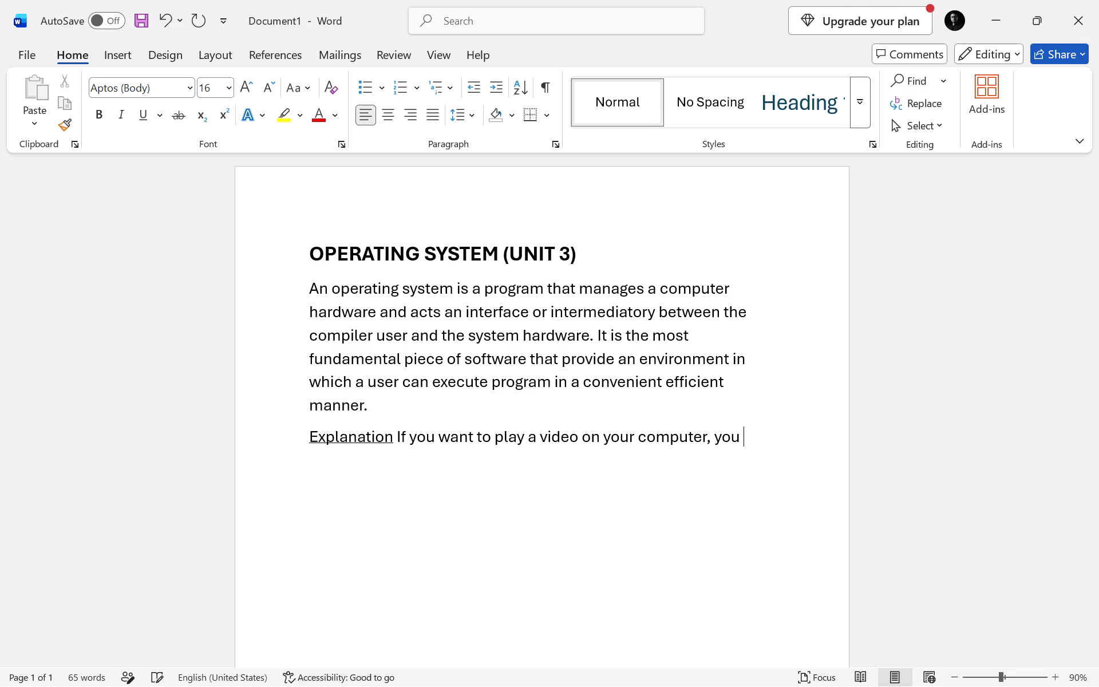
text(don)
text('t)
key(space)
key(q)
key(BackSpace)
text(want to manually)
key(space)
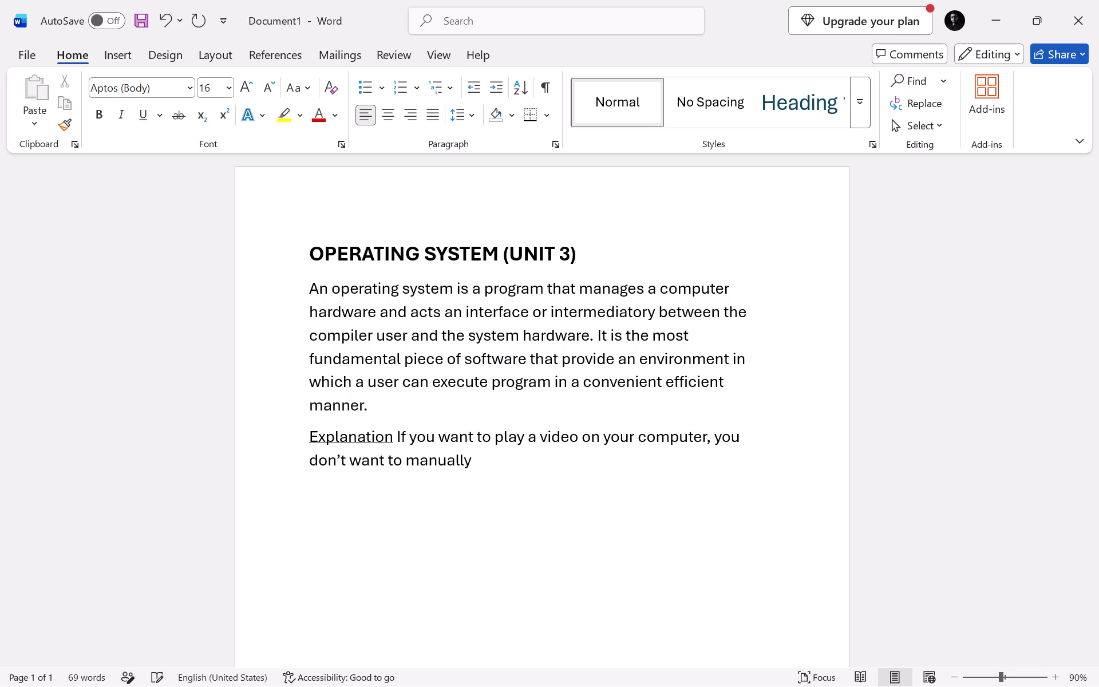
text(tell the)
key(space)
text(CPU)
key(space)
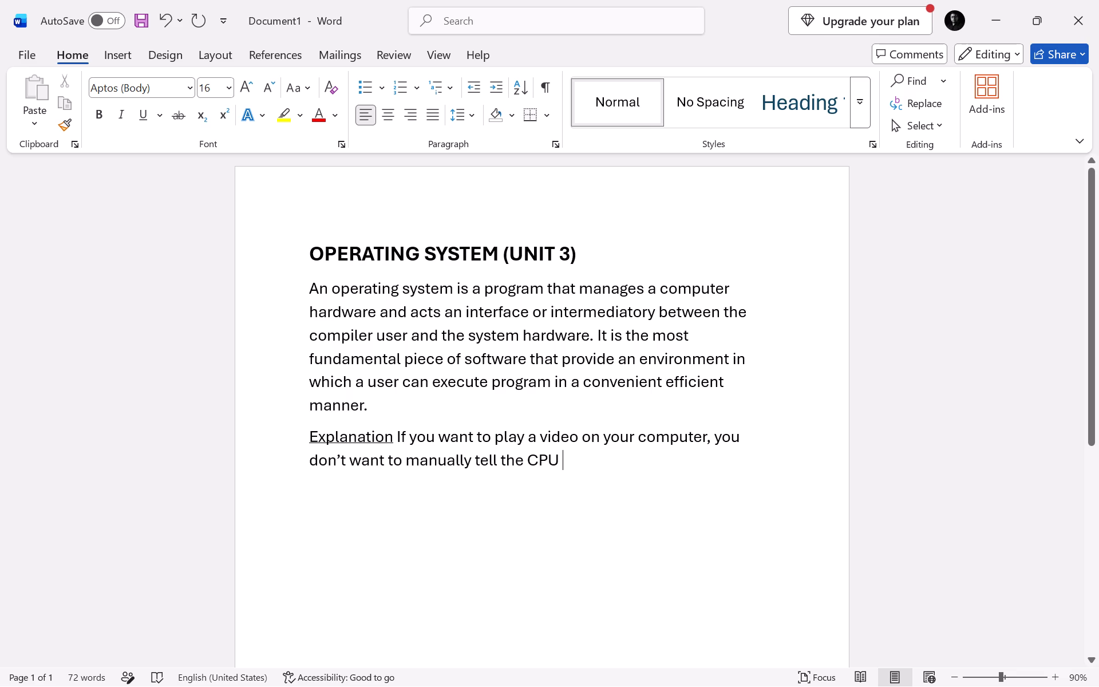
key(space)
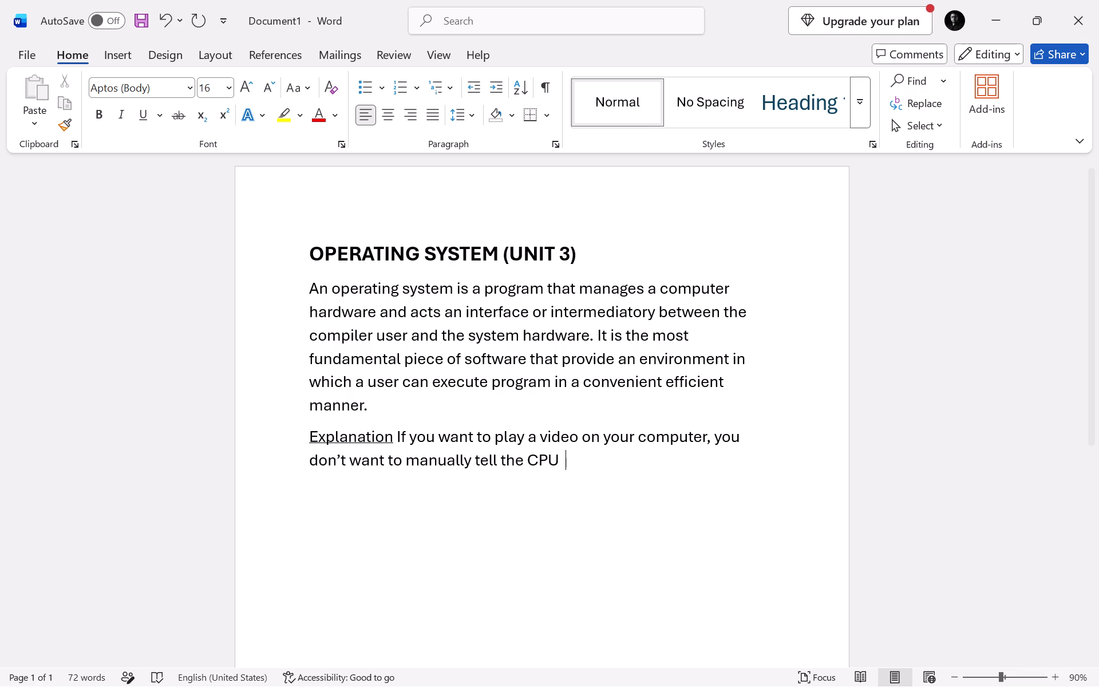
Extend the Explanation sentence after "CPU" with "how to read every bit from the hard drive".
text(how to read every bit)
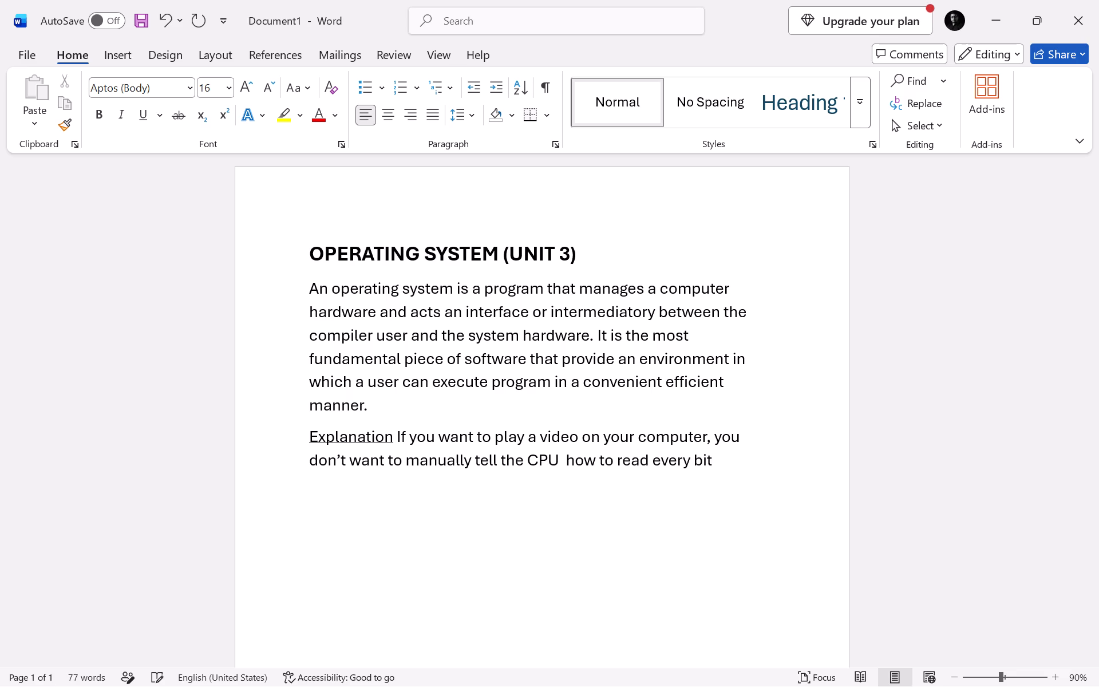
key(space)
text(from the)
key(space)
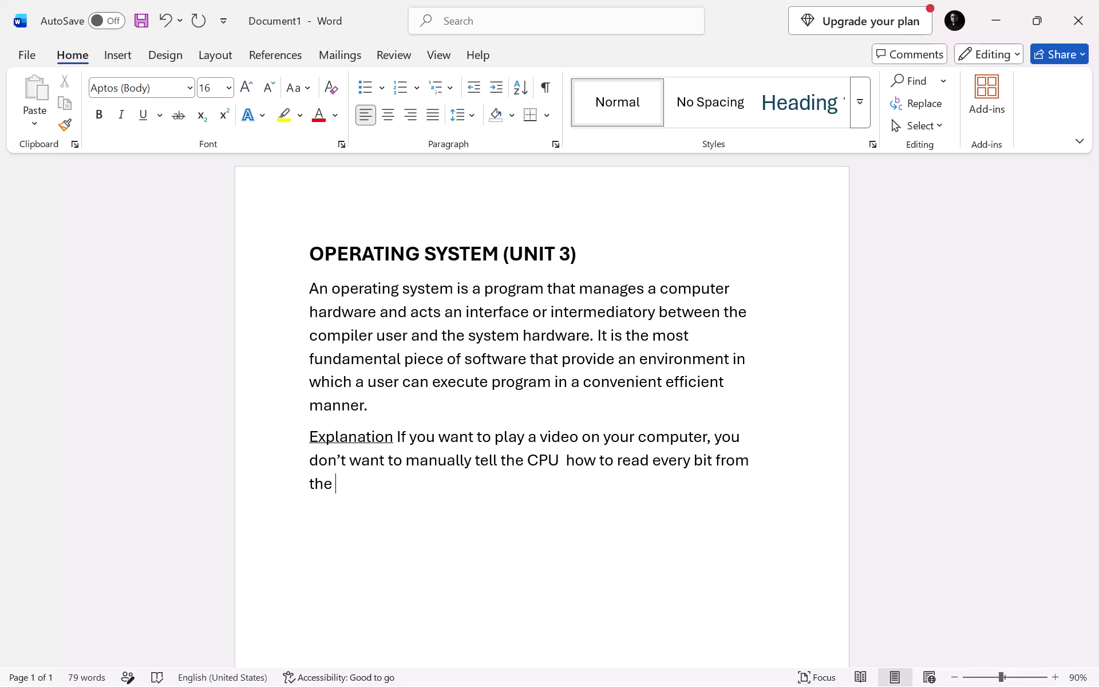
text(hard drive)
key(space)
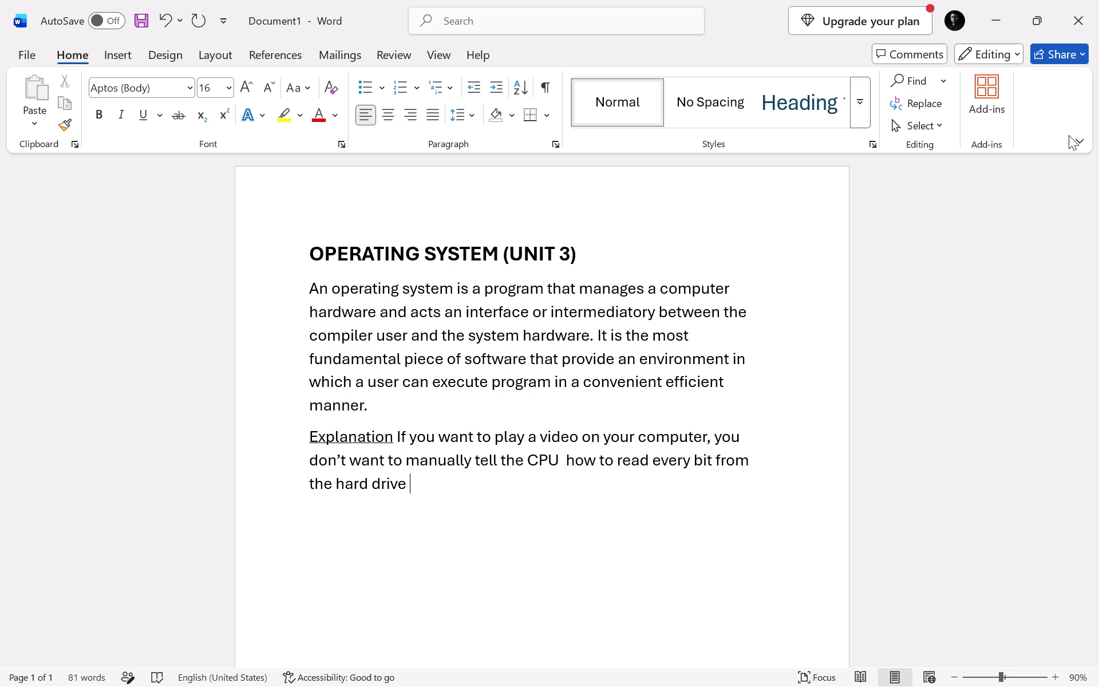
Add "or how to light up every pixel on the screen" after "hard drive" in the Explanation paragraph.
text(or how to light up)
key(space)
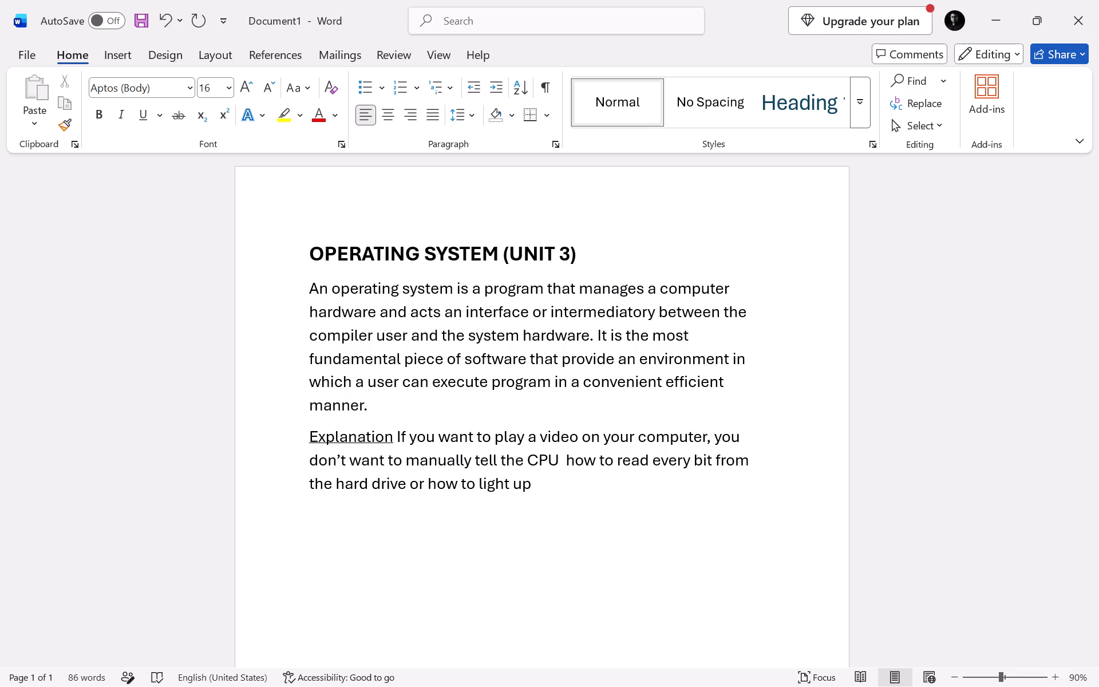
text(every pixel)
key(space)
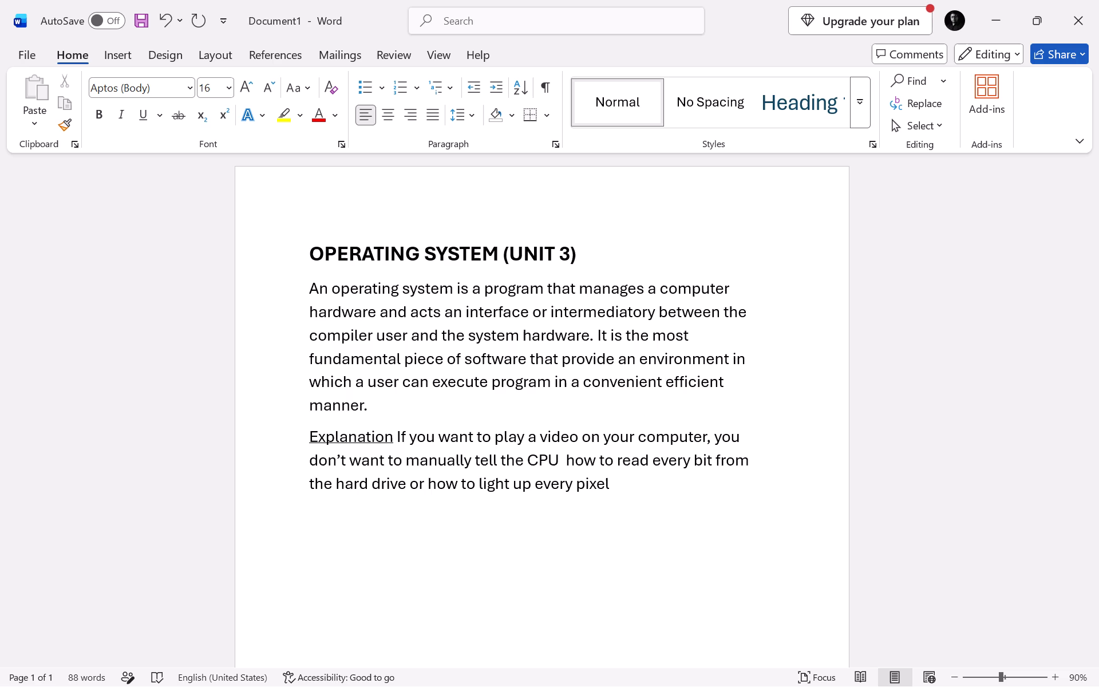
text(on the screen)
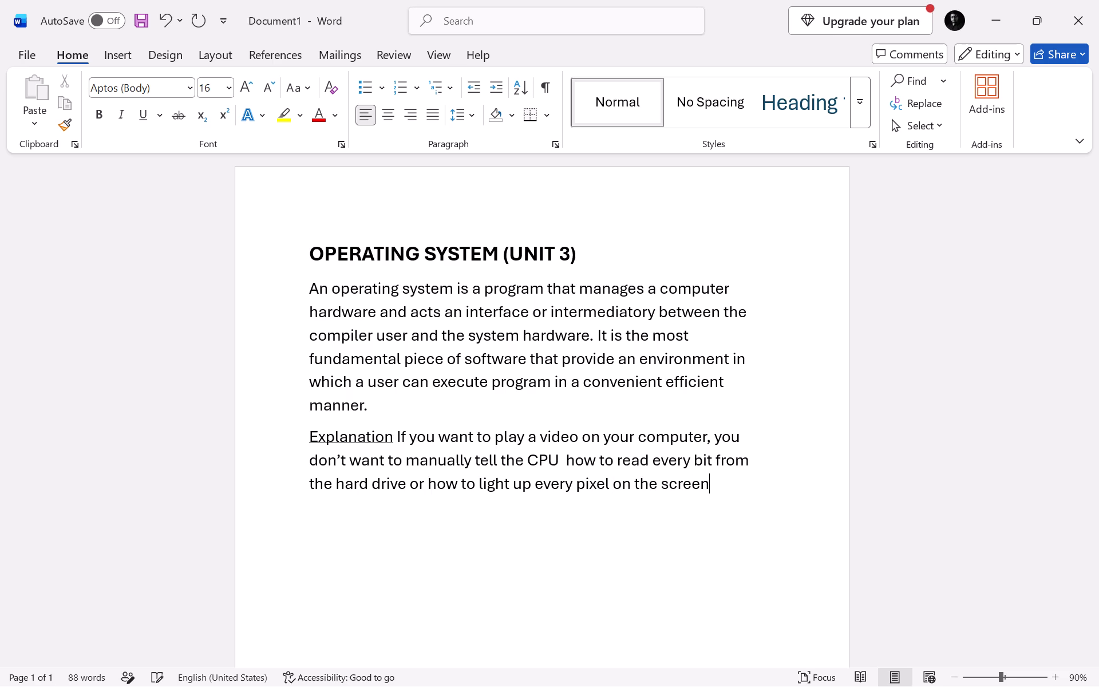
key(space)
key(space)
Finish the Explanation paragraph with "doing this would require thousands of complex machine code for every simple task.".
text(doing this would require)
key(space)
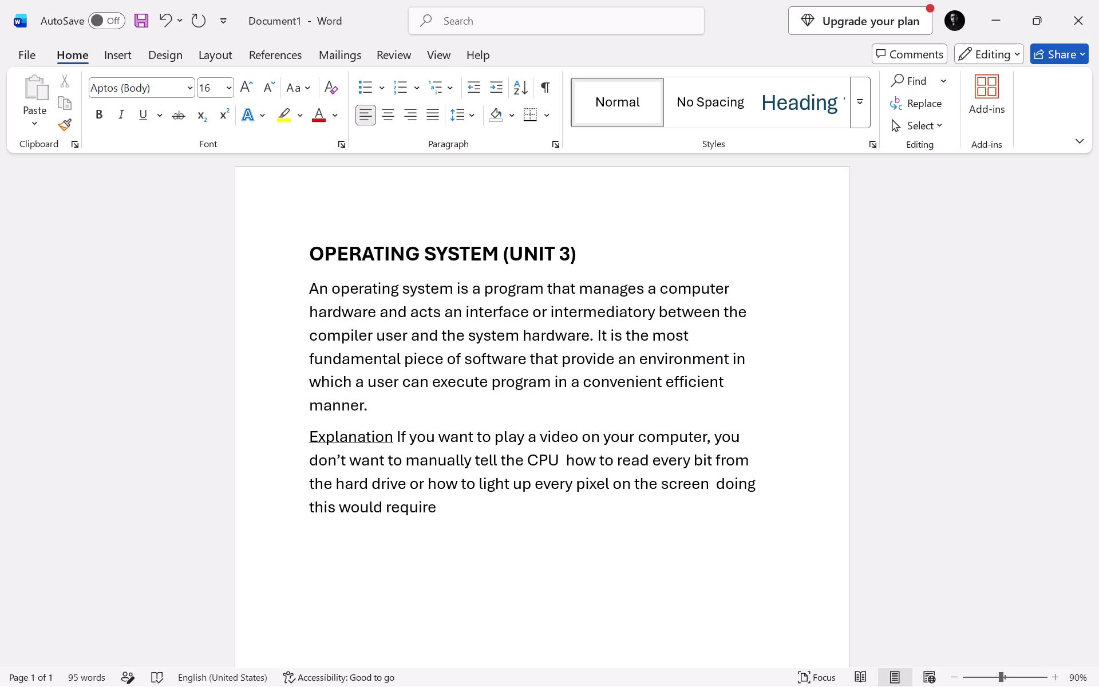
key(space)
text(thousan)
text(ds)
key(space)
text(of complex a)
key(BackSpace)
text(machine)
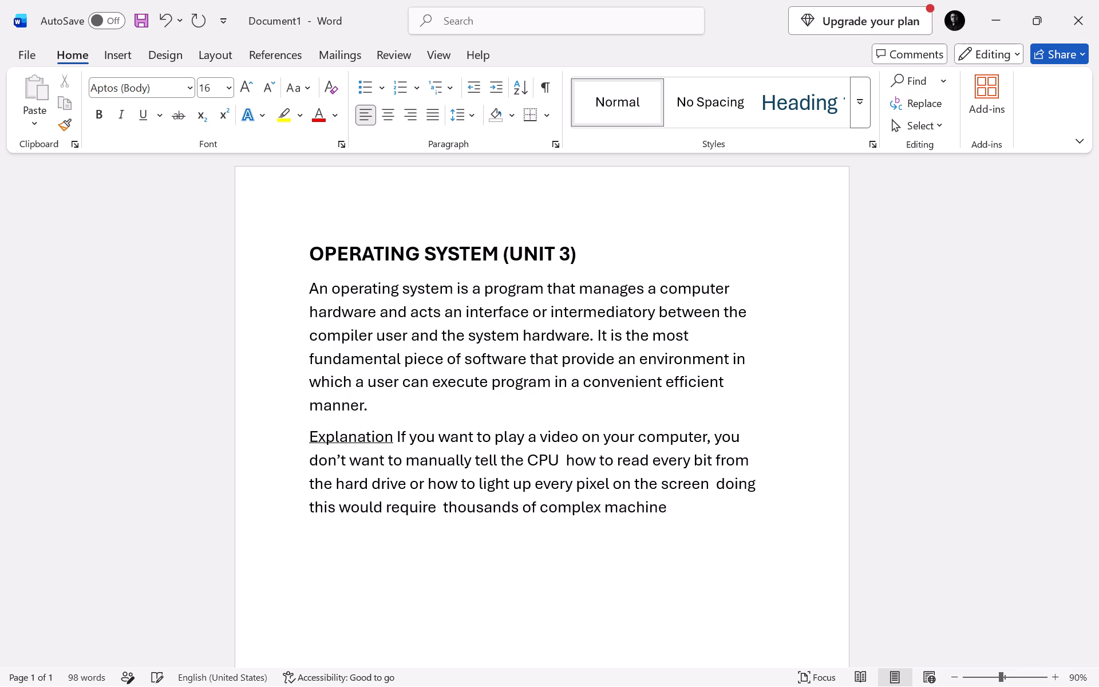
key(space)
key(space)
text(code for every)
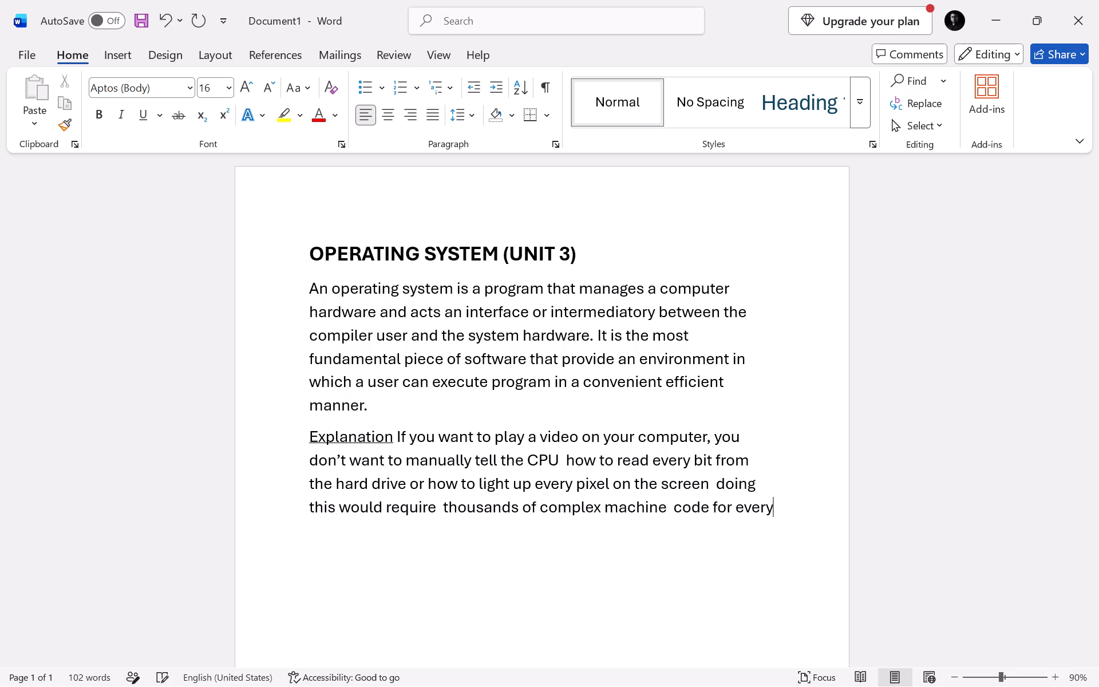
key(space)
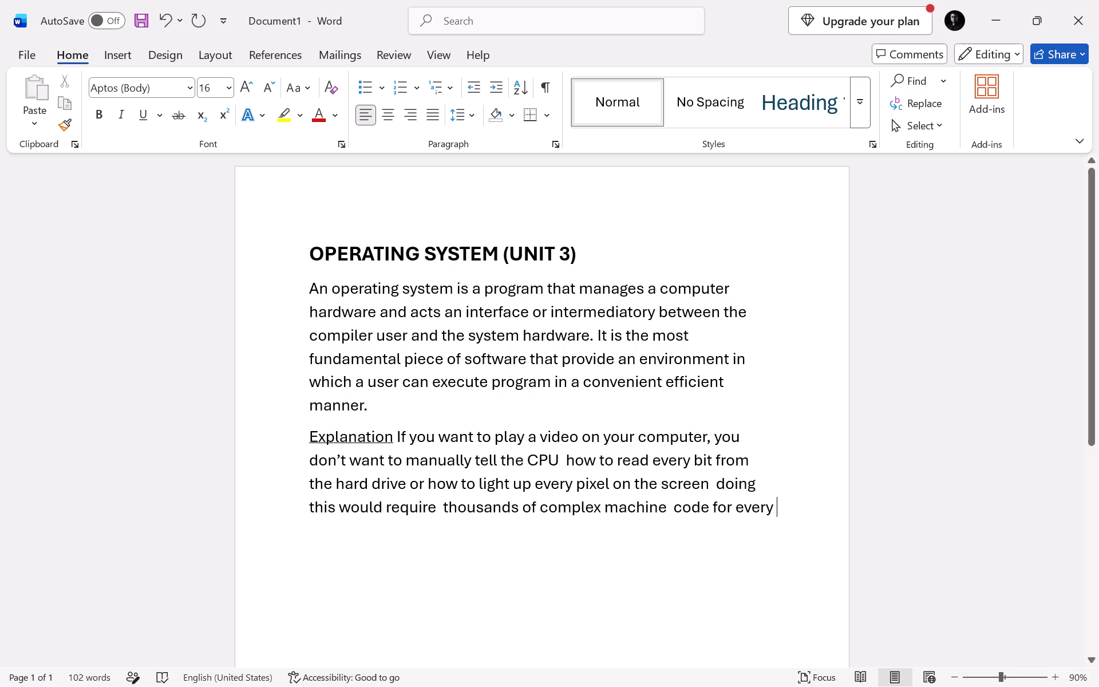
text(simple task)
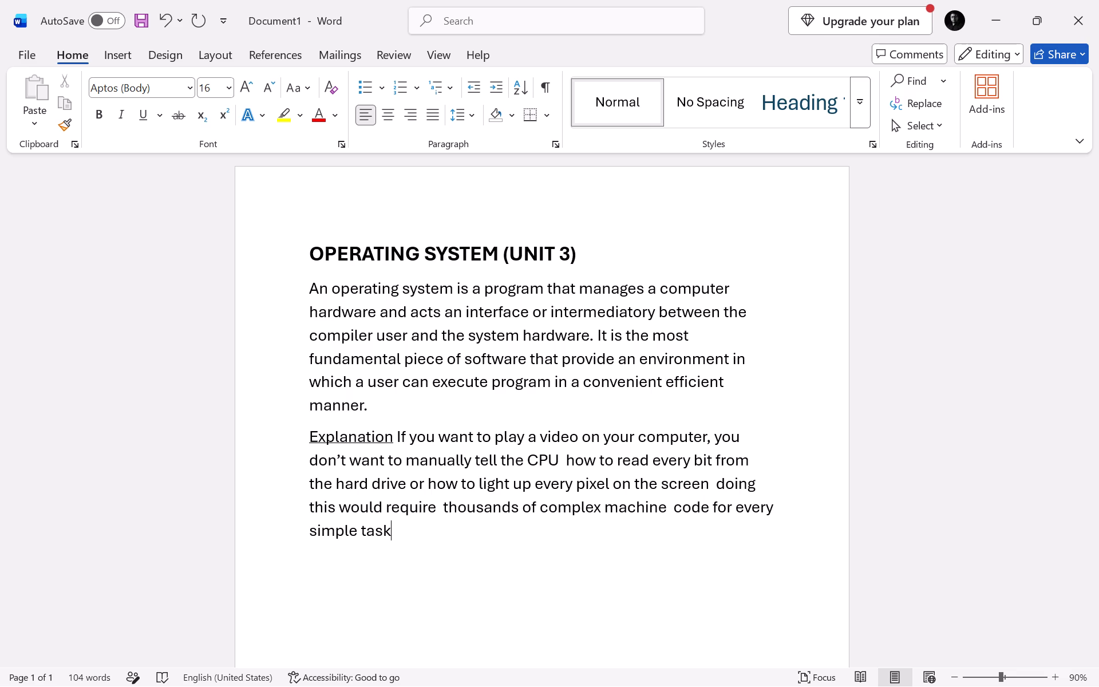
key(period)
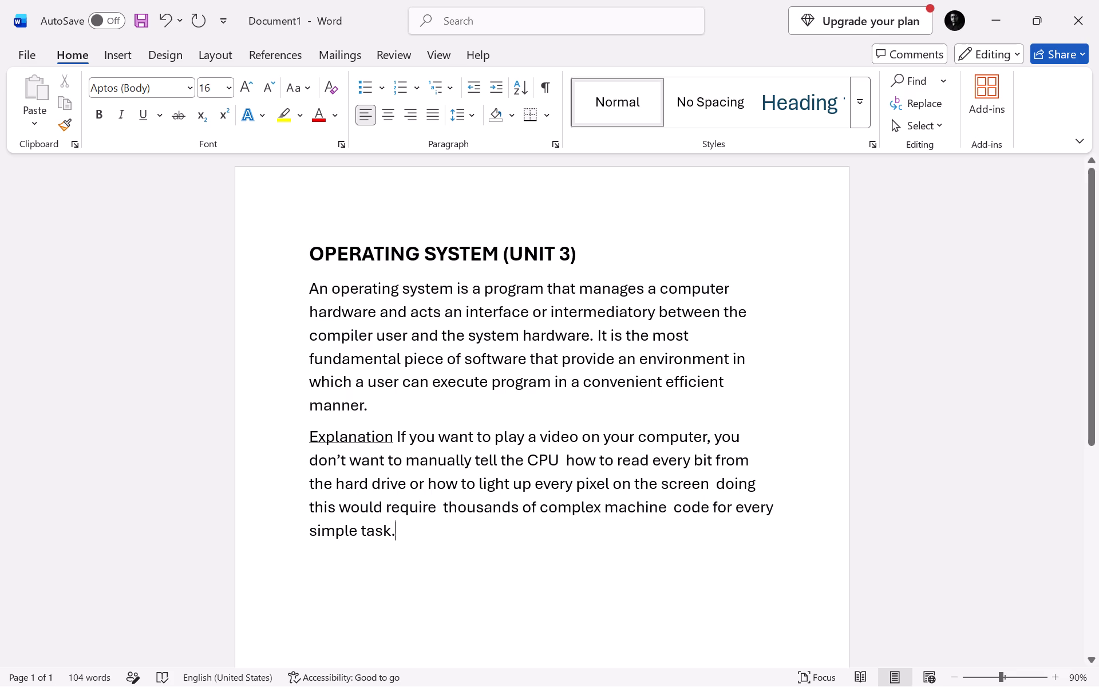
Add a new paragraph below the explanation reading "OS hide hardware complexity , handle work".
key(backslash)
key(Return)
key(BackSpace)
key(BackSpace)
key(Return)
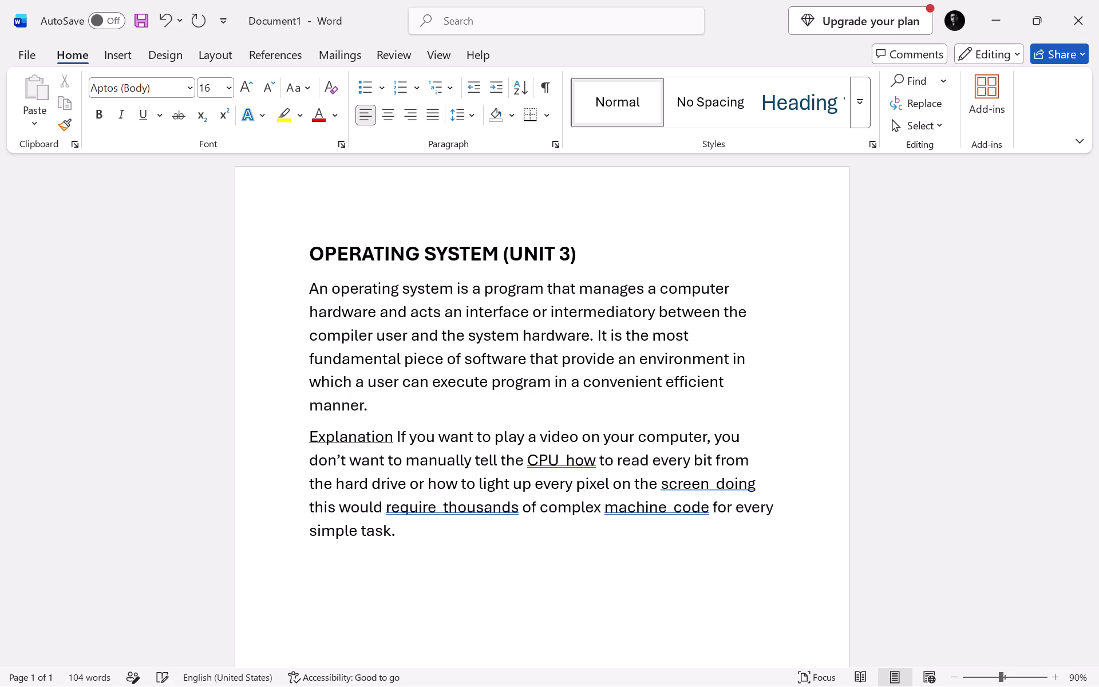
text(OS hide)
key(space)
key(space)
text(hardware)
key(space)
text(comple)
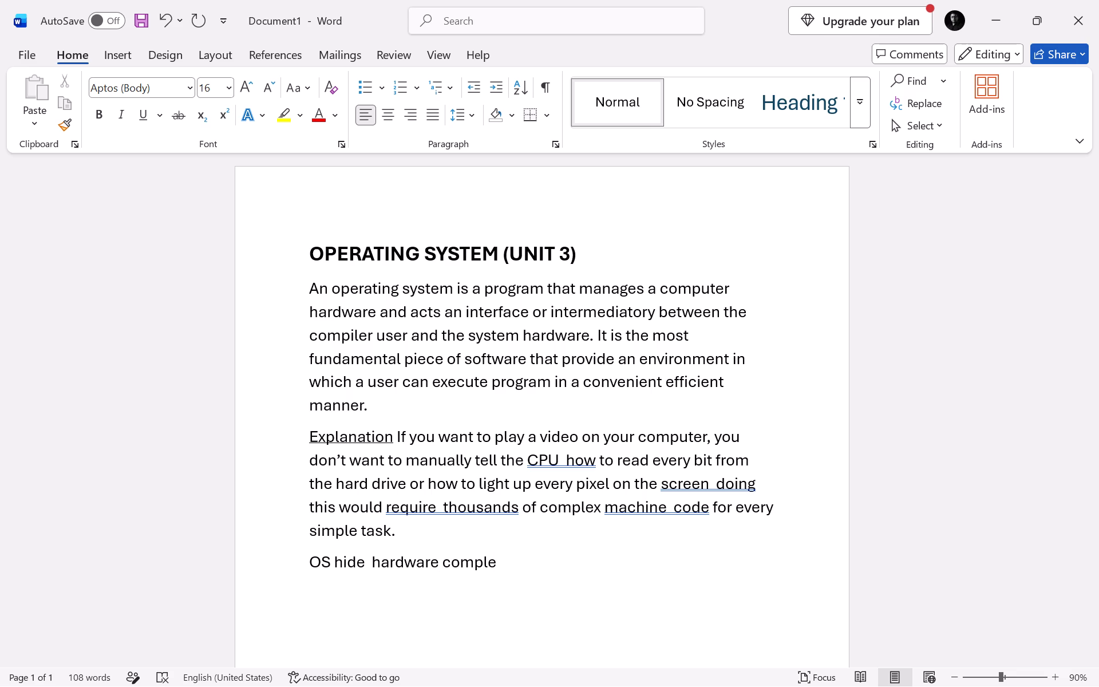
text(xity)
key(space)
text(, handle work)
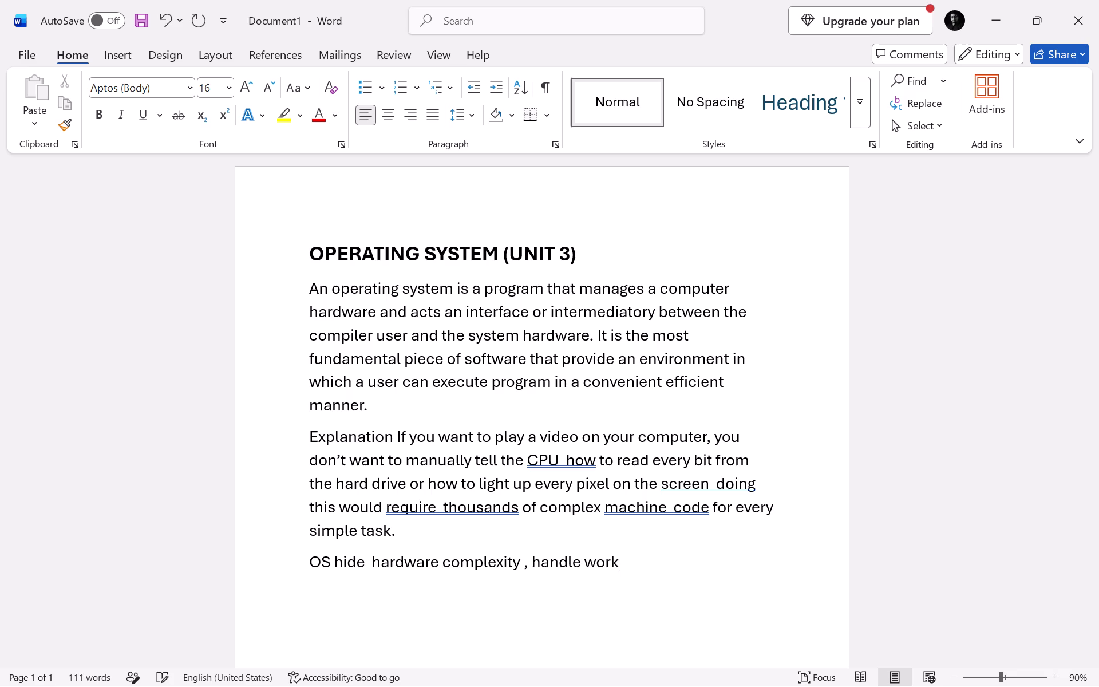
Add a new paragraph below the "OS hide hardware complexity" line starting with the underlined label "Flowchart", followed by a non-underlined colon.
key(Return)
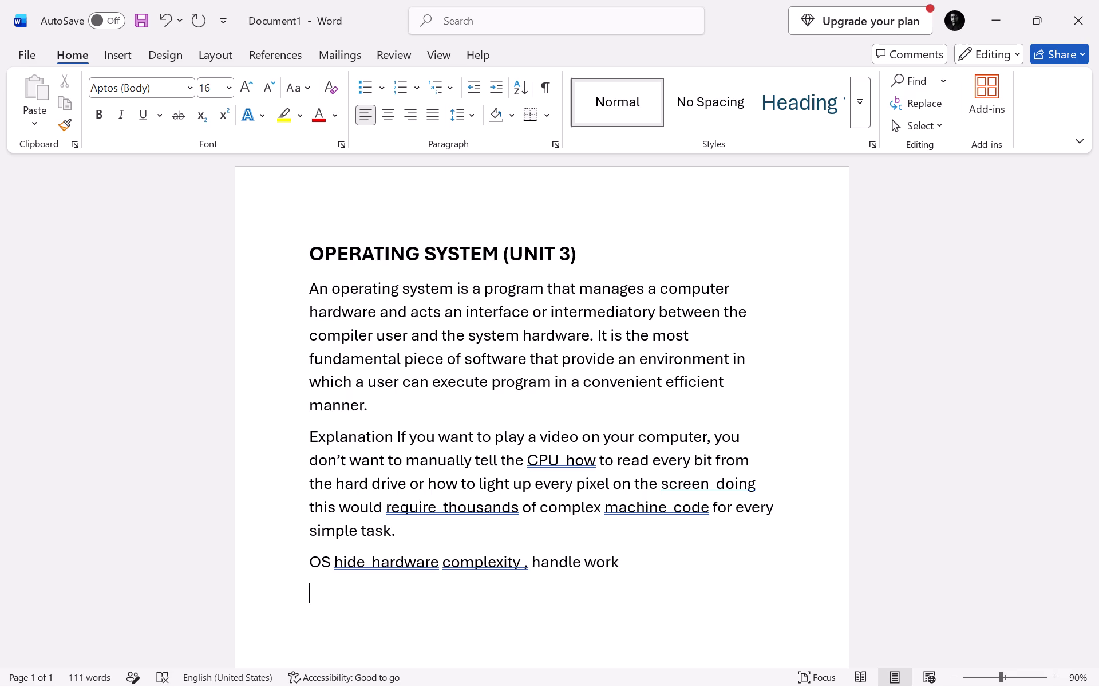
key(shift+f)
key(BackSpace)
click(141, 124)
text(Flowchart)
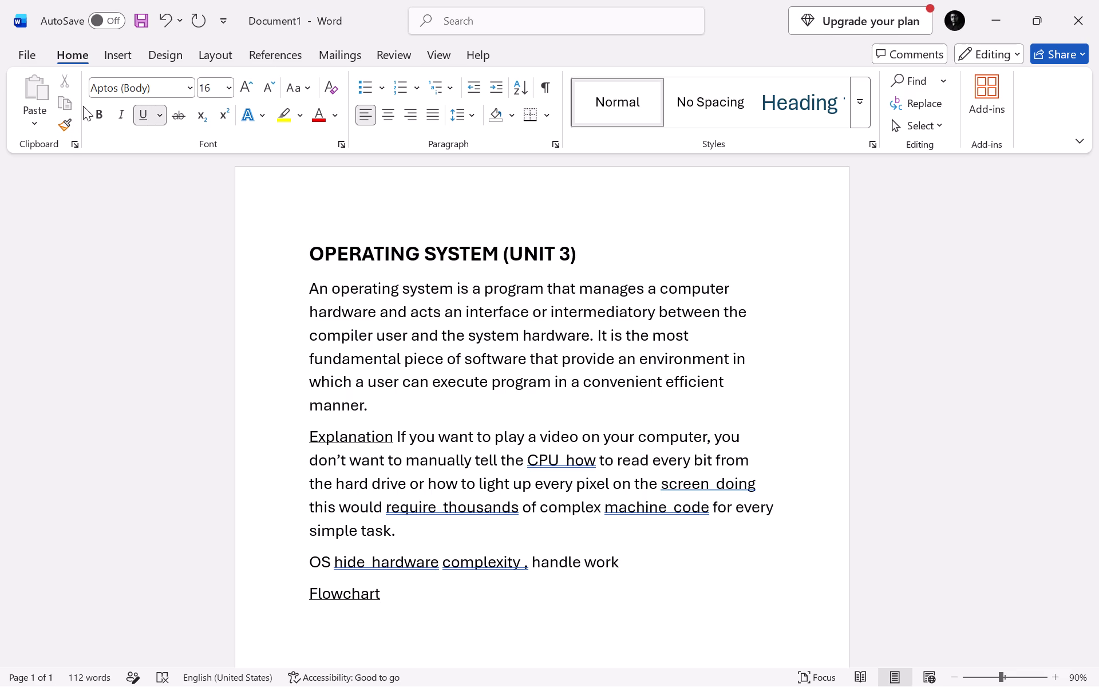
click(141, 120)
key(space)
text(:)
key(space)
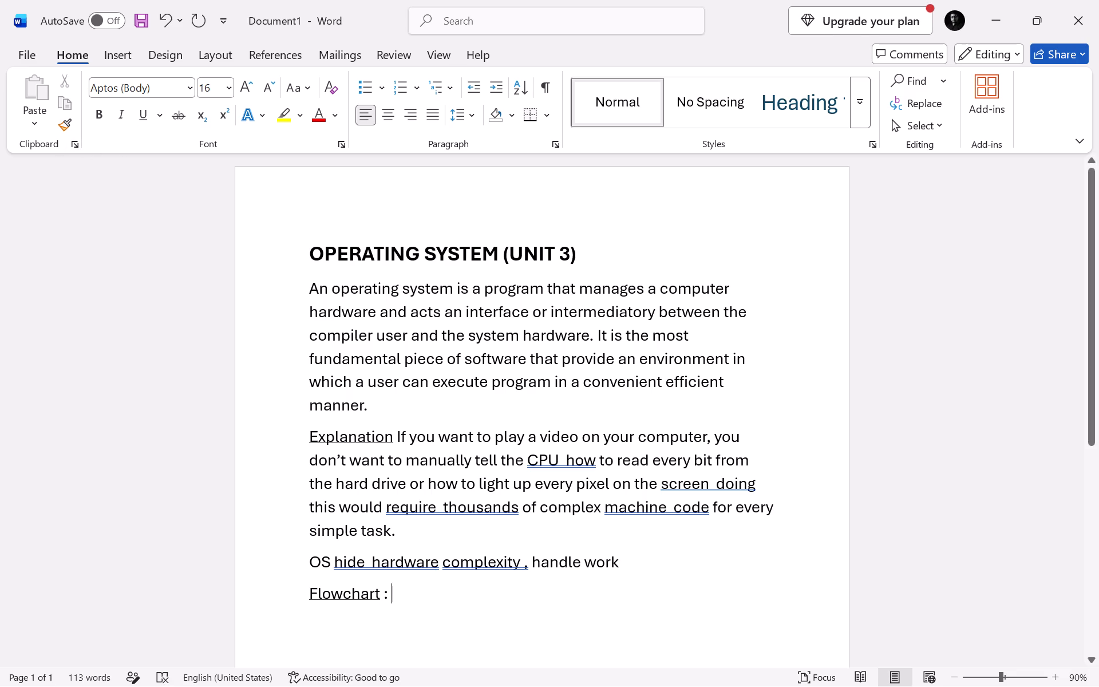
Write the first flowchart stage after the colon as "User interact with app ->".
key(shift+u)
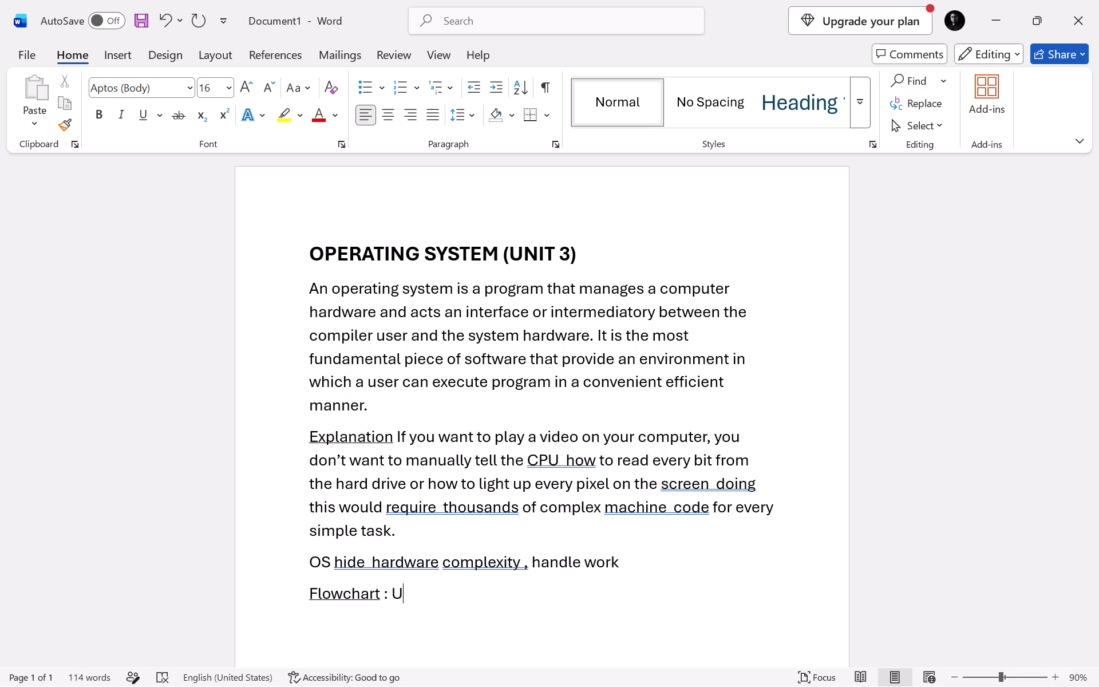
text(ser interact)
key(space)
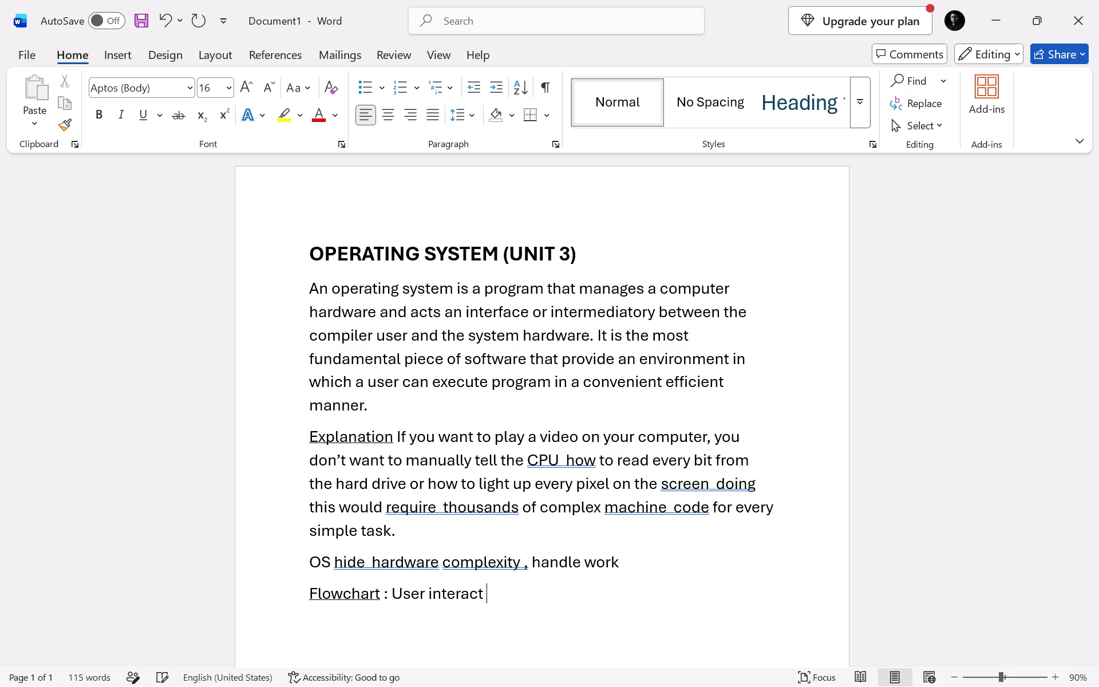
text(eith)
key(BackSpace)
key(BackSpace)
key(BackSpace)
key(BackSpace)
text(with app)
key(space)
text(-)
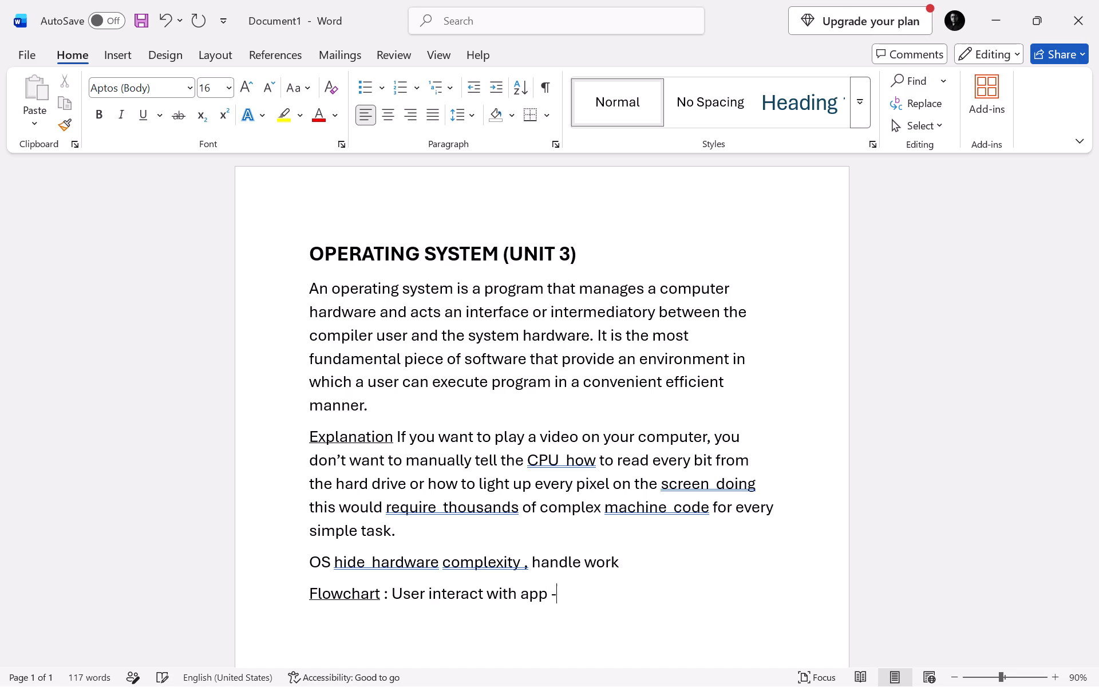
text(>)
key(space)
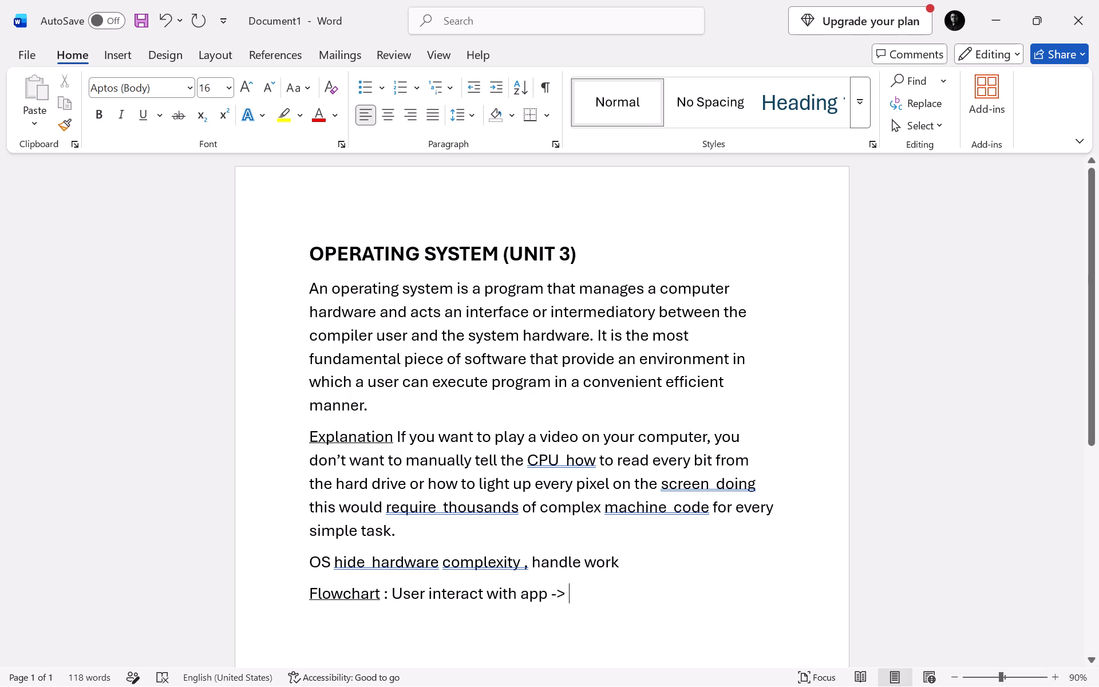
Add the flowchart stage "App requests Service via System Call ->" after the first arrow.
text(App requests)
key(space)
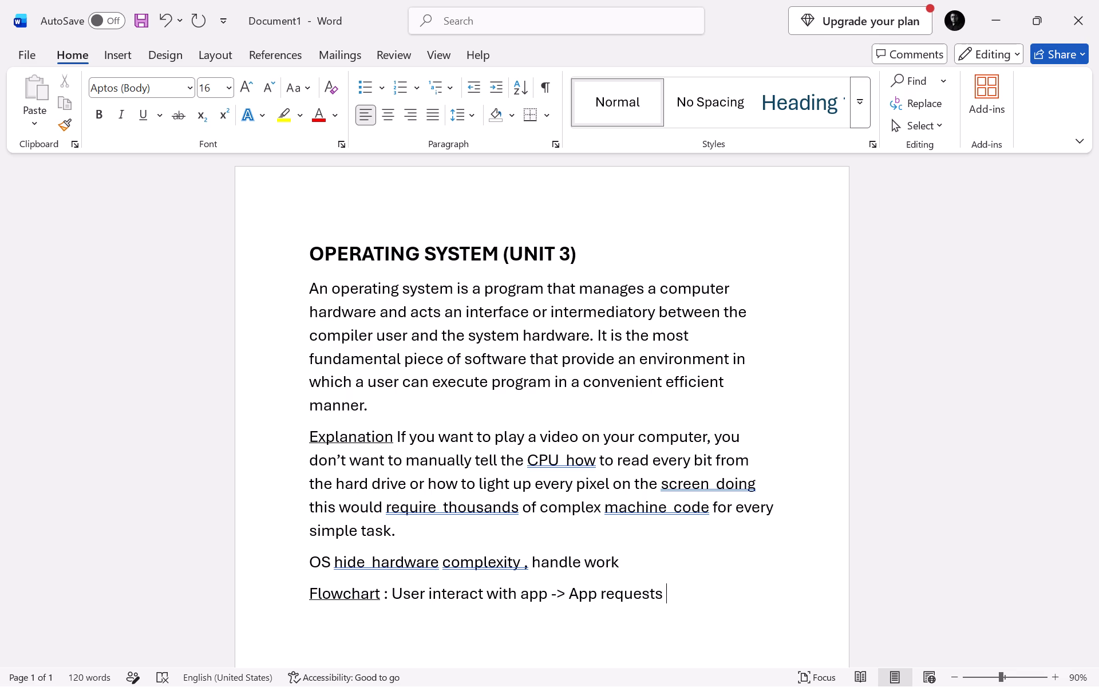
key(space)
text(Service via)
key(space)
key(shift+a)
key(shift+BackSpace)
text(System)
key(space)
key(shift+c)
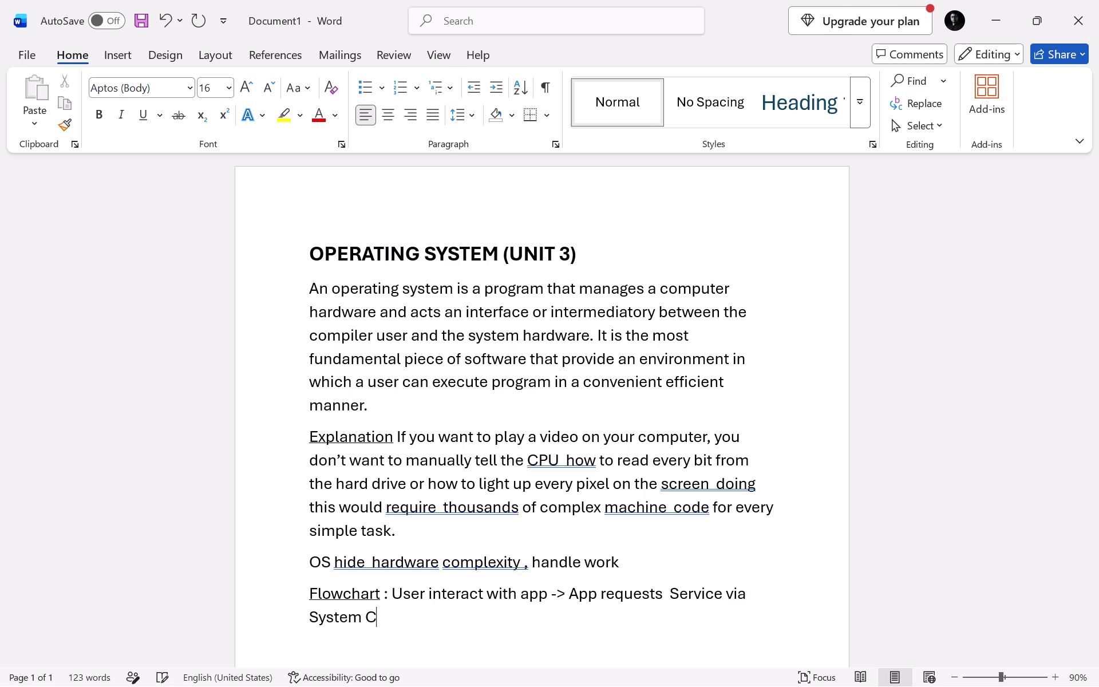
text(all)
key(space)
text(-)
text(>)
key(space)
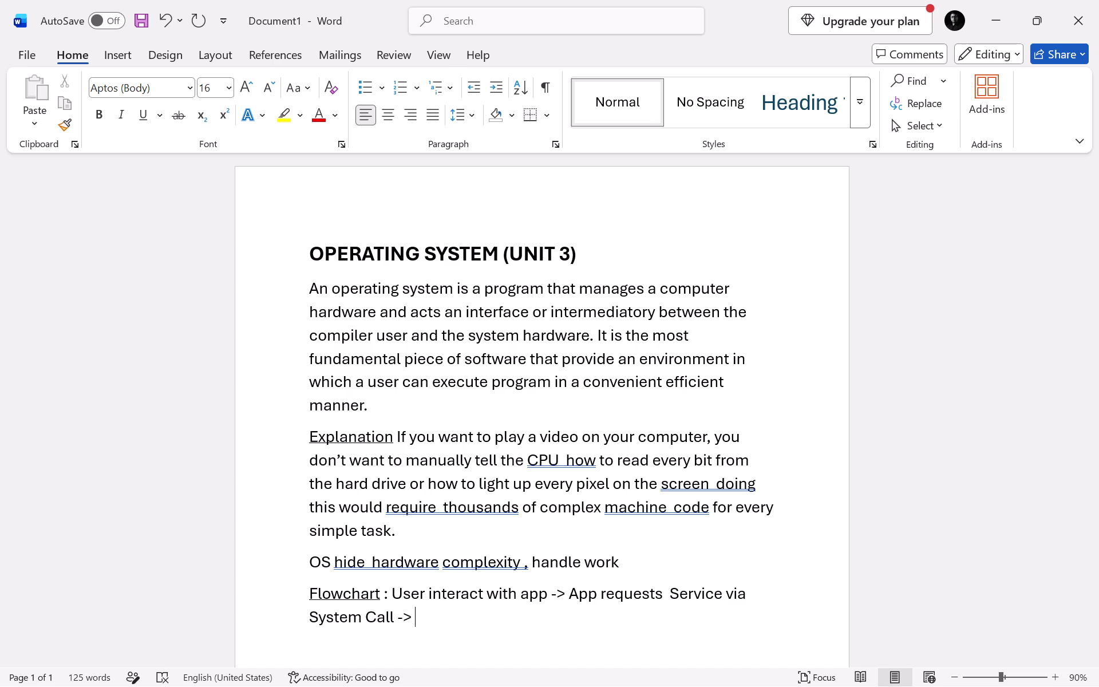
Add the flowchart stage "Operating System(KERNAL) ->" after the system call stage.
text(Opera)
text(ting)
key(space)
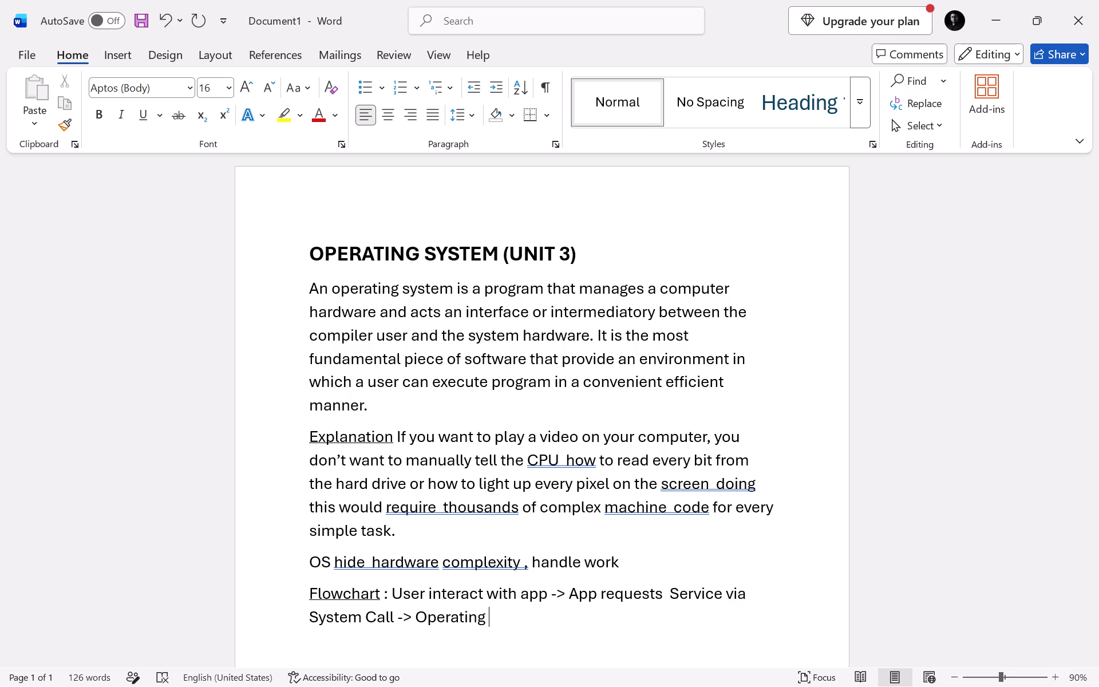
text(System(KERN)
key(shift+s)
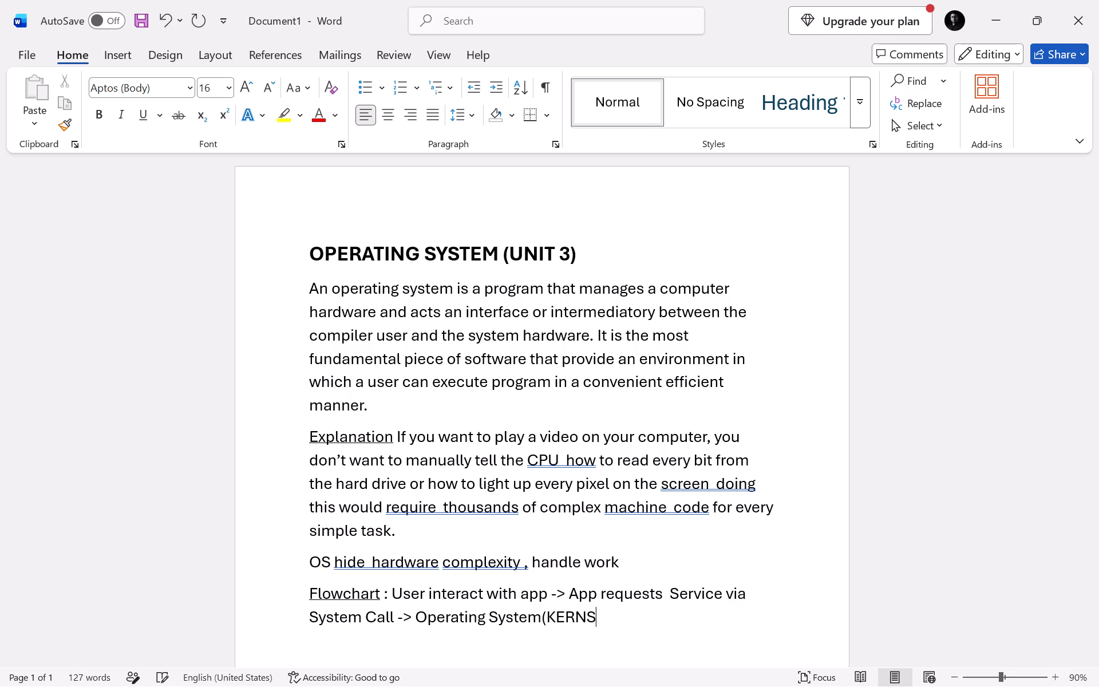
key(shift+a)
key(shift+BackSpace)
key(shift+BackSpace)
text(AL))
key(space)
text(-)
key(shift+greater)
key(space)
Add the flowchart stage "Hardware execute instructions" after the kernel stage.
text(Hsr)
key(BackSpace)
key(BackSpace)
text(ardware ec)
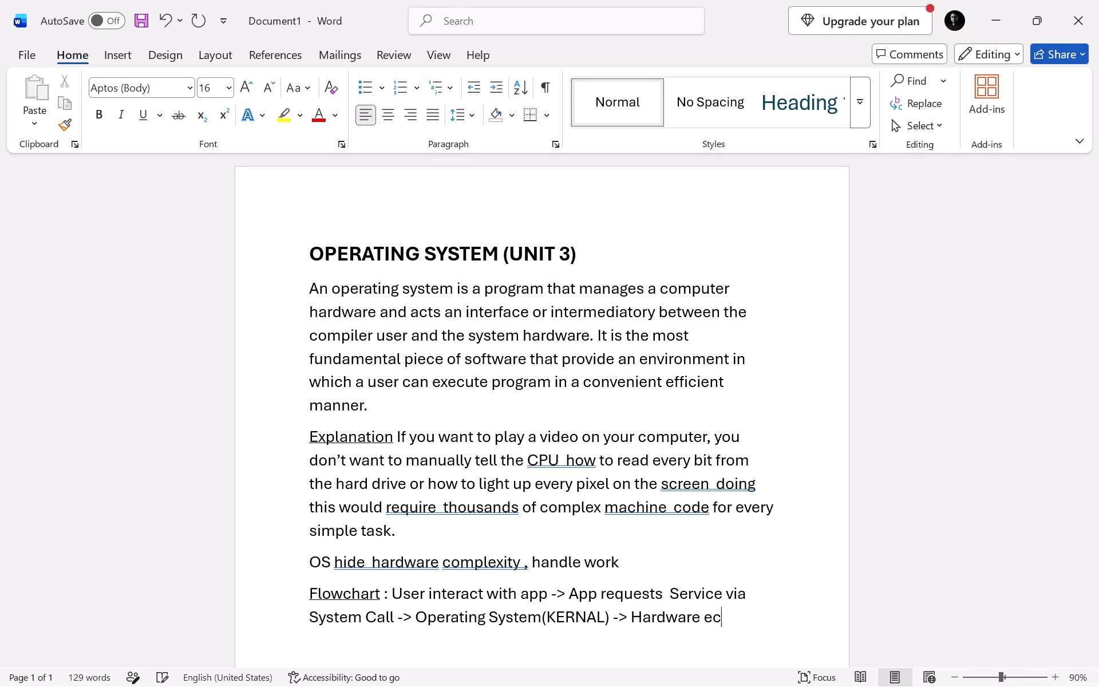
key(BackSpace)
text(xecute)
key(space)
text(instructions)
key(space)
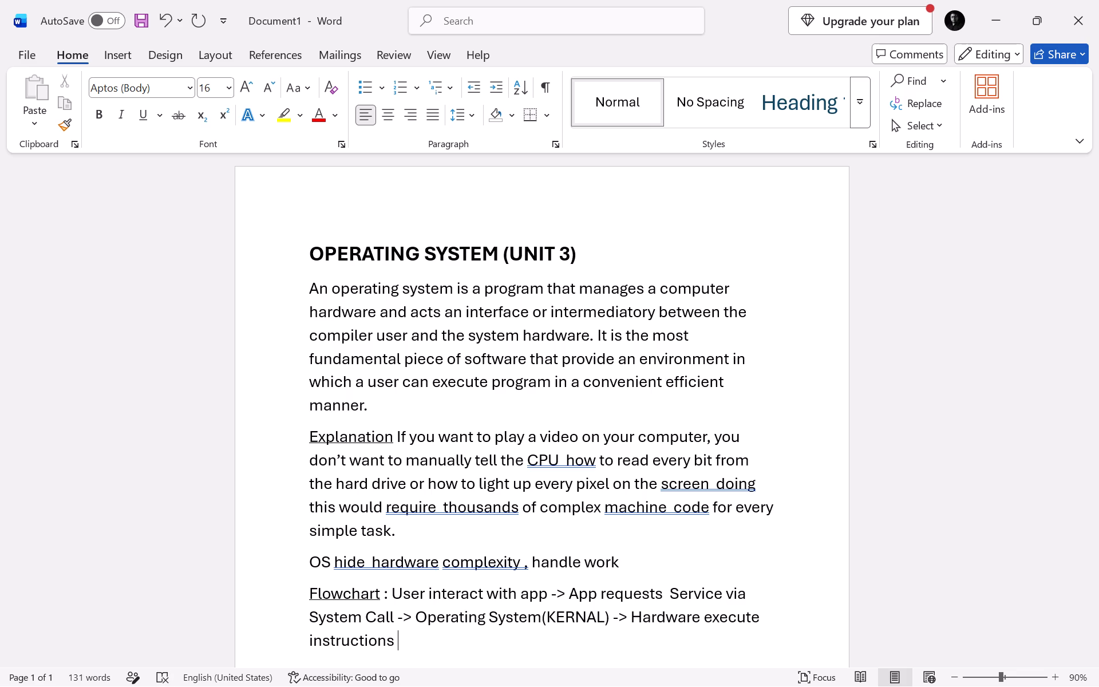
Finish the flowchart line with "-> OS return result to app".
key(minus)
text(> O)
text(S re)
text(turn)
key(space)
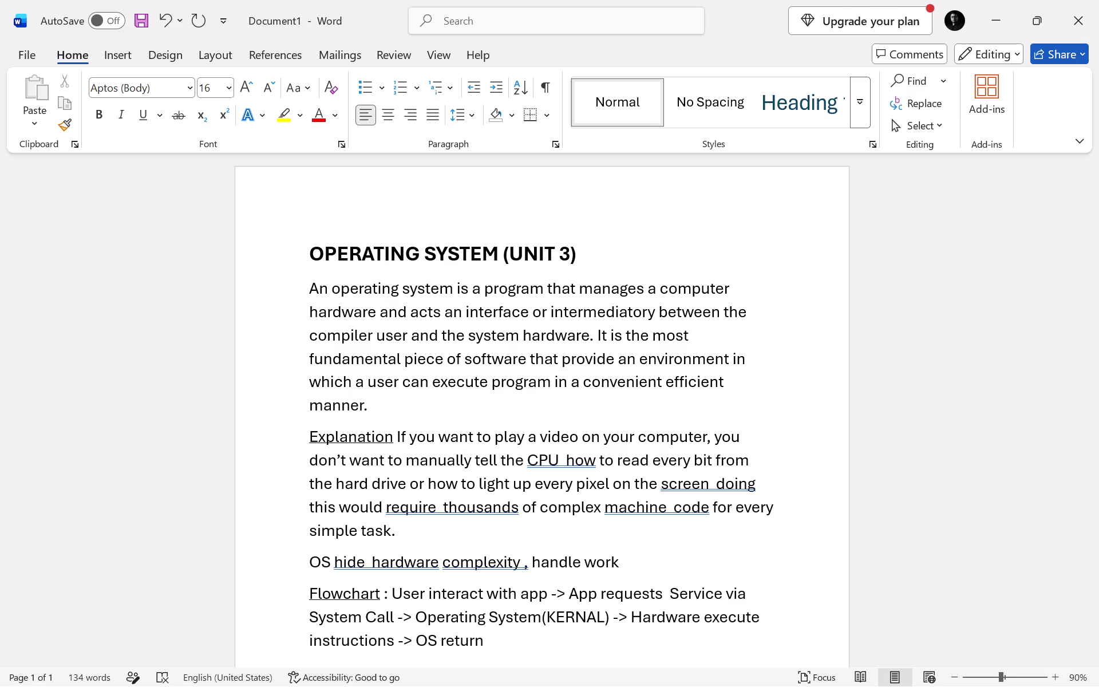
text(result to app)
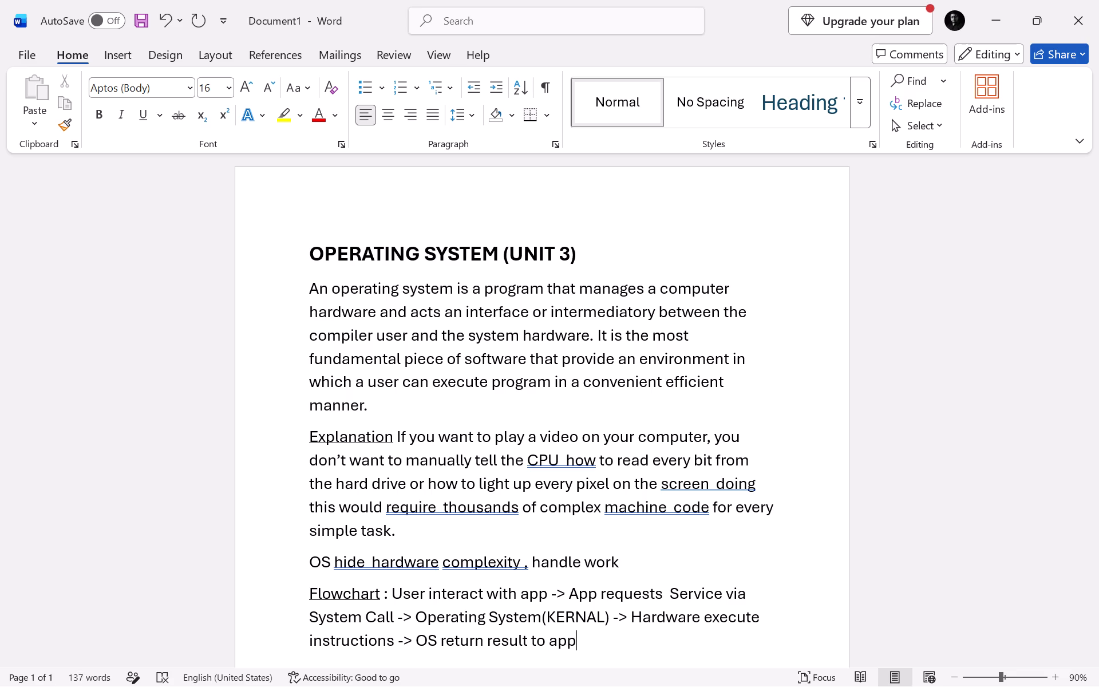
Start an underlined label reading "Objctive of" on a new line directly below the flowchart paragraph.
key(Return)
key(Return)
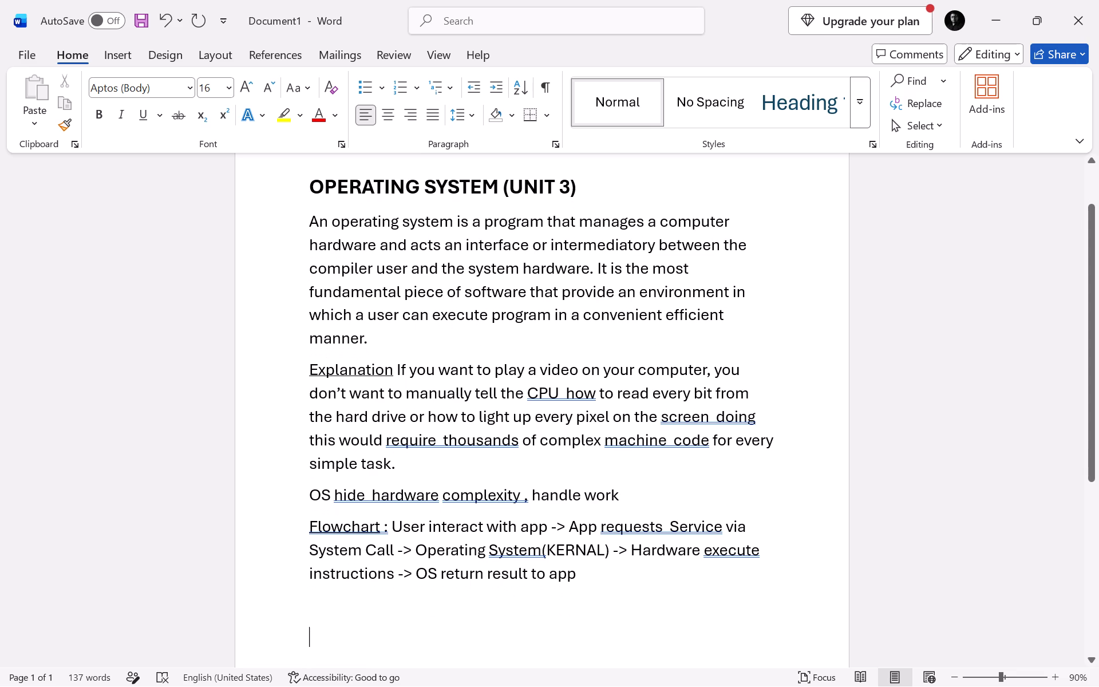
key(BackSpace)
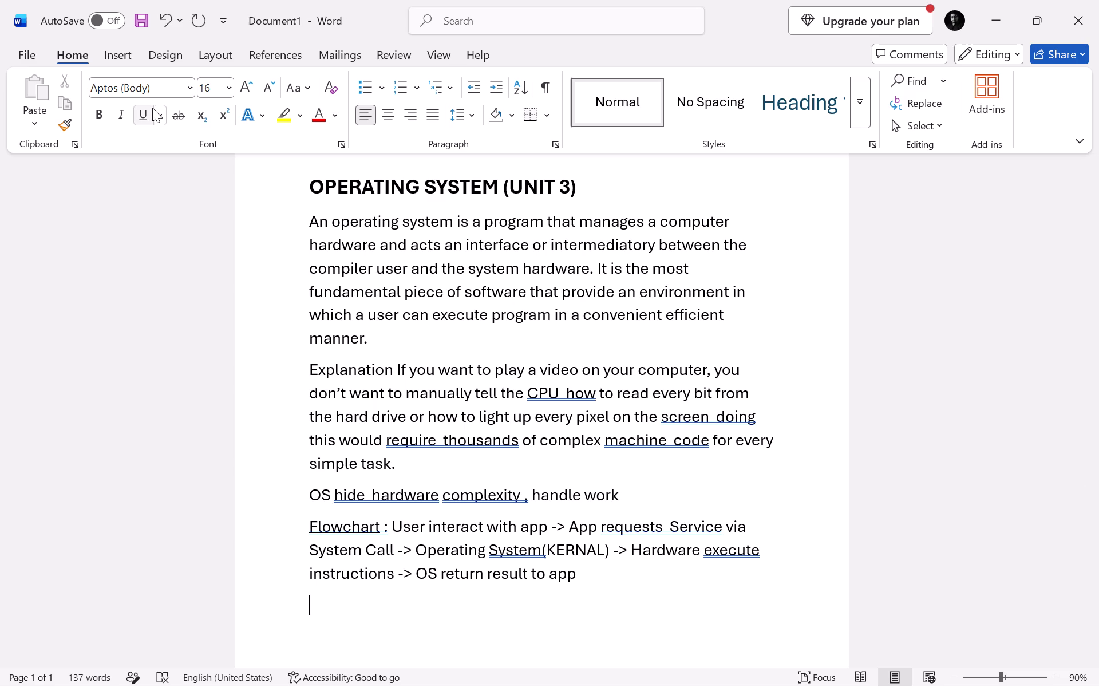
click(141, 121)
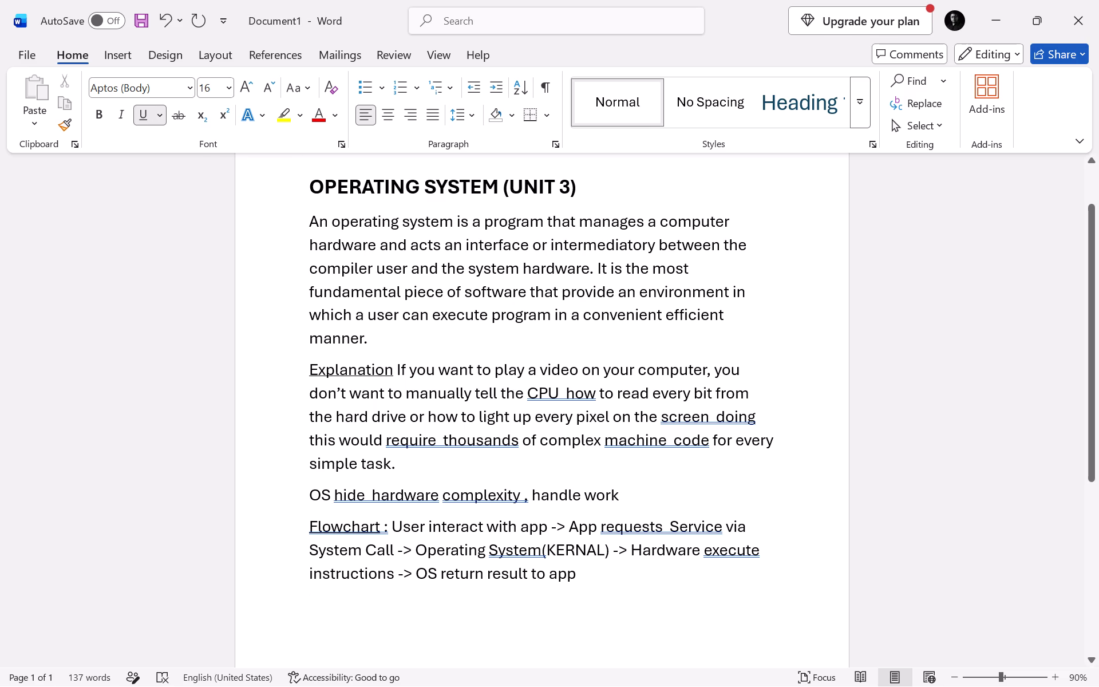
key(o)
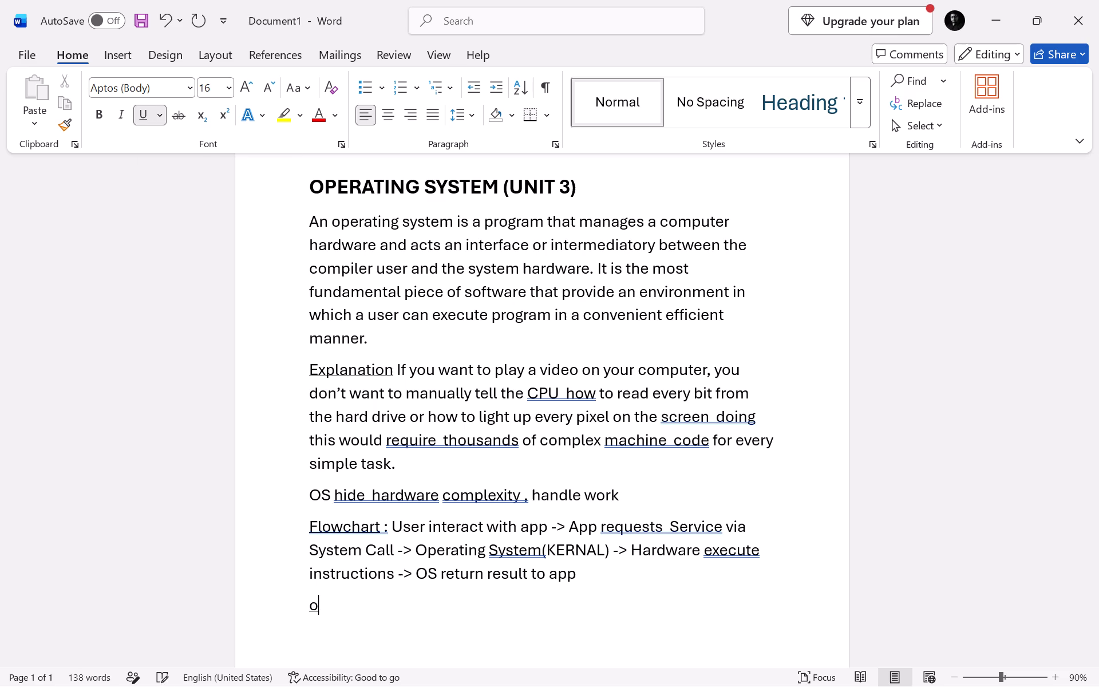
key(BackSpace)
text(Objcti)
text(ve of )S)
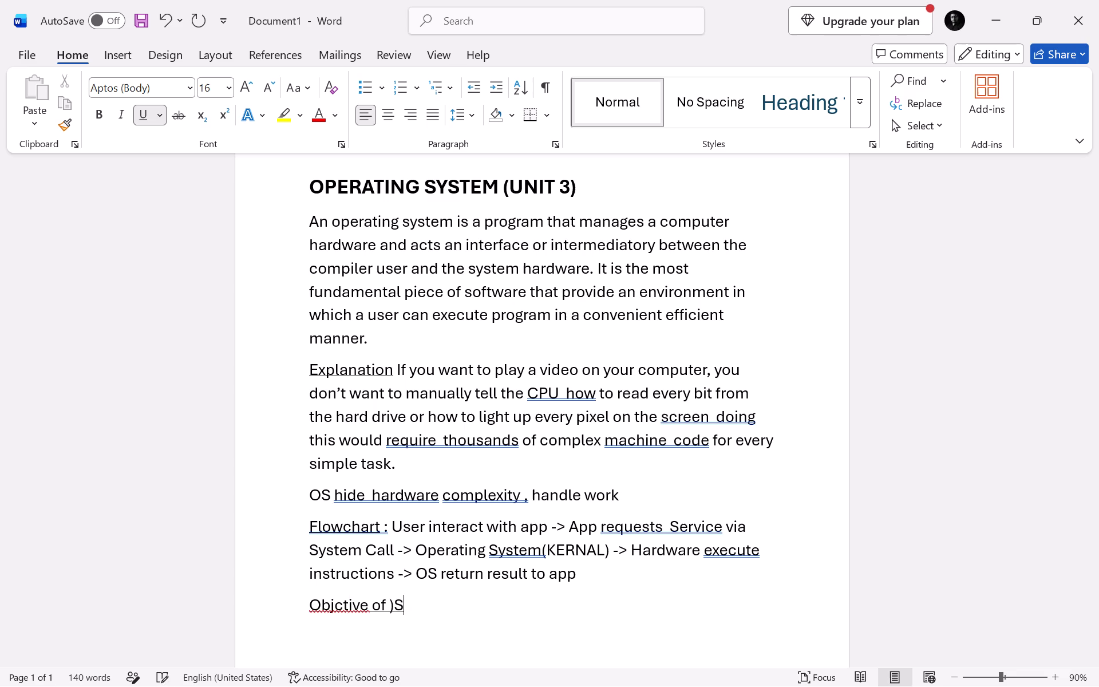
key(BackSpace)
key(BackSpace)
text(PS)
key(BackSpace)
key(BackSpace)
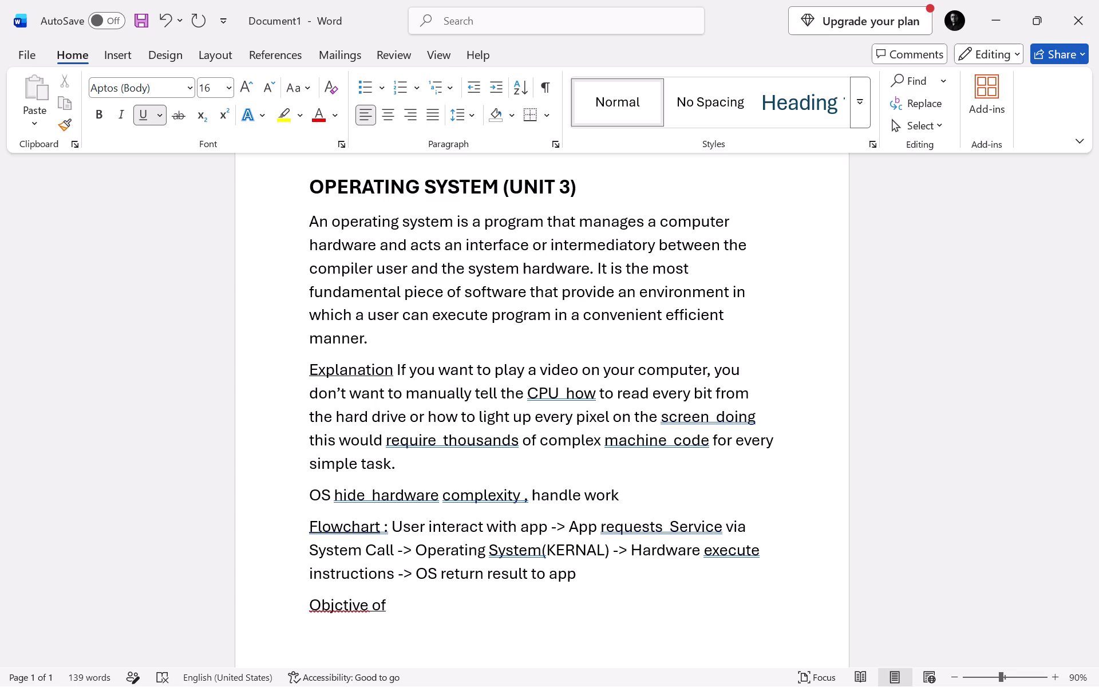
Insert the missing "e" in the new label's first word so it reads "Objective".
key(Left)
key(Left)
key(Left)
key(Left)
key(Left)
key(Left)
key(Left)
key(Left)
key(Left)
key(e)
key(Right)
key(Right)
key(Right)
key(Right)
key(Right)
key(Right)
key(Right)
key(Right)
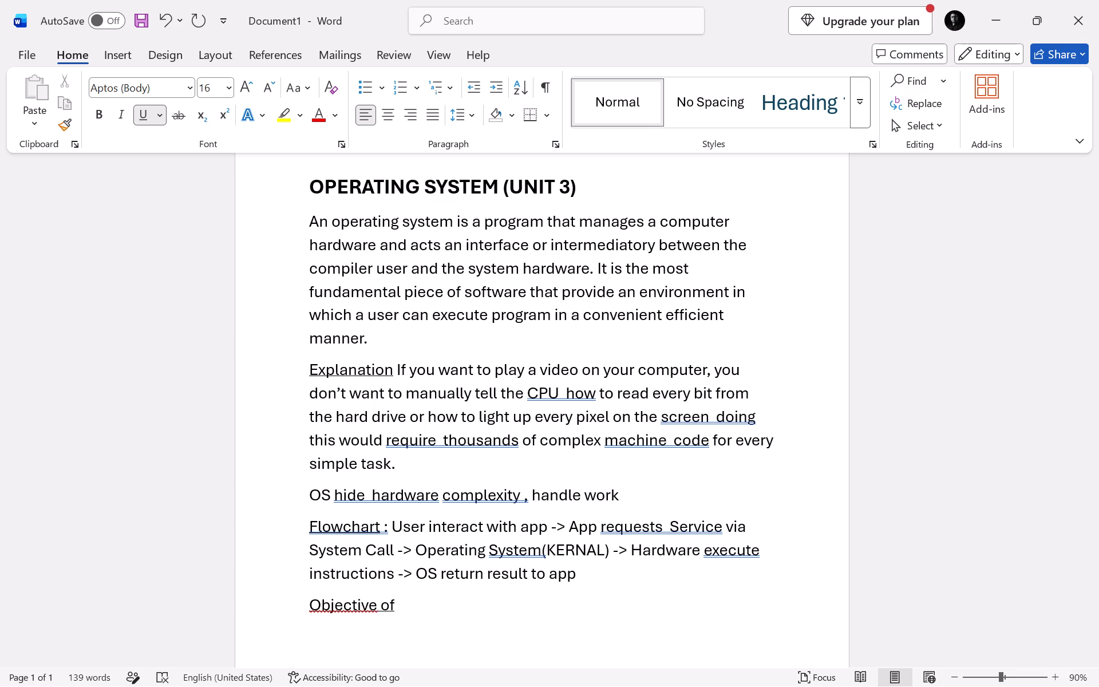
Complete the underlined label with "OS:" and turn off underlining.
key(space)
text(OS)
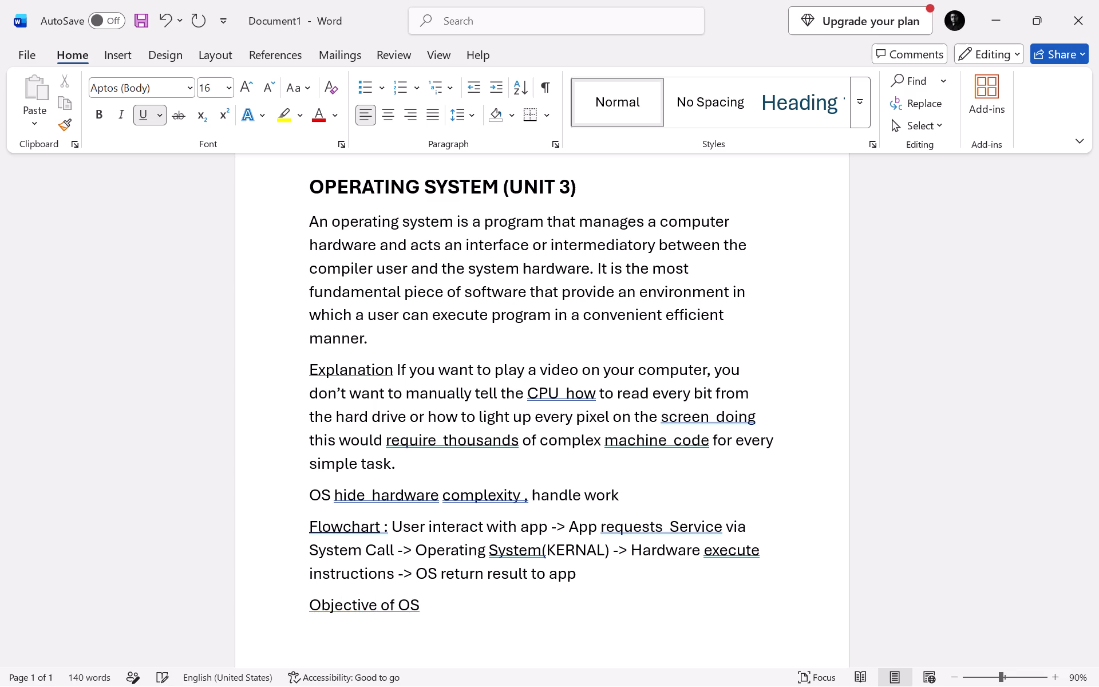
key(shift+colon)
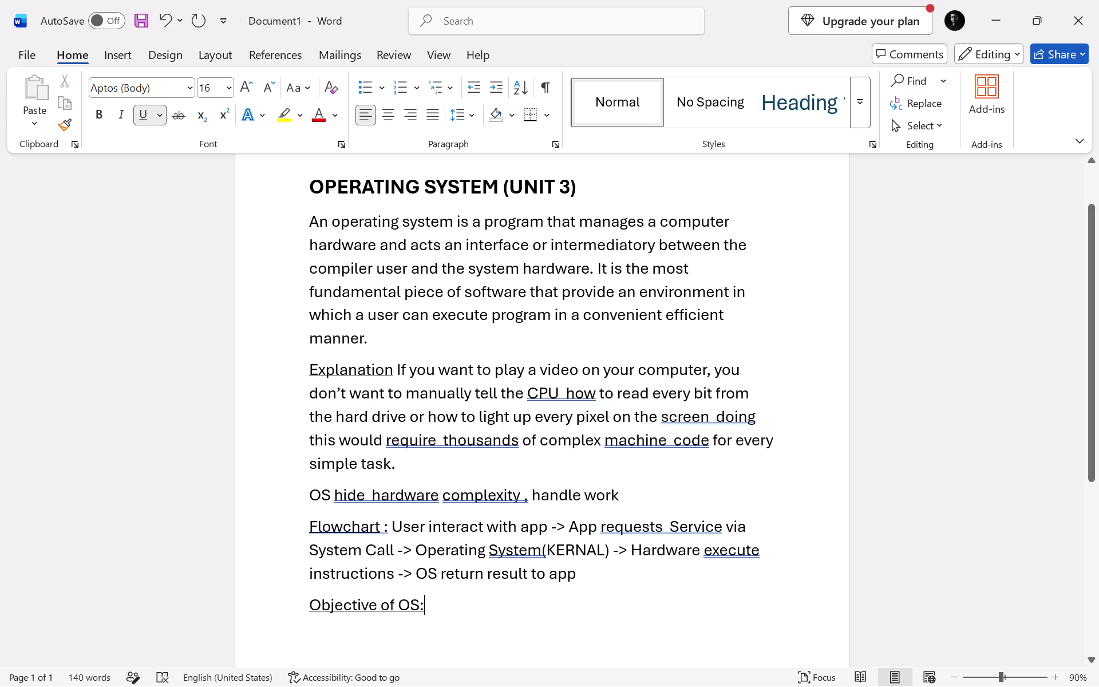
click(144, 116)
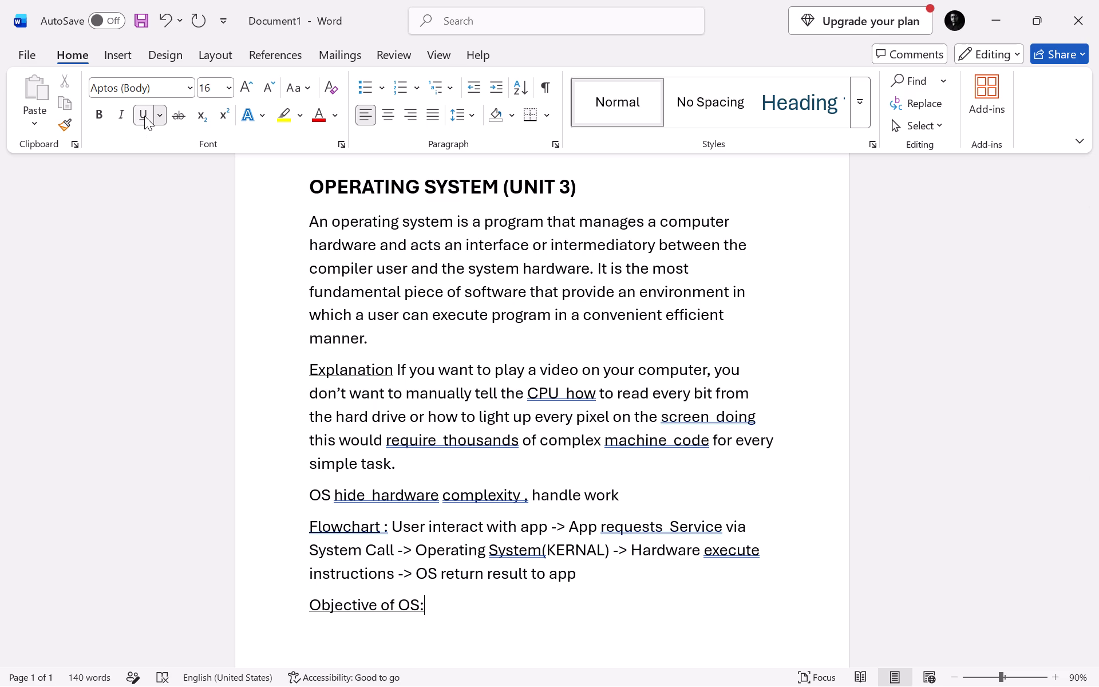
Start a numbered list at 1 on a new line below the "Objective of OS:" label.
key(Return)
text(1.)
key(space)
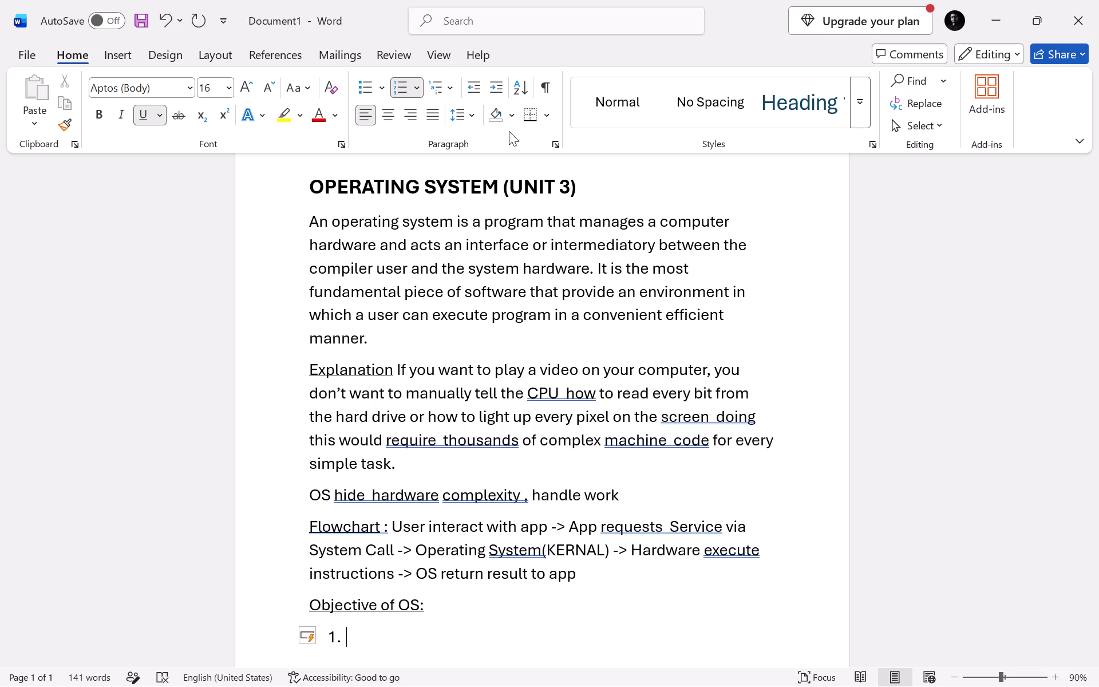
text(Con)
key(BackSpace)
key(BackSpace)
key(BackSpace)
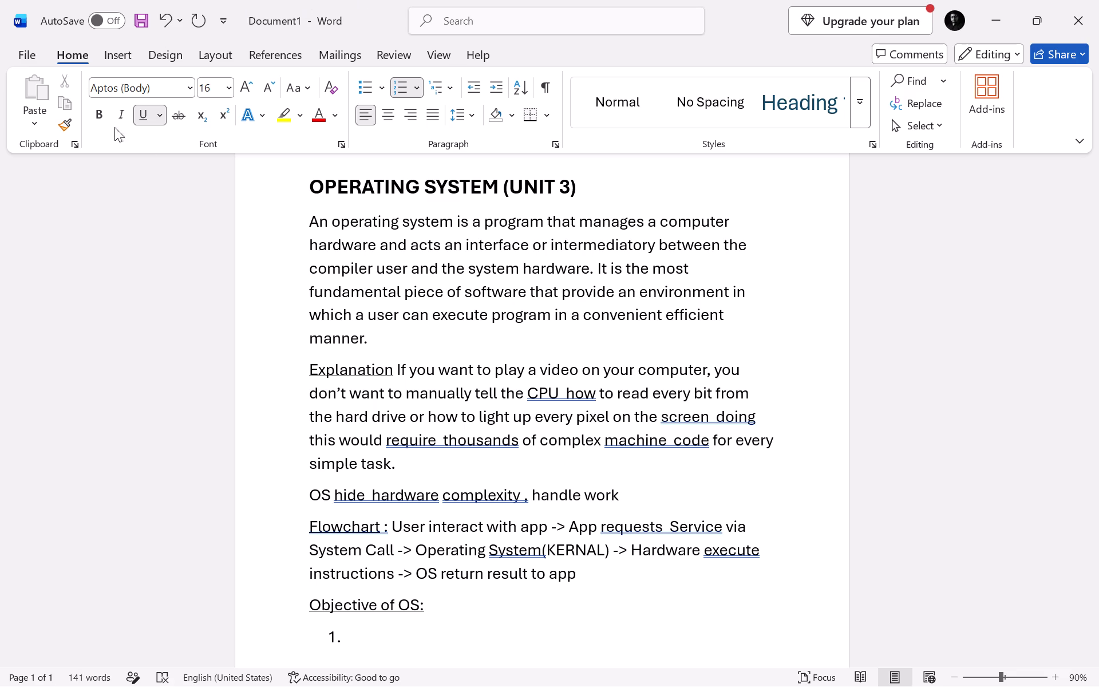
Enter "Convenience:" as the first list item's heading, in italics without underline.
drag(152, 119, 145, 118)
click(145, 118)
click(113, 113)
click(143, 114)
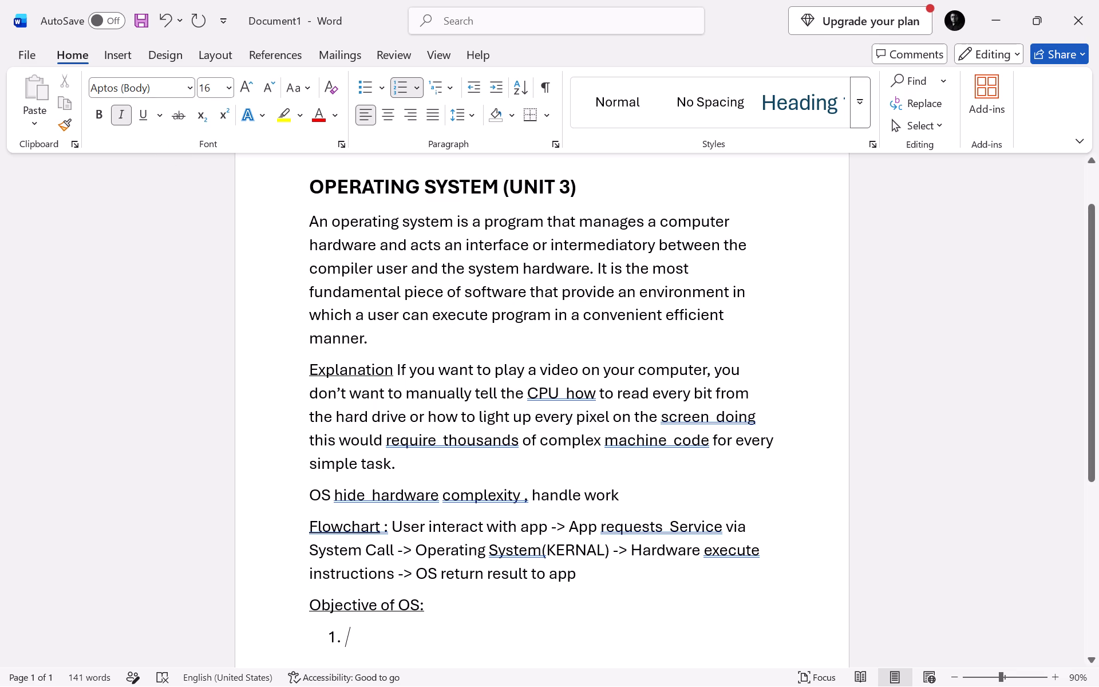
text(Co)
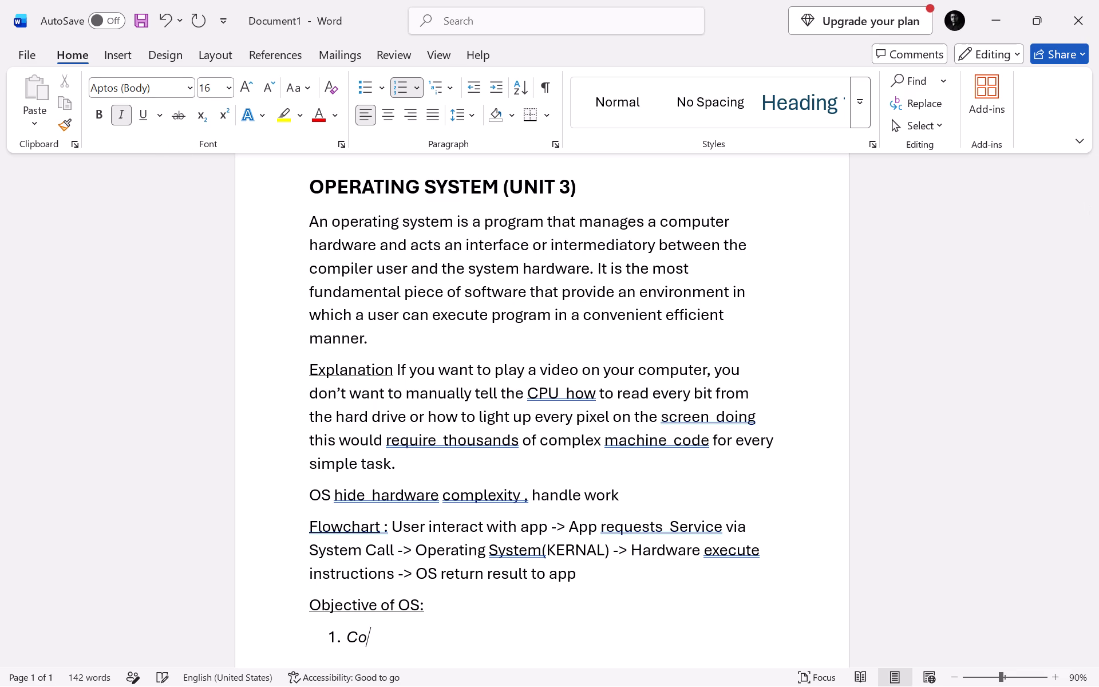
key(m)
key(BackSpace)
text(nvenience)
text(:)
key(space)
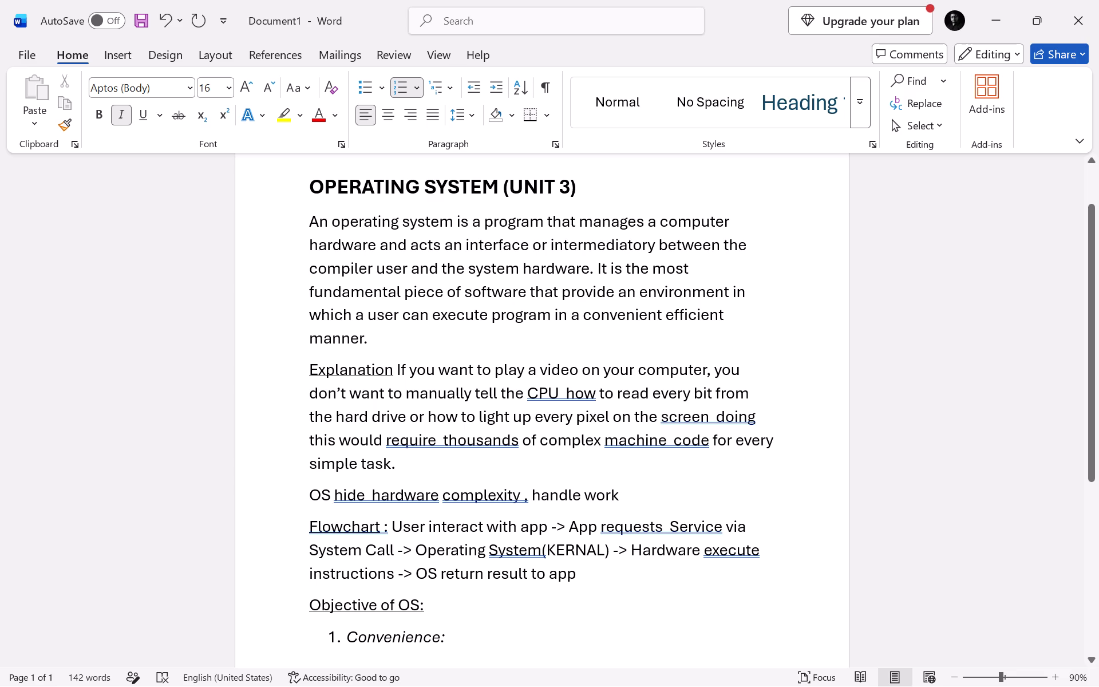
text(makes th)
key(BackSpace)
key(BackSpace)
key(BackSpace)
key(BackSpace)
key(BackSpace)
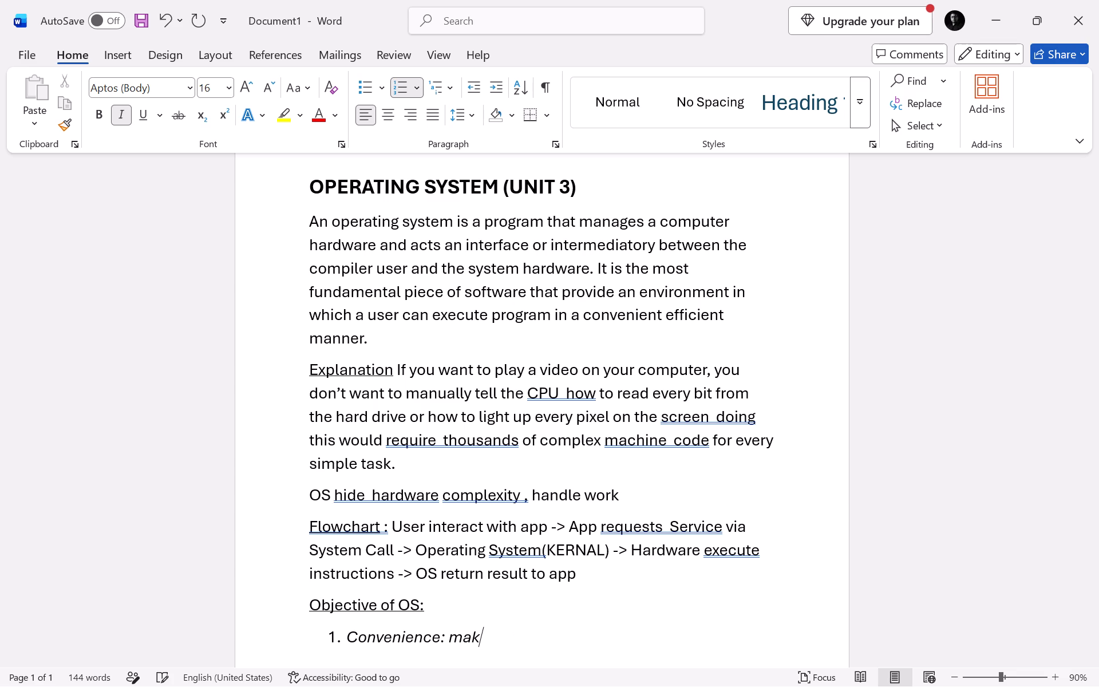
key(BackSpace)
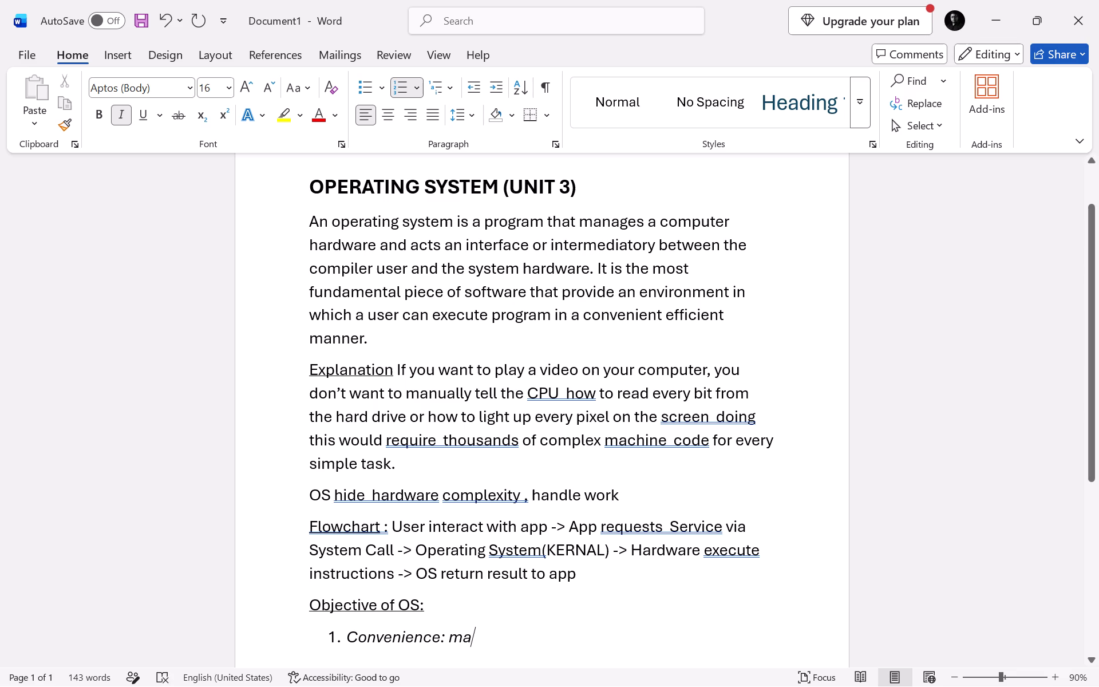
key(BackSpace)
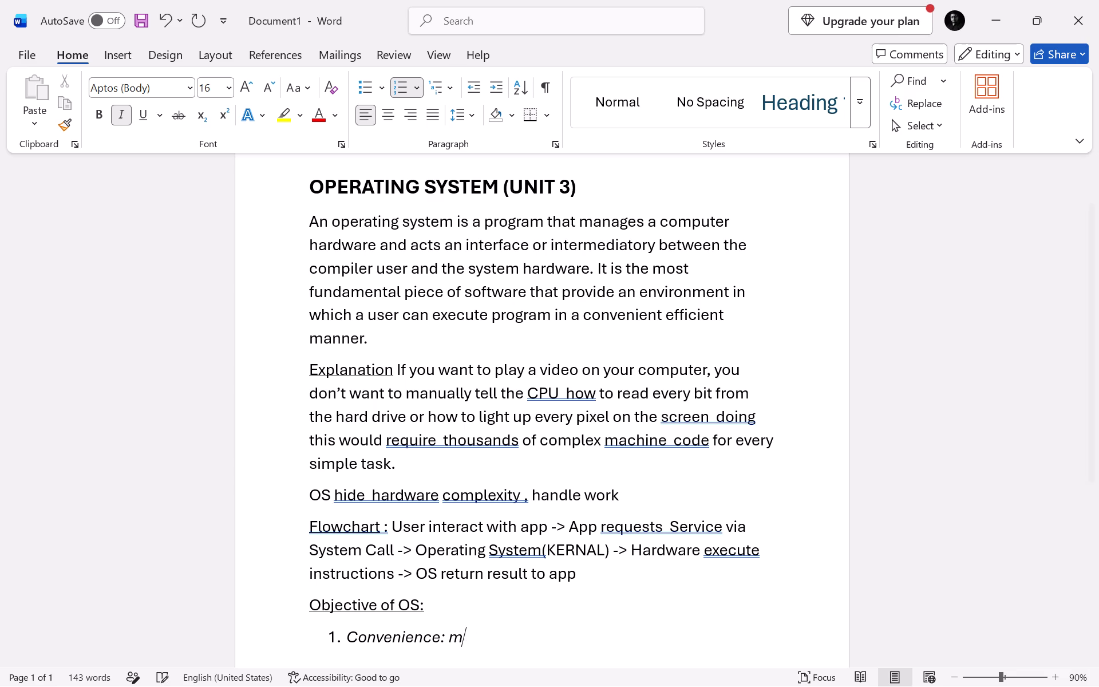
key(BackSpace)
Add "makes the computer system easy and comfortable" after "Convenience:" in non-italic text.
click(120, 116)
text(makes the)
key(space)
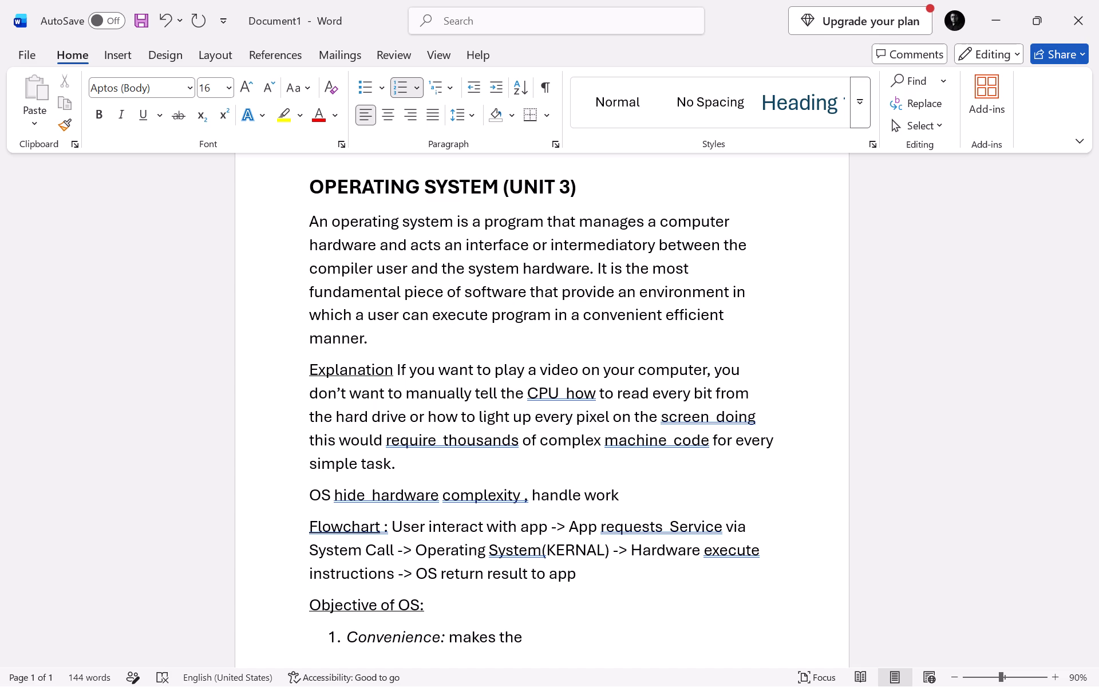
text(computer system)
key(space)
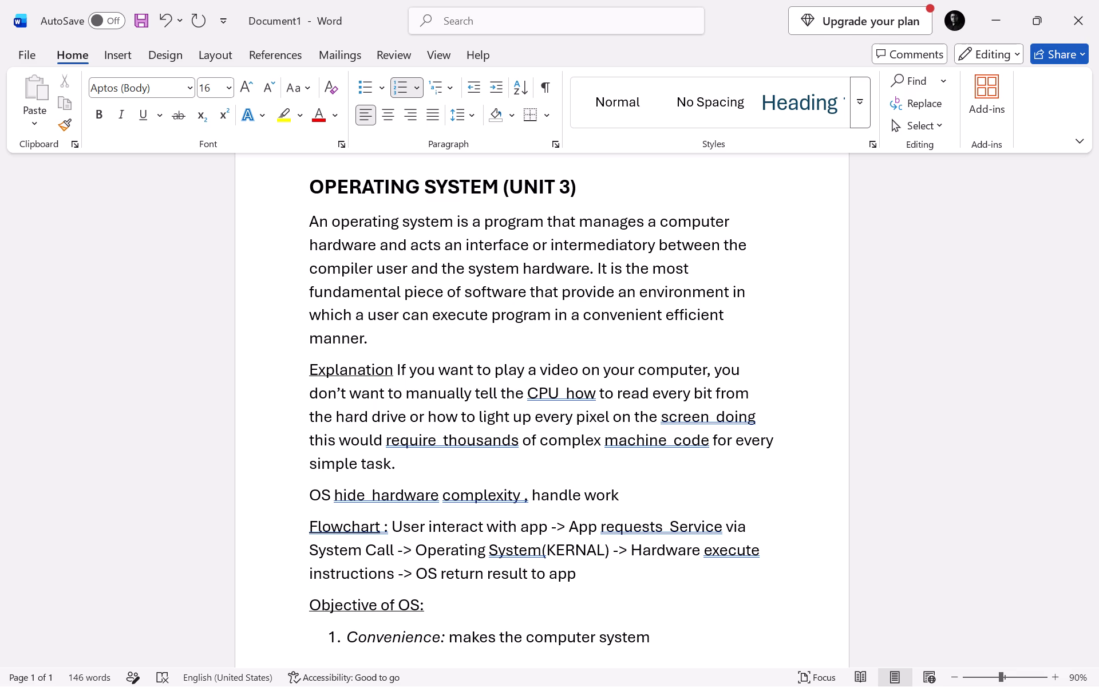
key(w)
key(BackSpace)
text(easy and comfortable)
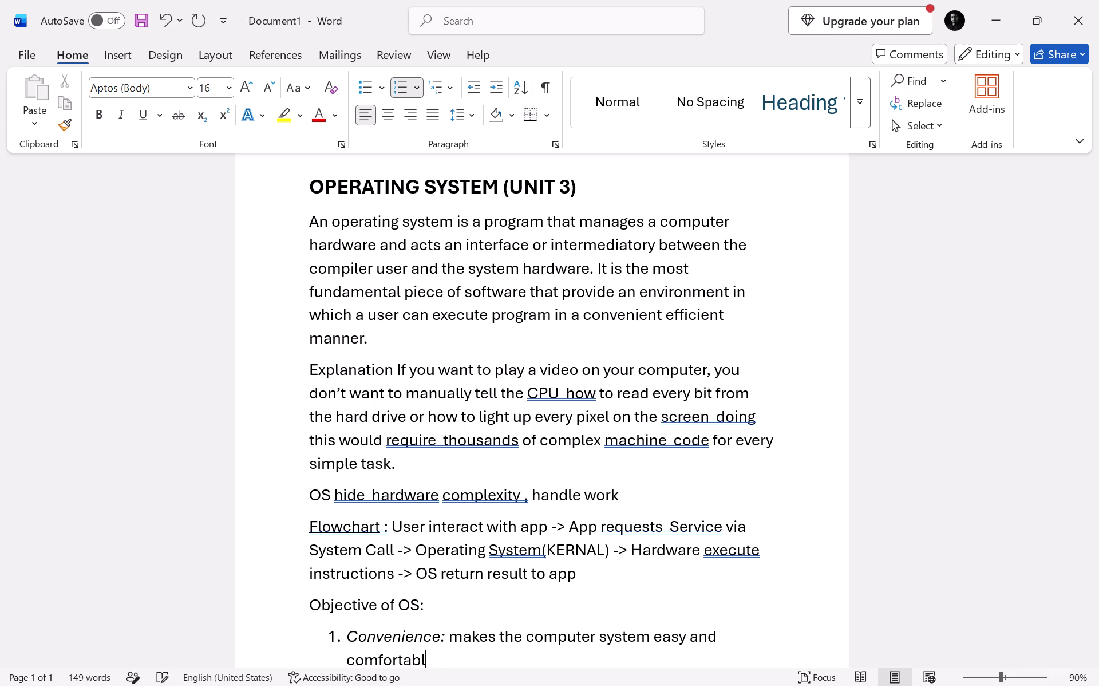
key(space)
Continue the Convenience item's text with "for the user to communicate.".
text(for the user to)
key(space)
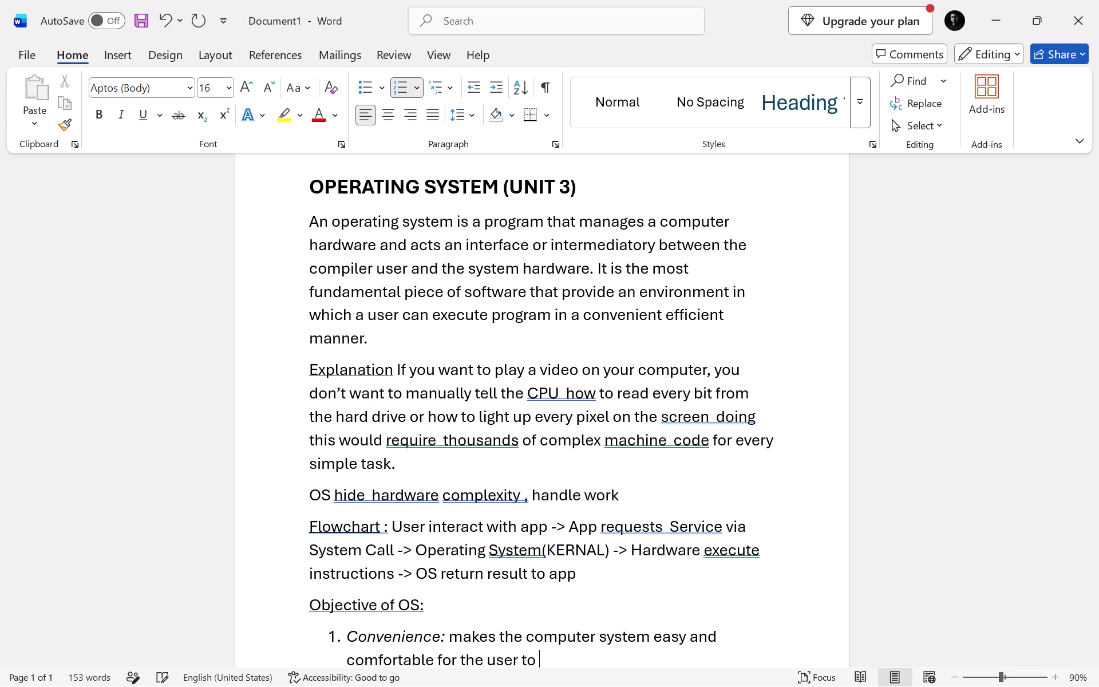
text(ci)
key(BackSpace)
text(ommunic)
text(ar)
key(BackSpace)
text(te)
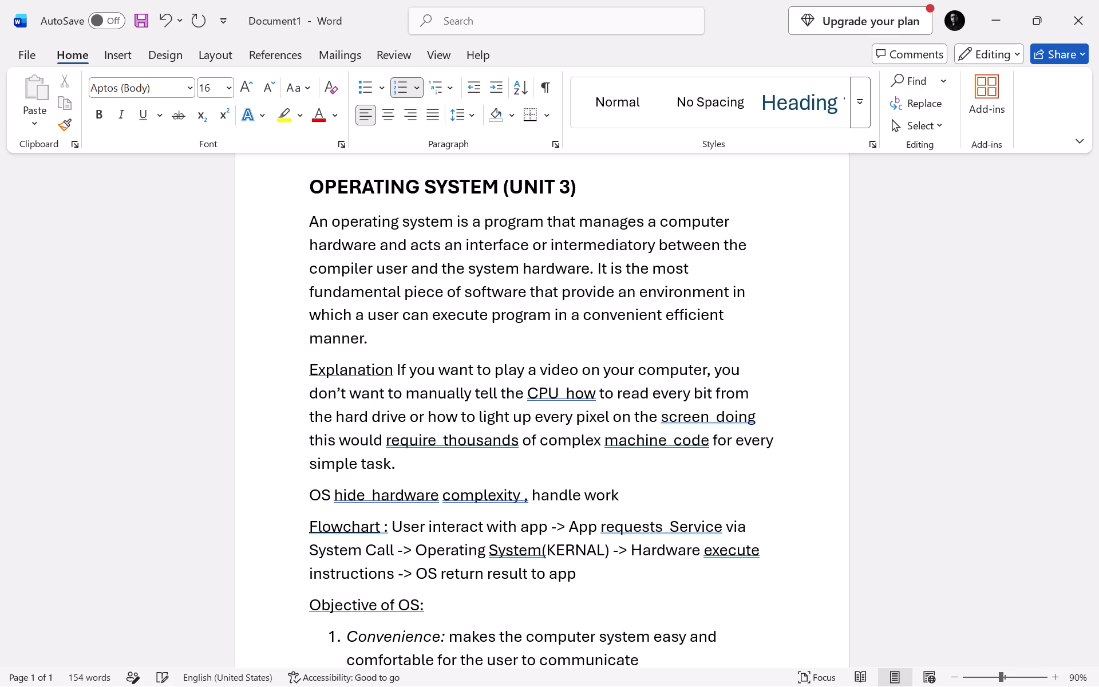
key(period)
Replace "communicate." with "operate." at the end of the Convenience item.
key(BackSpace)
key(BackSpace)
key(BackSpace)
key(BackSpace)
key(BackSpace)
key(BackSpace)
key(BackSpace)
key(BackSpace)
key(BackSpace)
key(BackSpace)
key(BackSpace)
key(BackSpace)
key(BackSpace)
key(BackSpace)
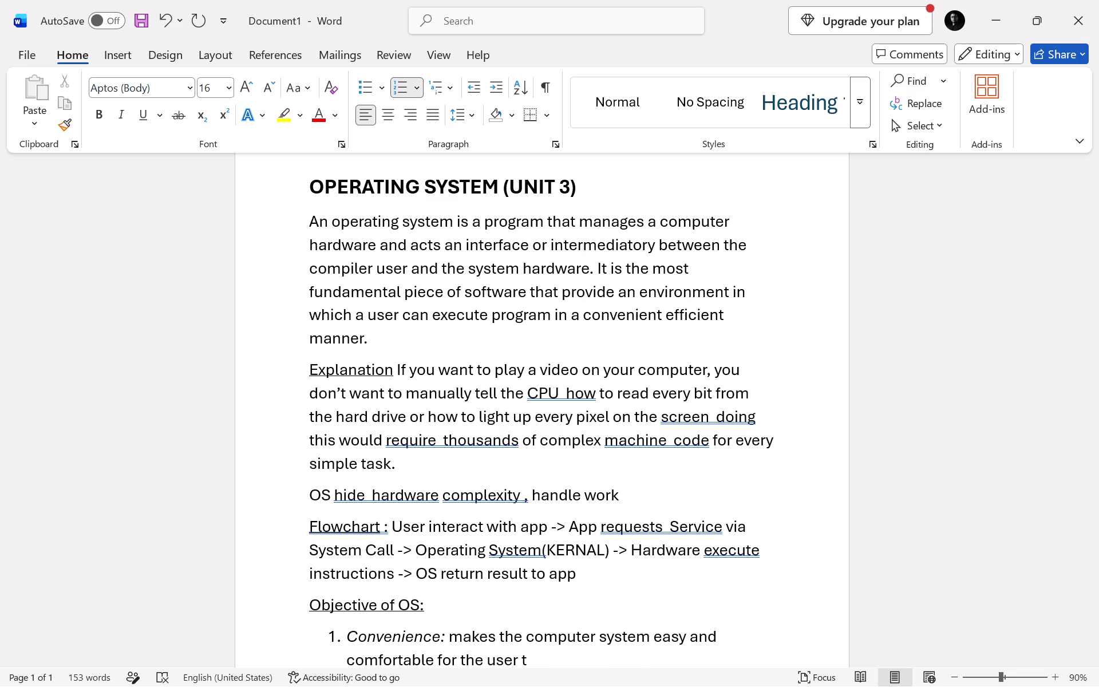
text(o operatee)
key(BackSpace)
key(period)
Add a second item to the objectives list with the italic heading "Efficiency :".
key(Return)
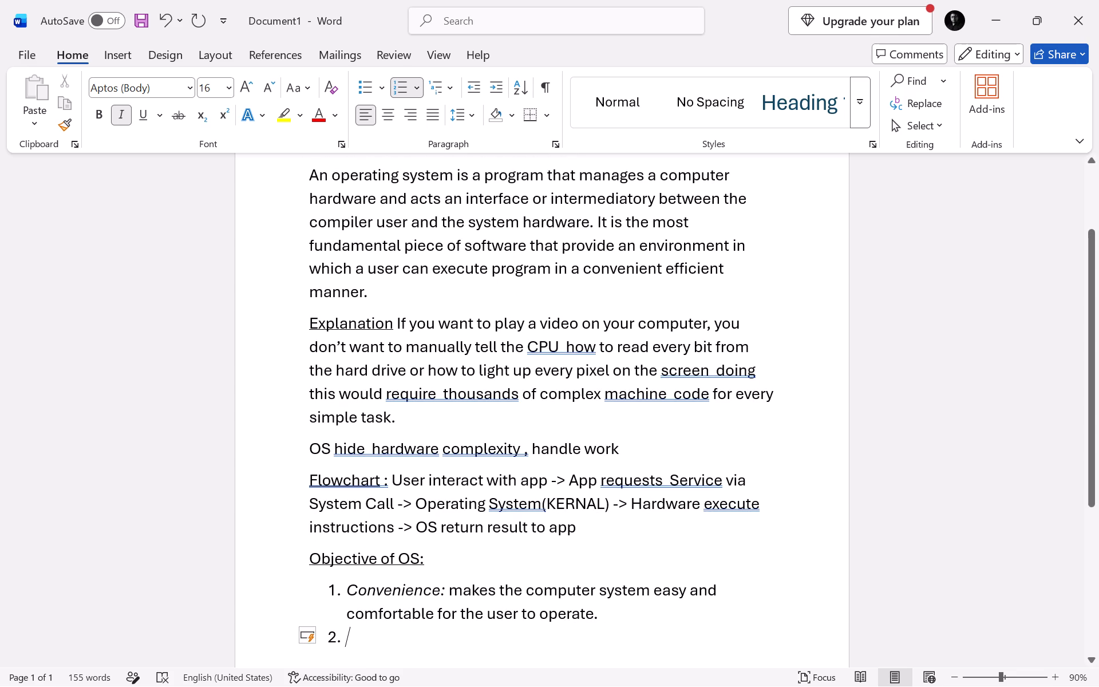
text(Effii)
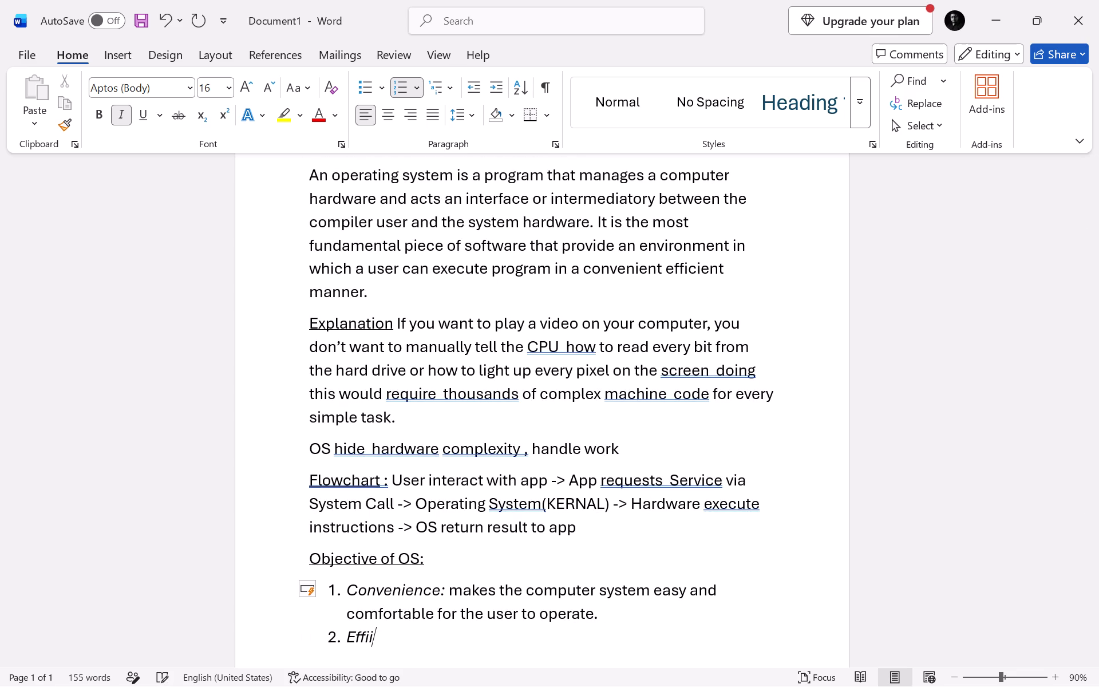
key(BackSpace)
text(ciency)
key(space)
text(;)
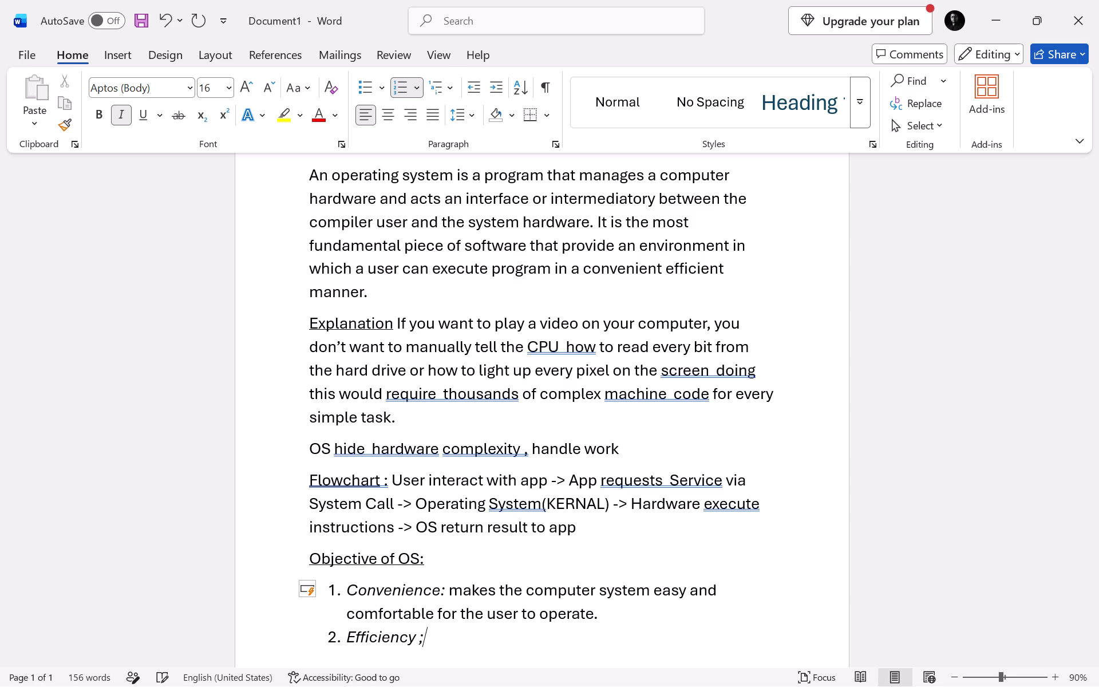
key(BackSpace)
text(:)
key(space)
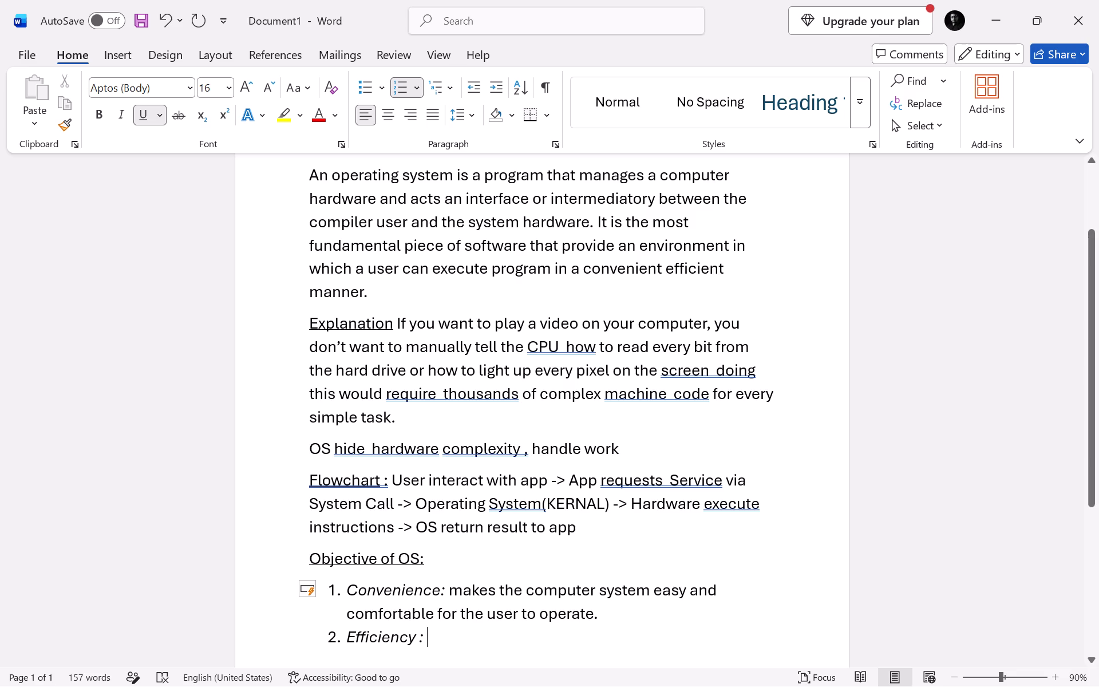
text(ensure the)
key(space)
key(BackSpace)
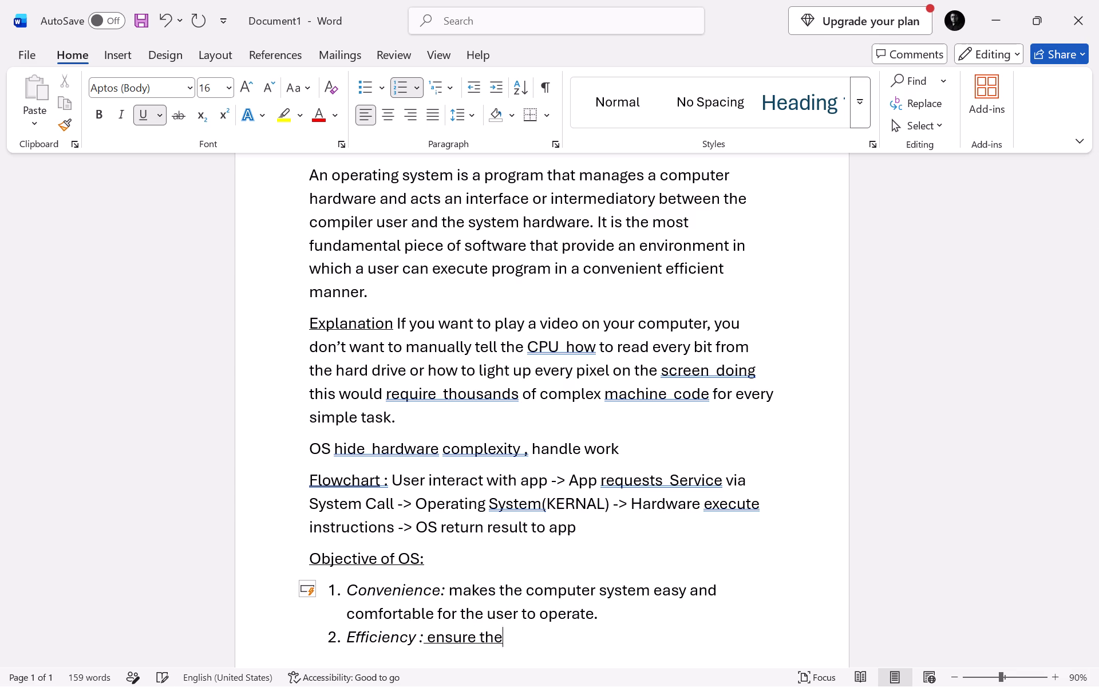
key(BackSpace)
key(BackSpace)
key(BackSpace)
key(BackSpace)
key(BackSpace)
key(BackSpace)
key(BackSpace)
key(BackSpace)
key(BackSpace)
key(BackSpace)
Turn off underlining and add "ensure the hardware resource" after the "Efficiency :" heading.
click(137, 120)
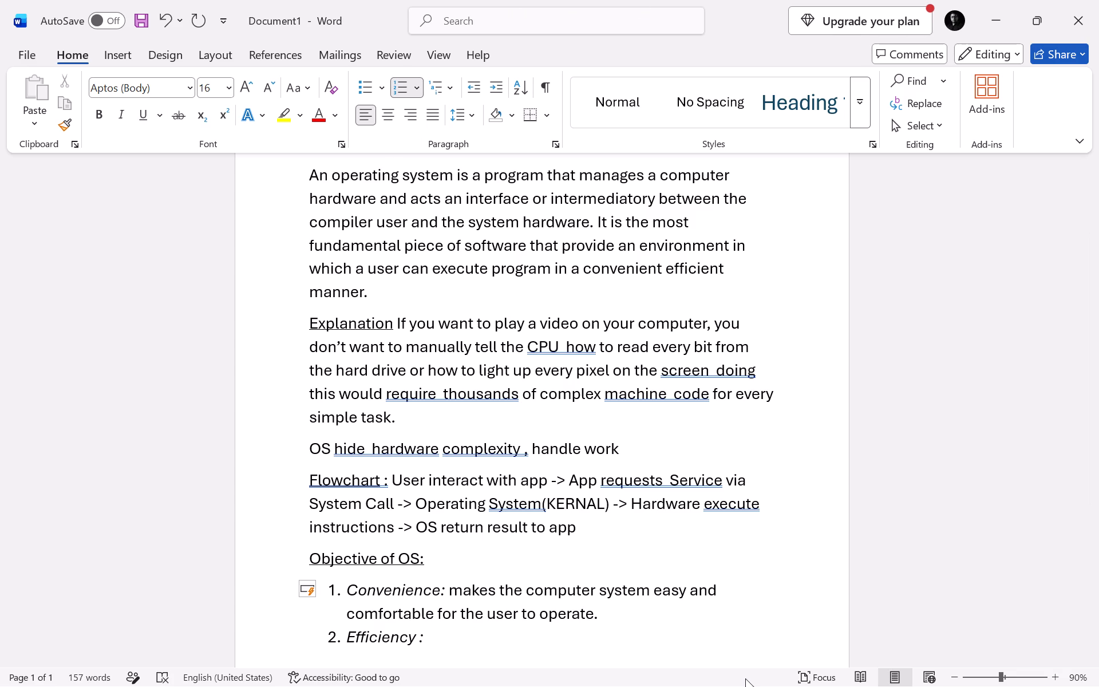
text(ensure)
key(space)
text(the hardware)
key(space)
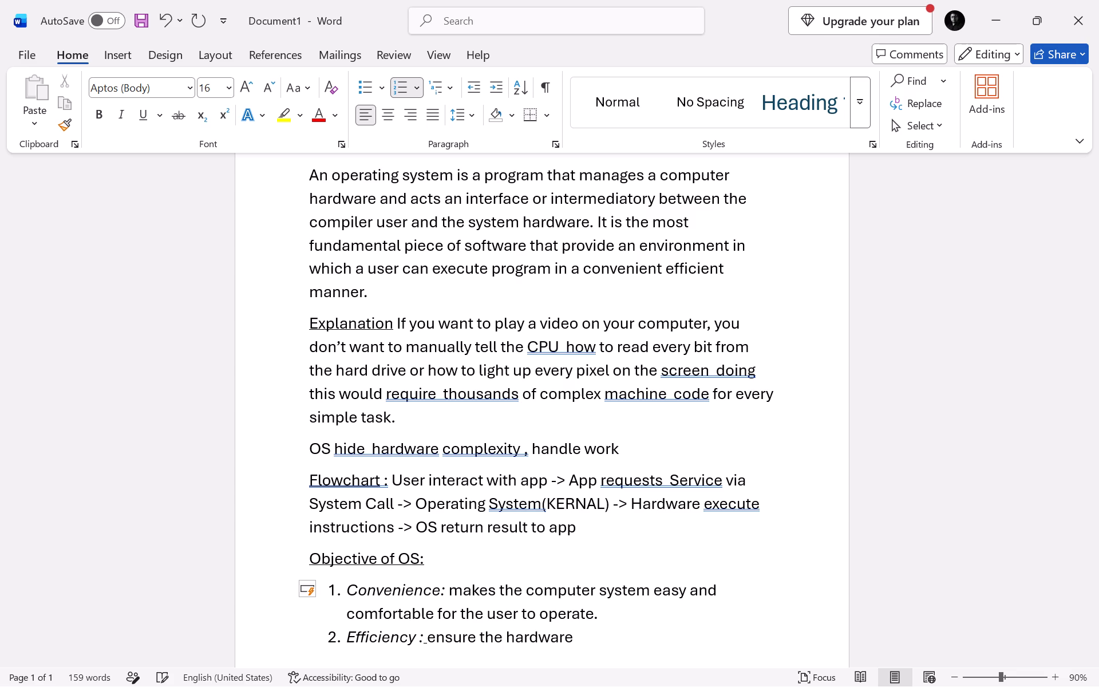
text(res)
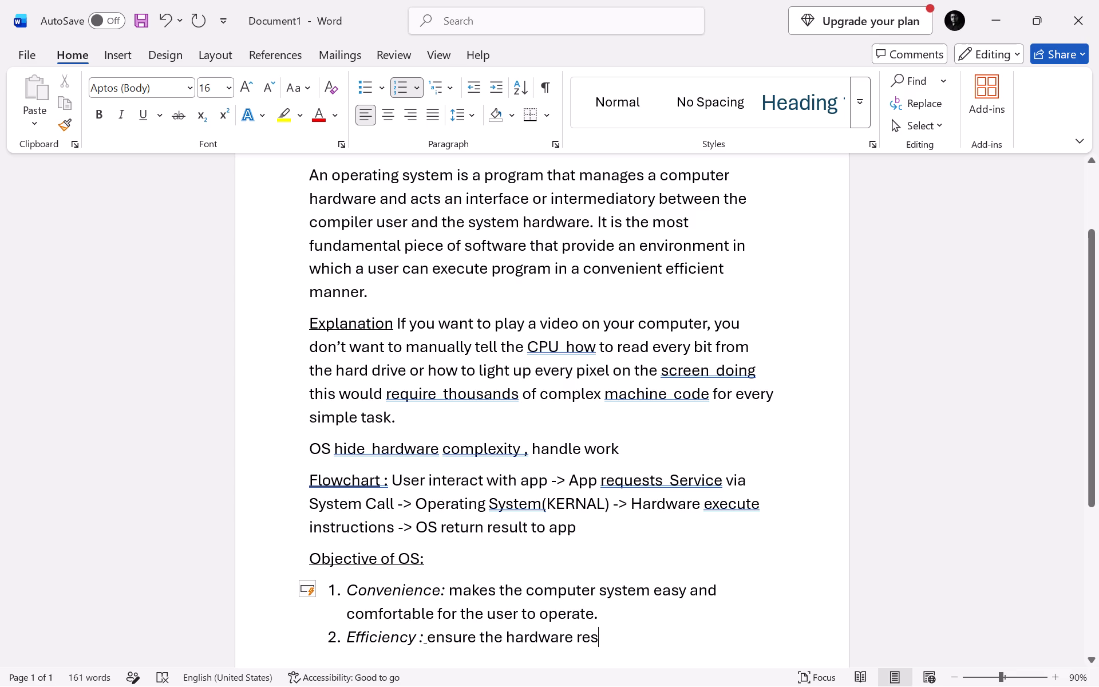
text(ource)
key(space)
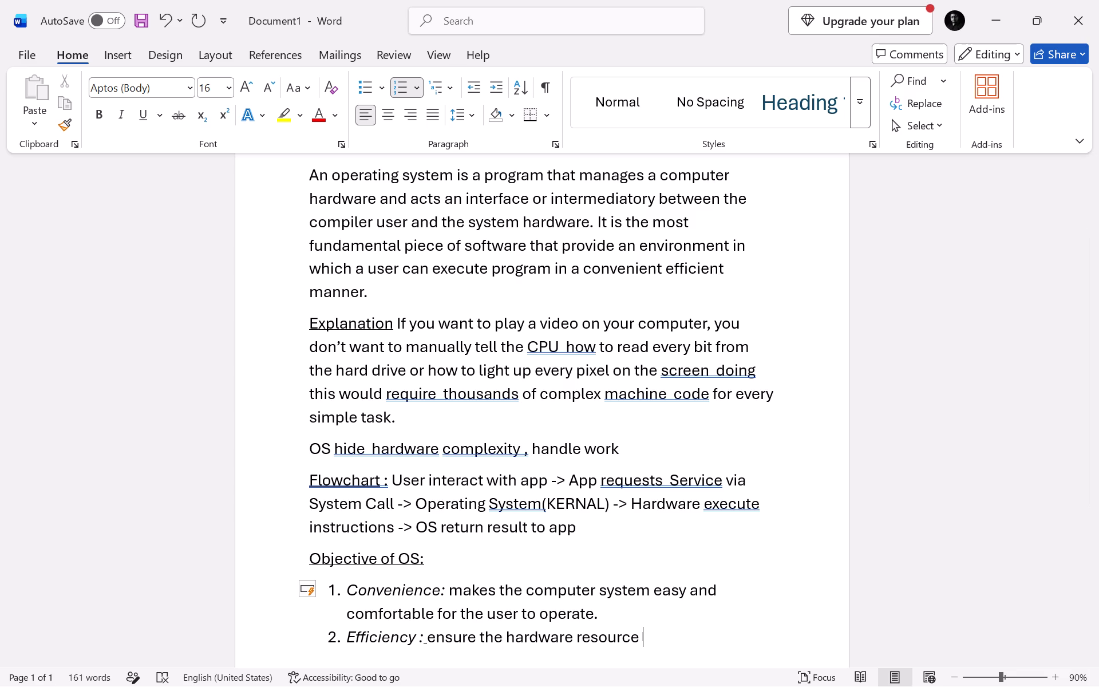
Continue the Efficiency item with "like CPU and RAM are used to their maximum".
key(space)
text(like CPU and)
key(space)
text(RAM)
key(space)
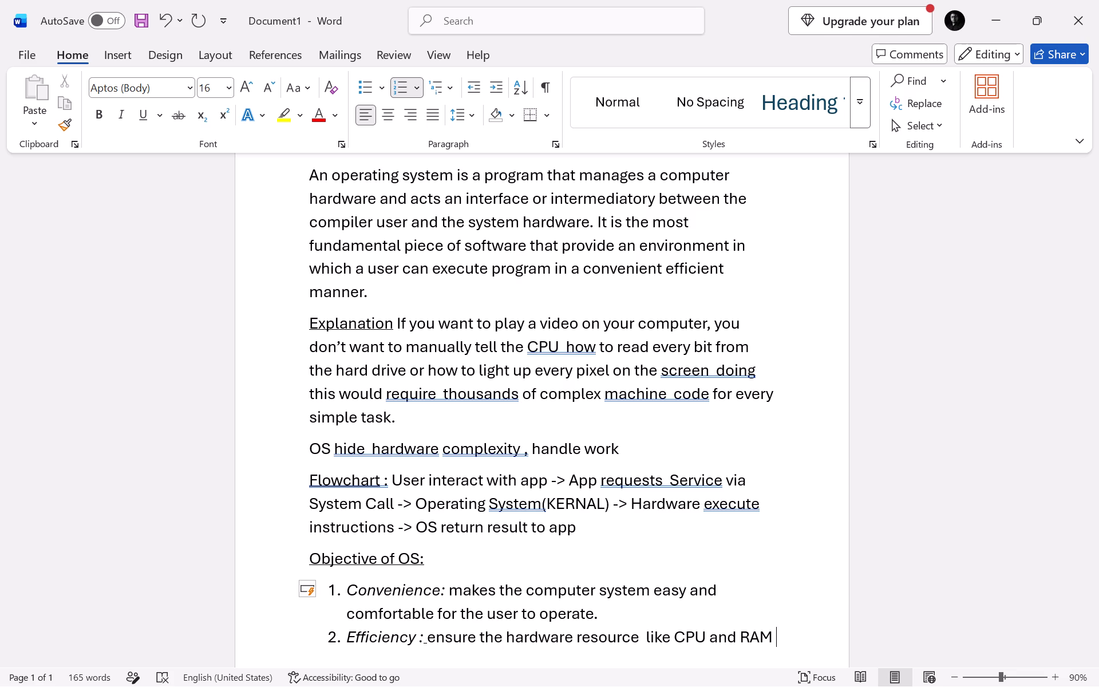
key(space)
text(are used to)
key(space)
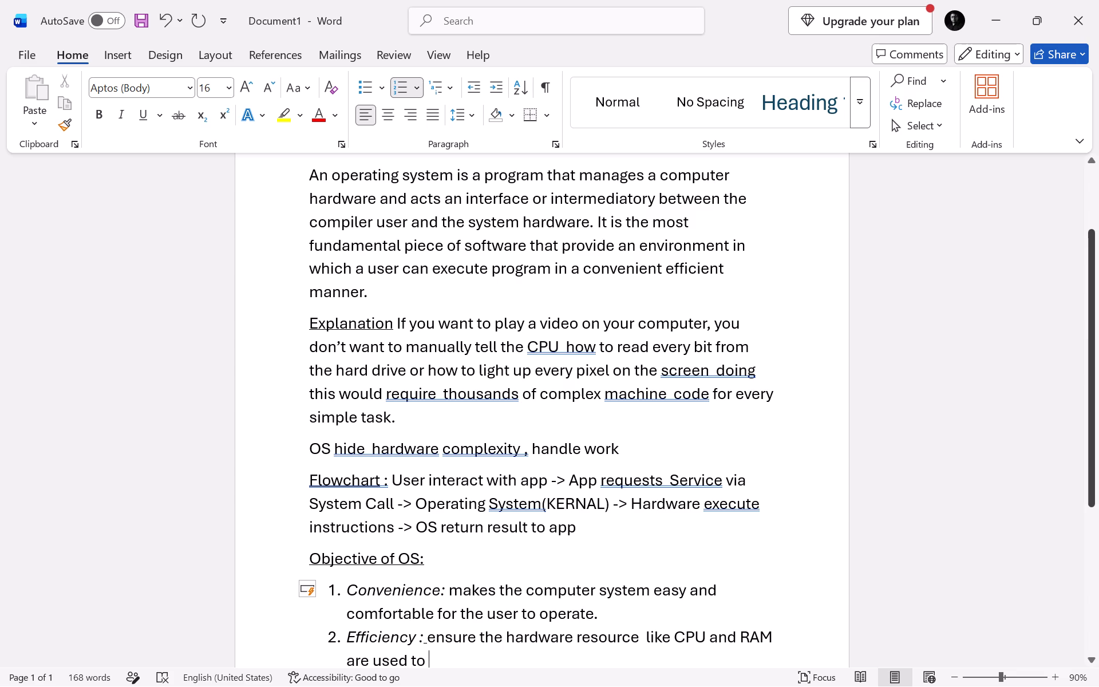
text(their maximum)
key(space)
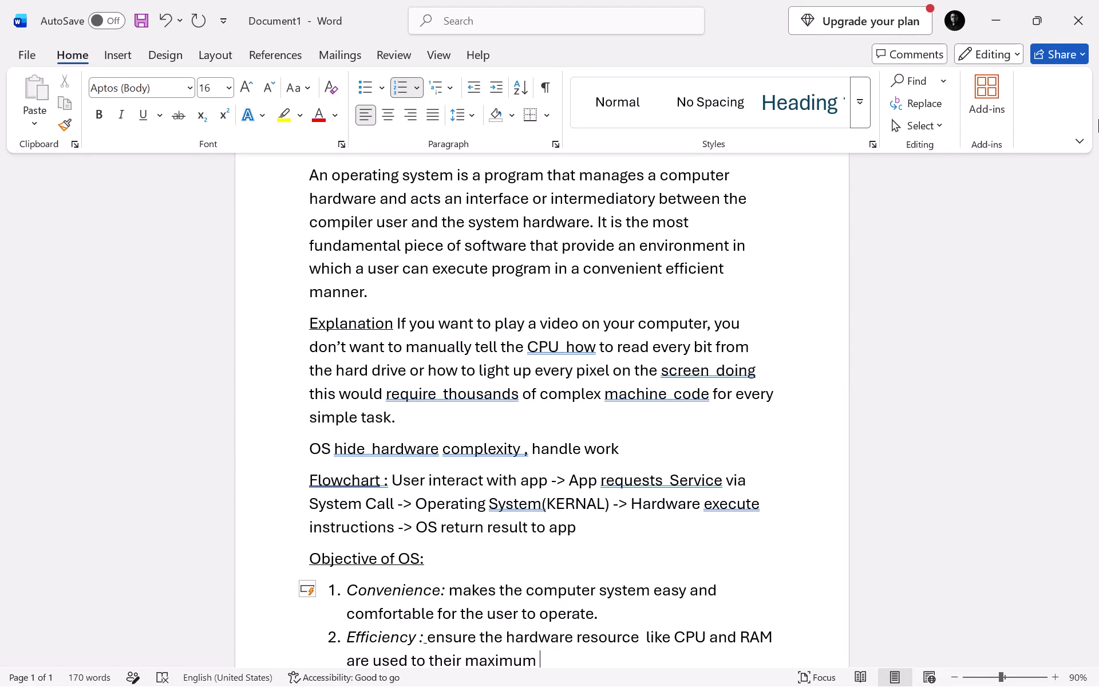
Complete the Efficiency item's sentence with "potential without being wasted.".
text(potent)
key(BackSpace)
key(y)
key(BackSpace)
text(tial without)
key(space)
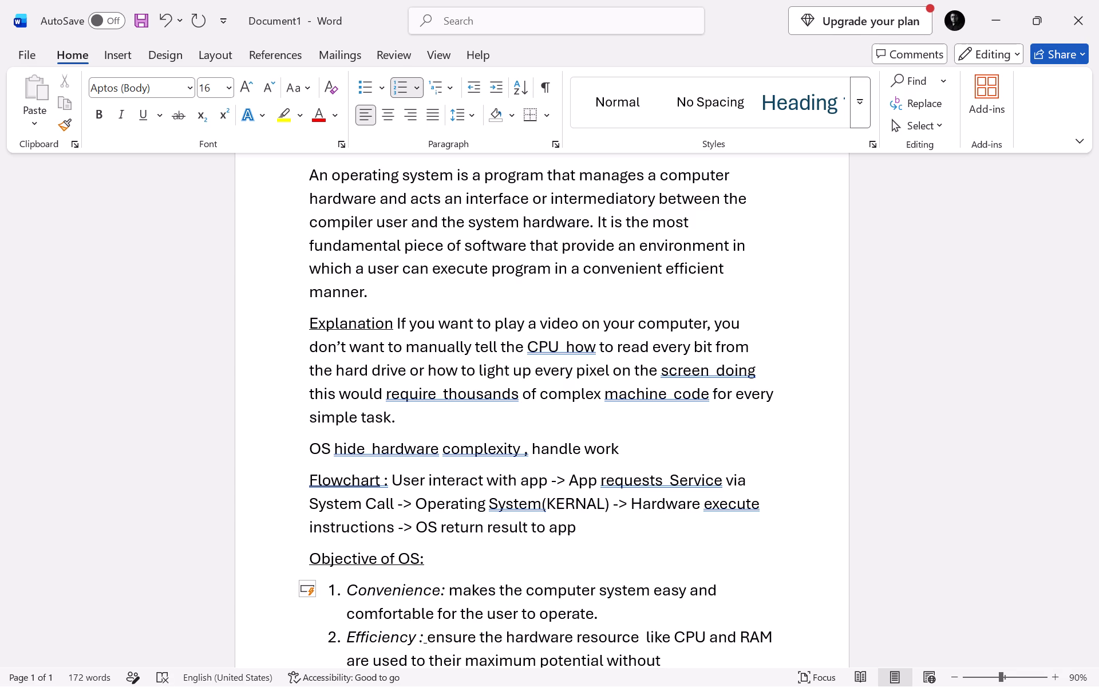
text(being wasr)
key(BackSpace)
text(te)
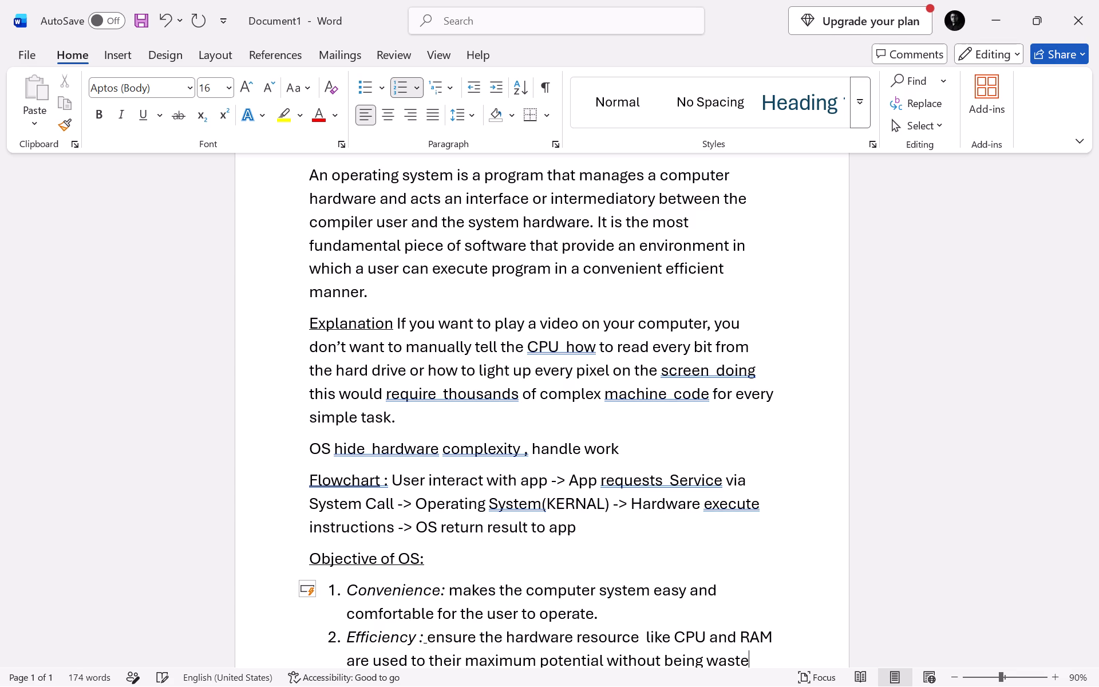
key(d)
key(period)
Add a third item to the objectives list with the italic heading "Ability to evolve :".
key(Return)
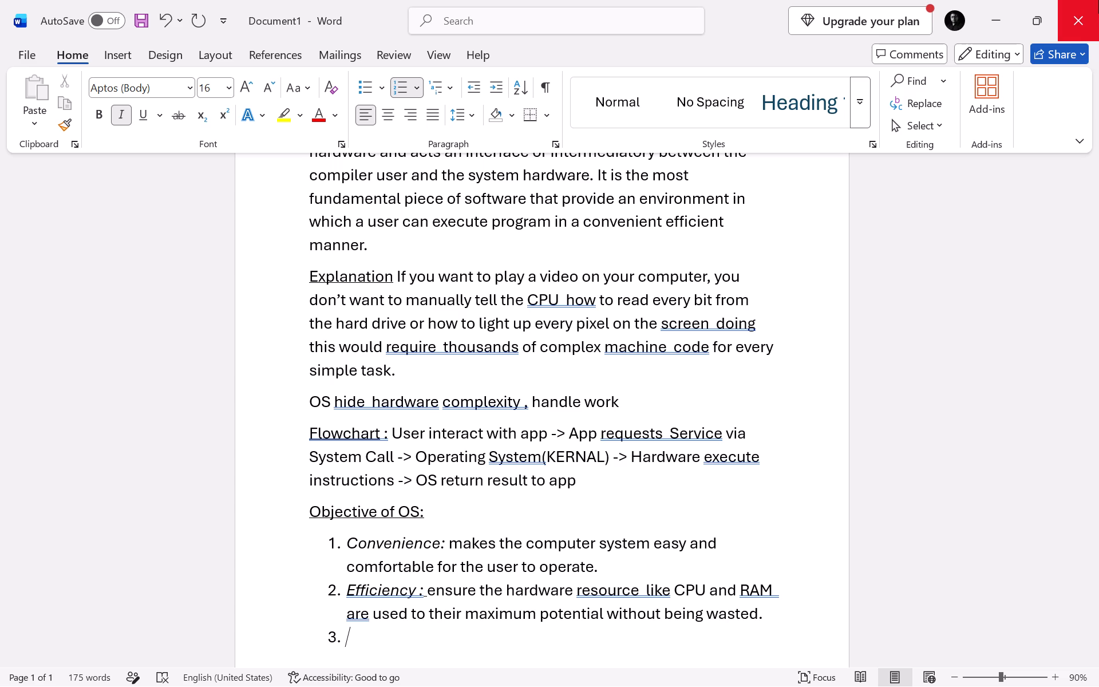
key(shift+a)
text(bility y)
key(BackSpace)
text(to evov)
key(BackSpace)
text(lve)
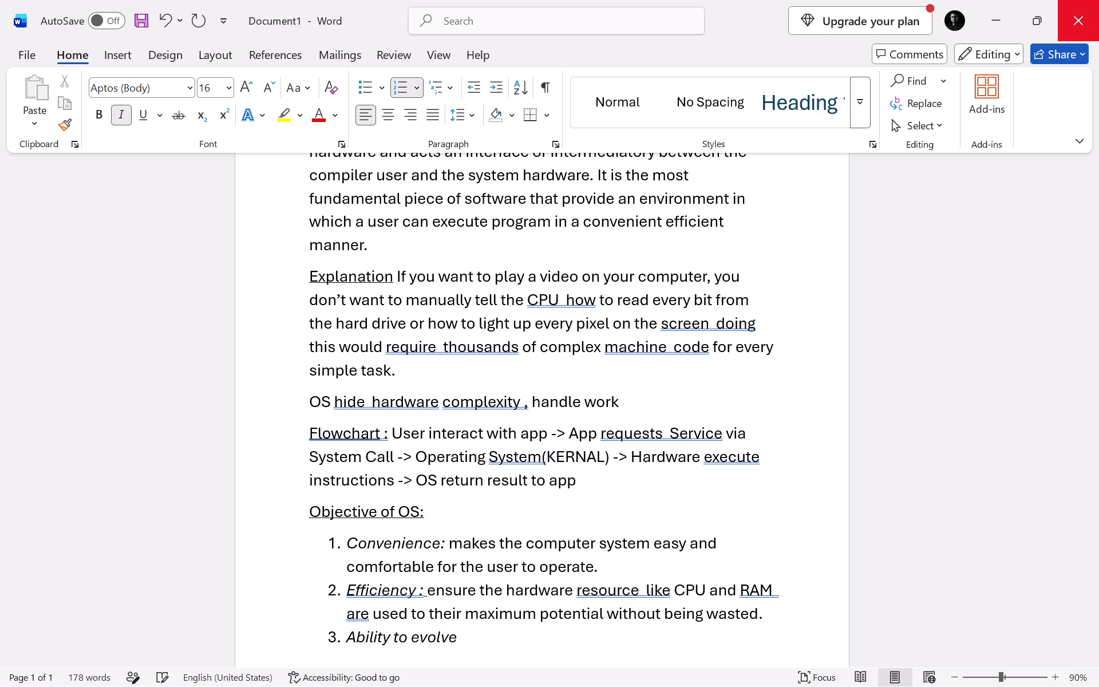
key(space)
text(;)
key(BackSpace)
text(:)
key(space)
Begin the "Ability to evolve :" text with "to be designed so that new hardware updates", turning off underlining before "that".
text(to be designed so t)
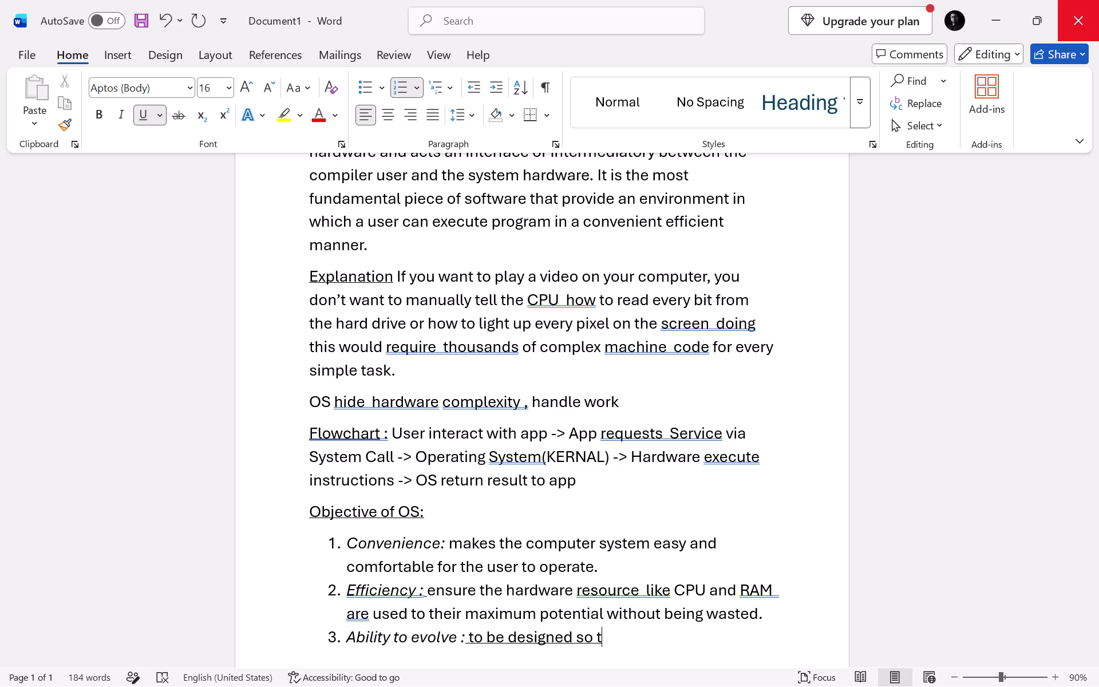
key(t)
key(BackSpace)
key(BackSpace)
click(143, 118)
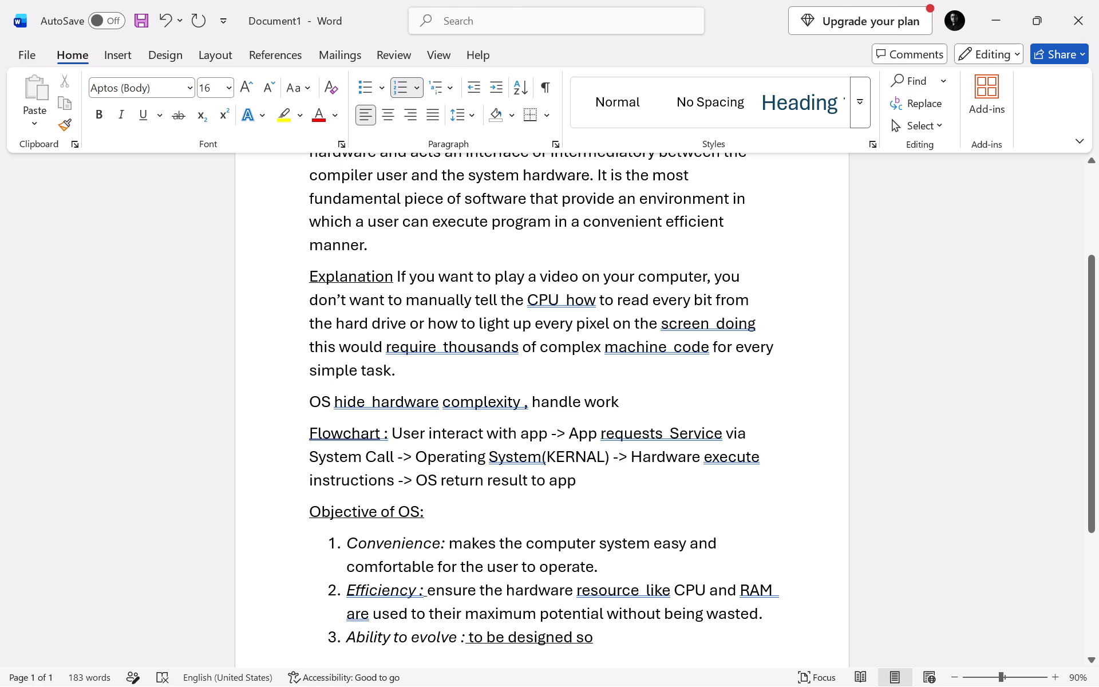
text(that new hardware updates)
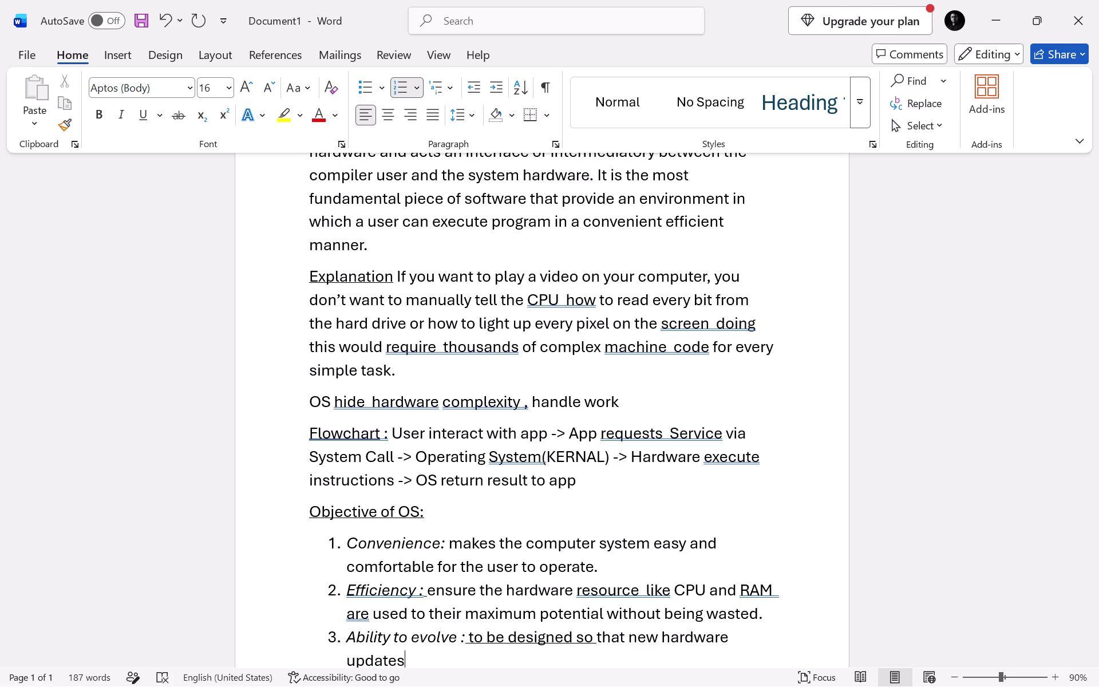
key(space)
Complete the "Ability to evolve :" sentence with "can b added easily without existing process.".
text(cn)
key(BackSpace)
text(an b added easily)
key(space)
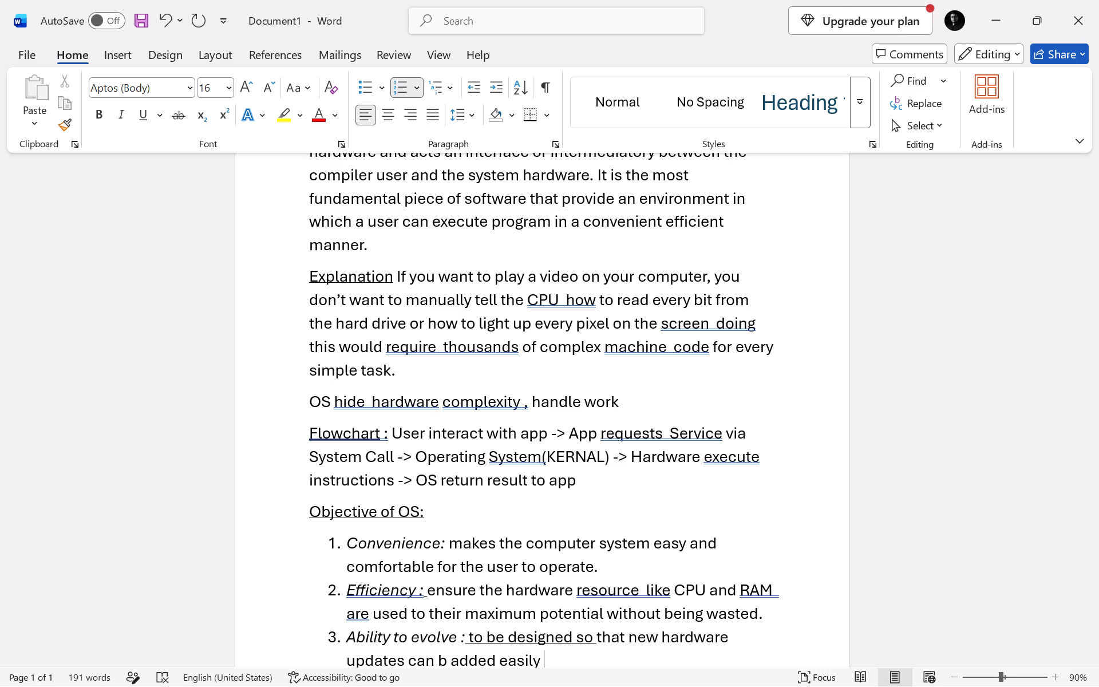
text(wi)
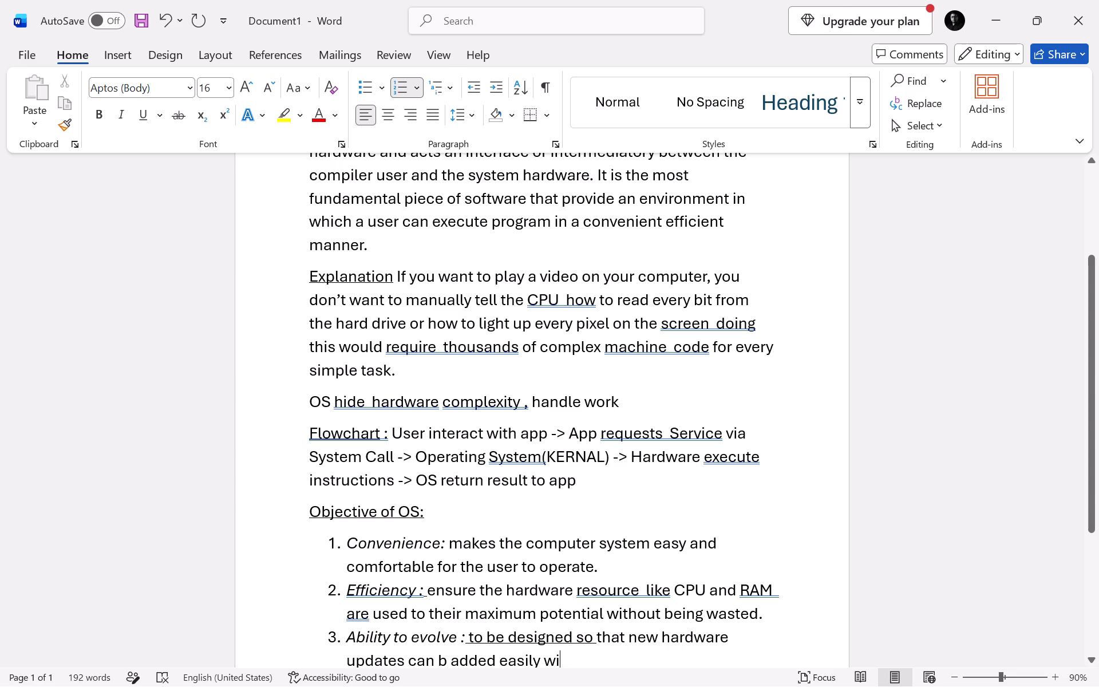
text(thout)
key(space)
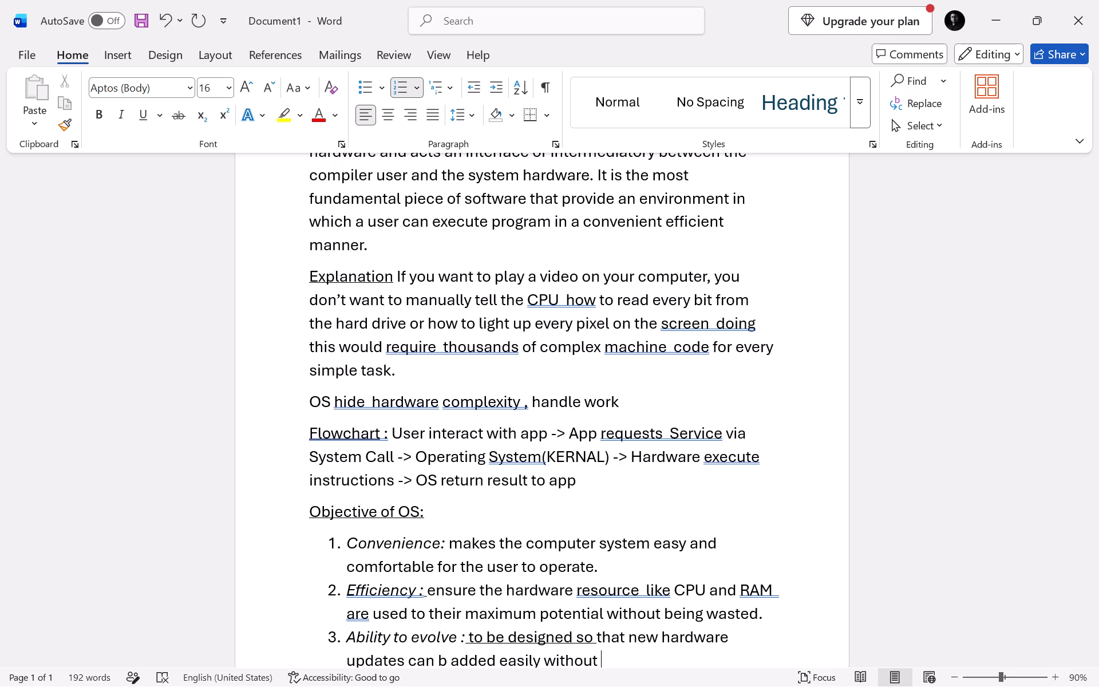
text(existing process)
key(period)
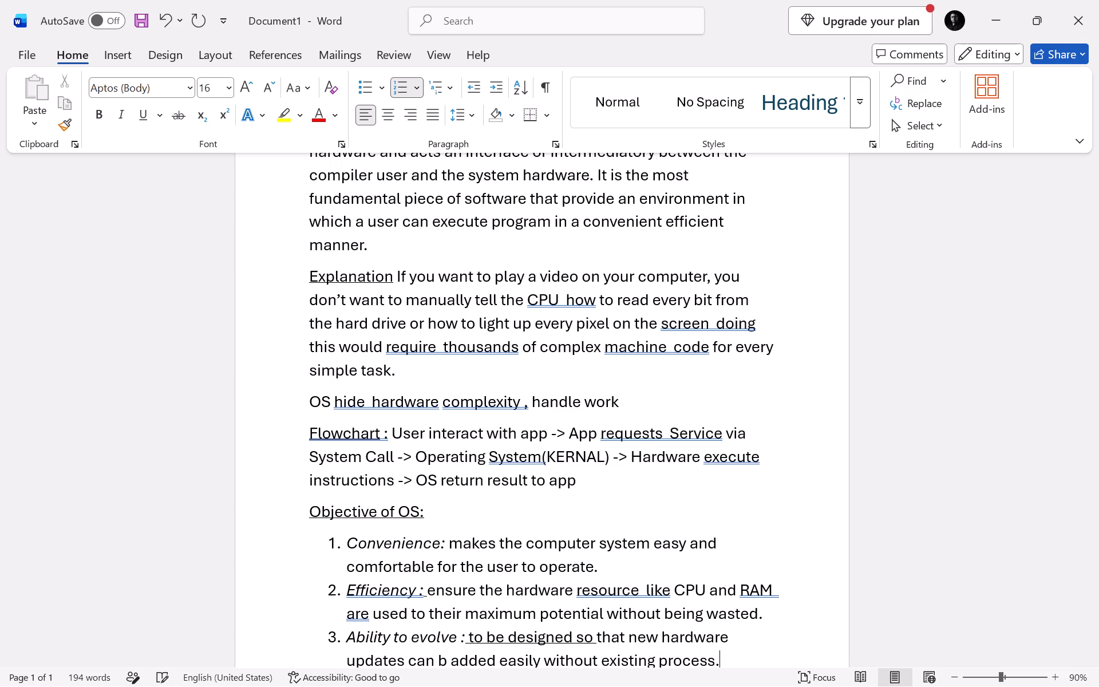
Add a fourth item to the objectives list with the italic heading "Resource Management:".
key(Return)
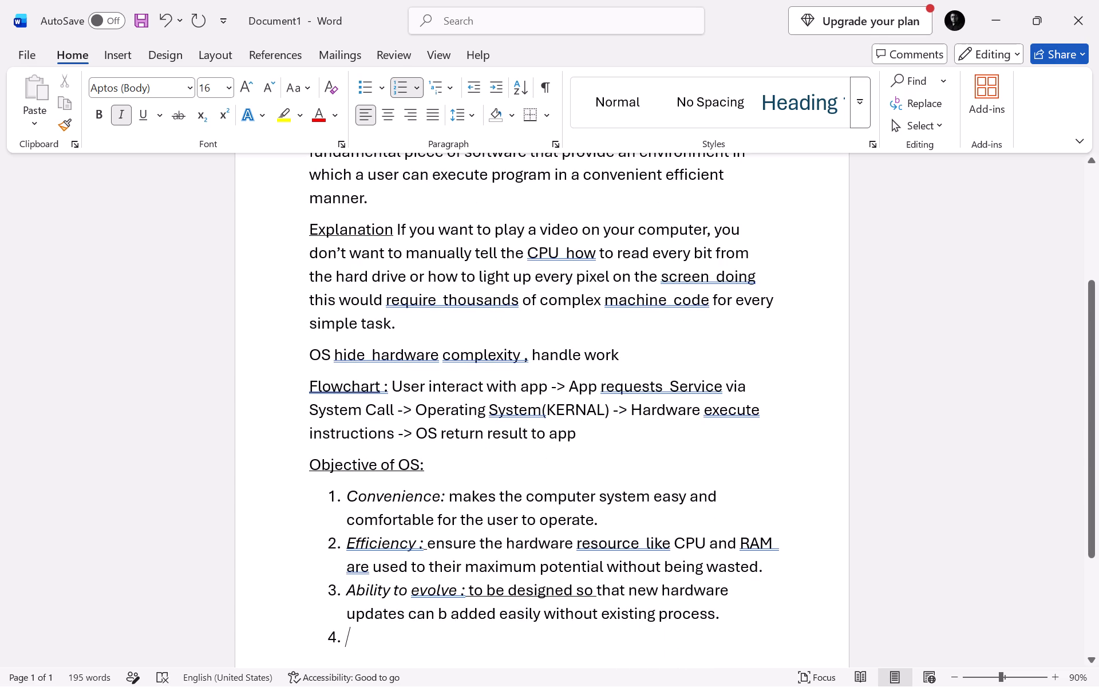
text(Resource Ma)
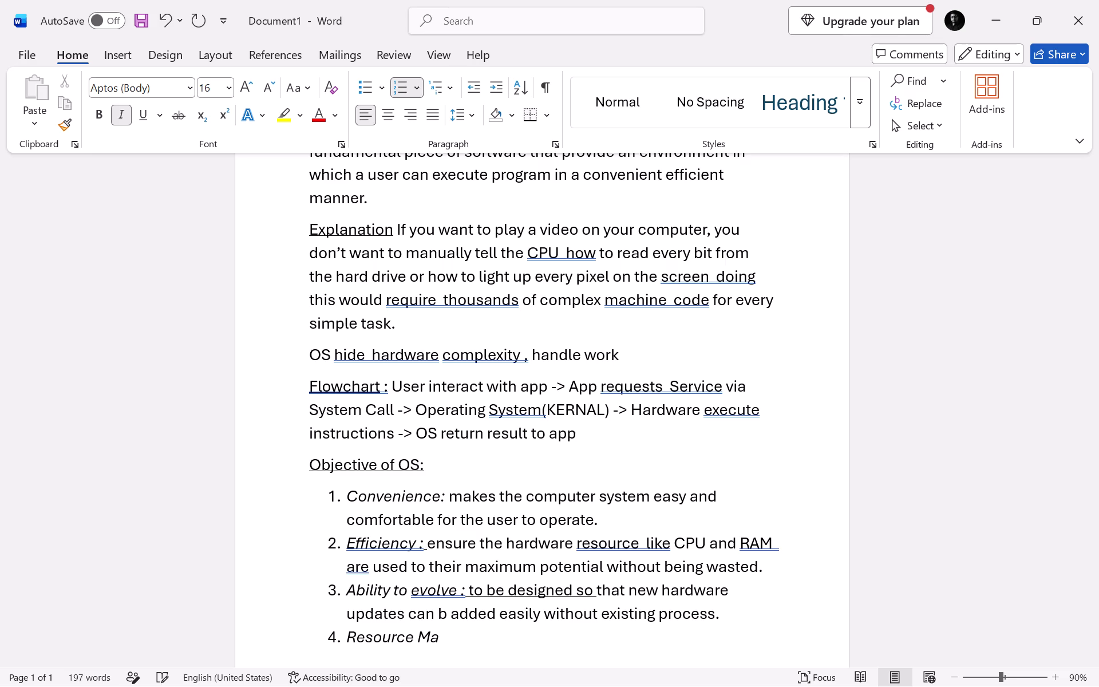
text(nagement)
text(:)
key(space)
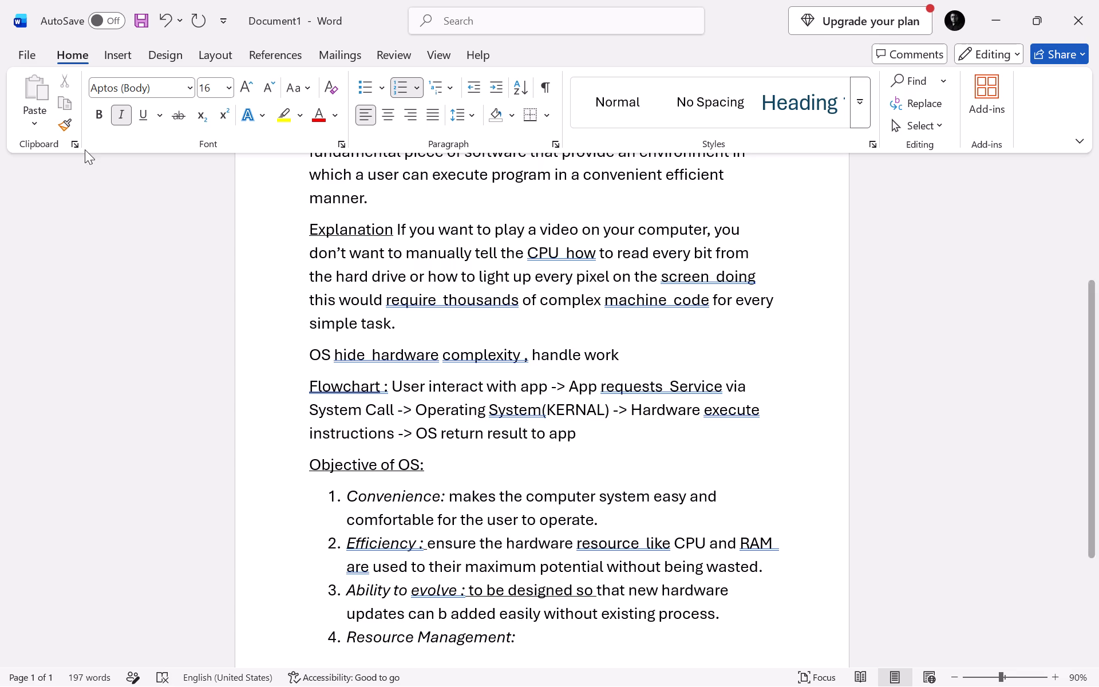
Turn off italics and add "to act as a manager that allocates resource" after the "Resource Management:" heading.
click(123, 113)
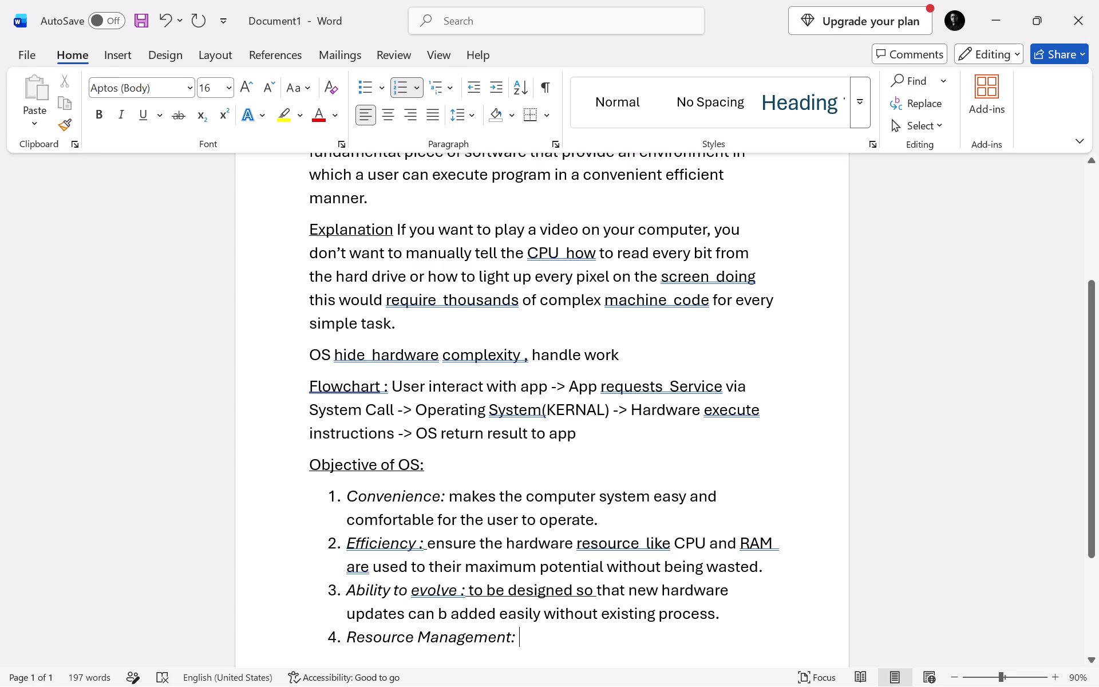
text(to act as a manager)
key(space)
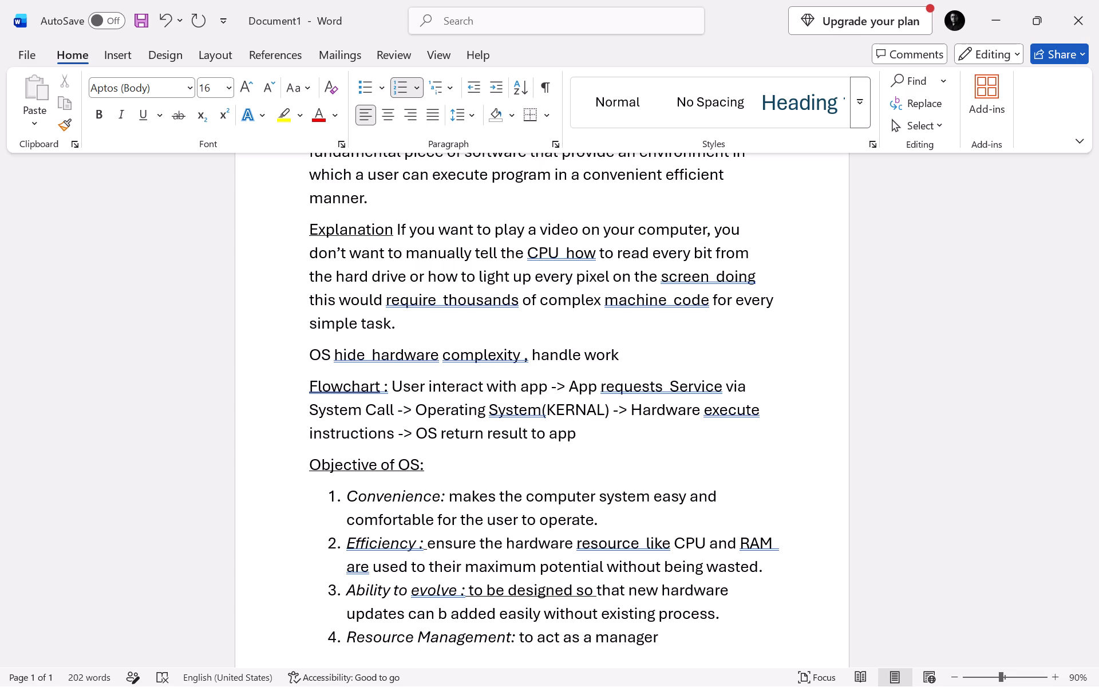
text(that allocc)
key(BackSpace)
text(ates resource)
key(space)
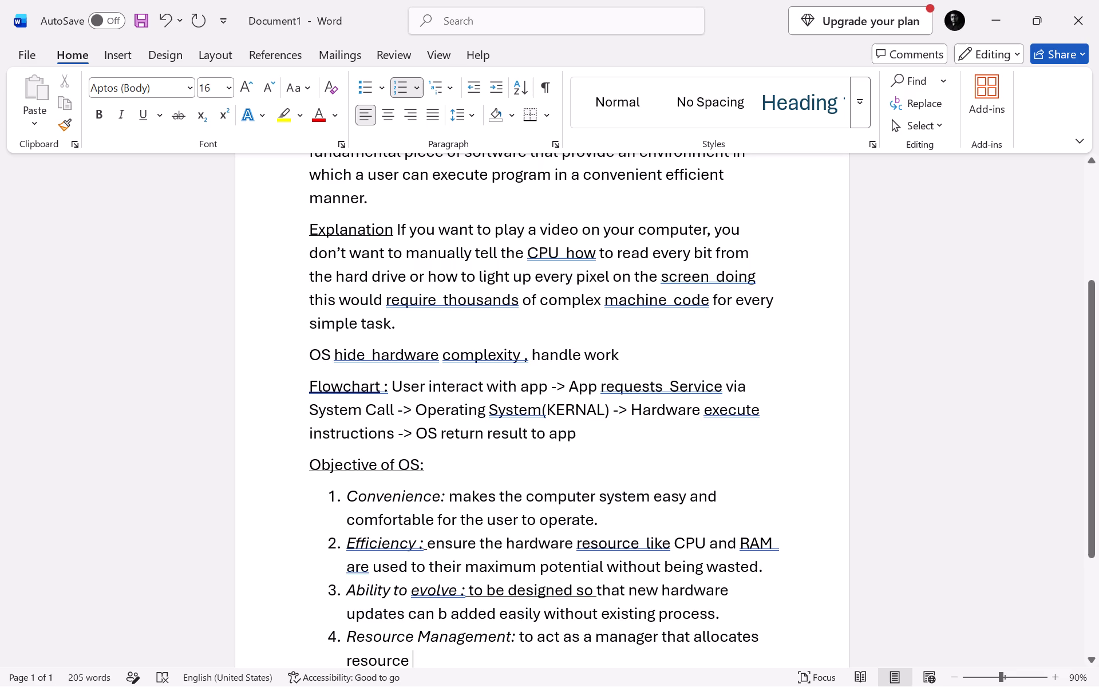
Complete the Resource Management item's sentence with "fairly among various users and process.".
key(space)
text(fairl)
text(y among)
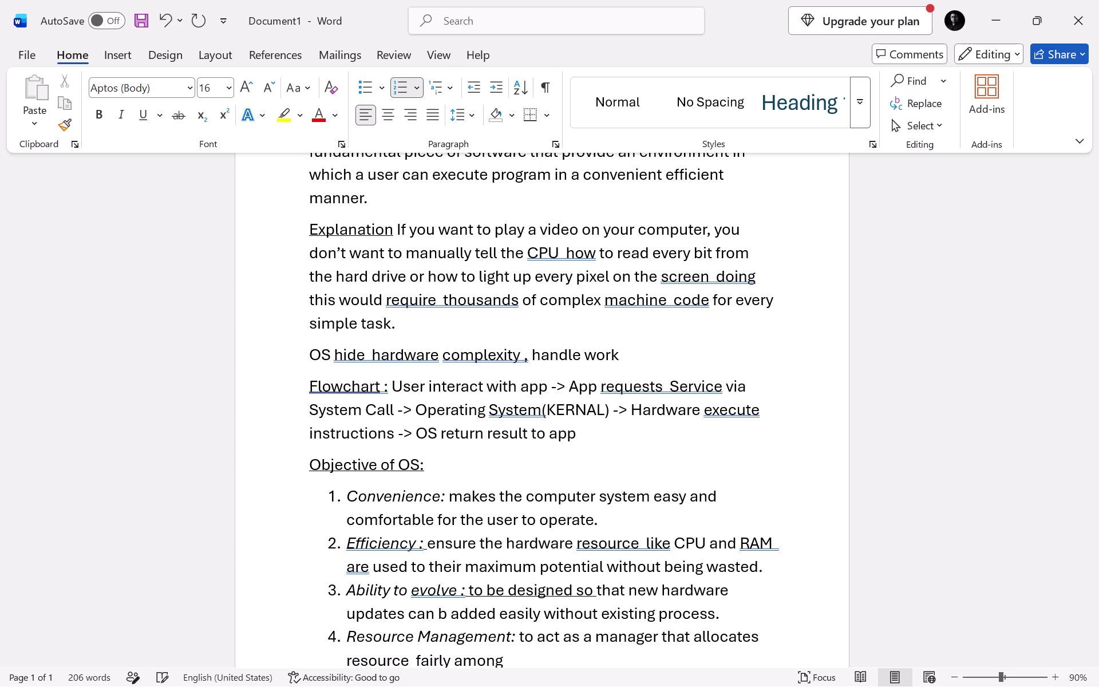
key(space)
text(varo)
key(BackSpace)
text(ious users)
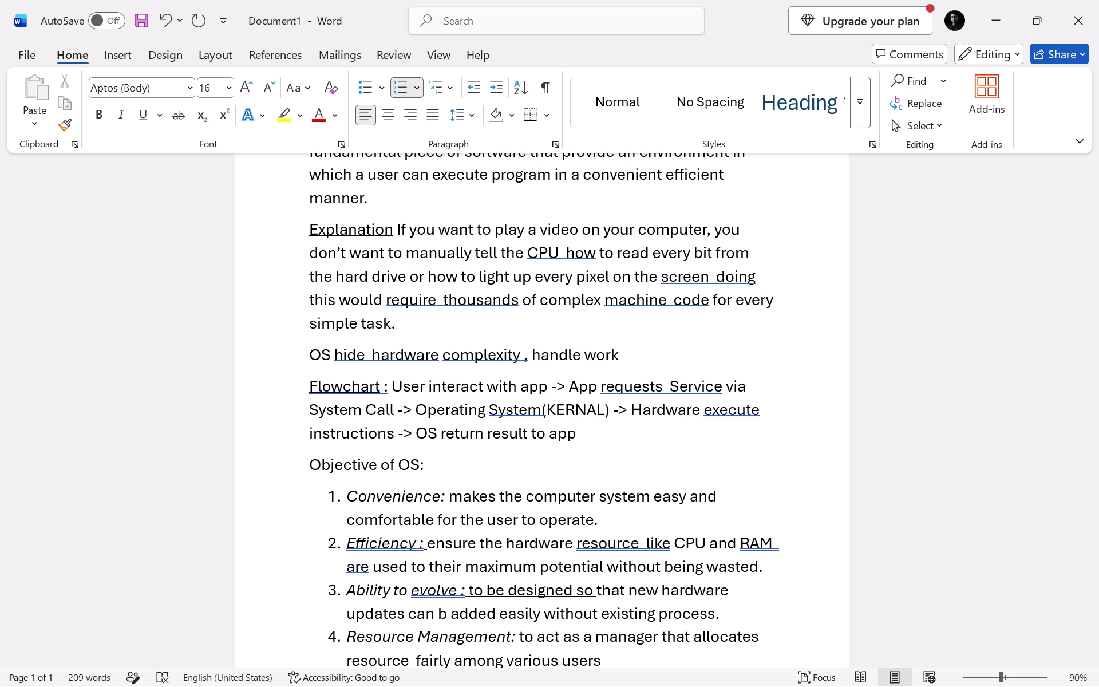
key(space)
text(and process)
key(period)
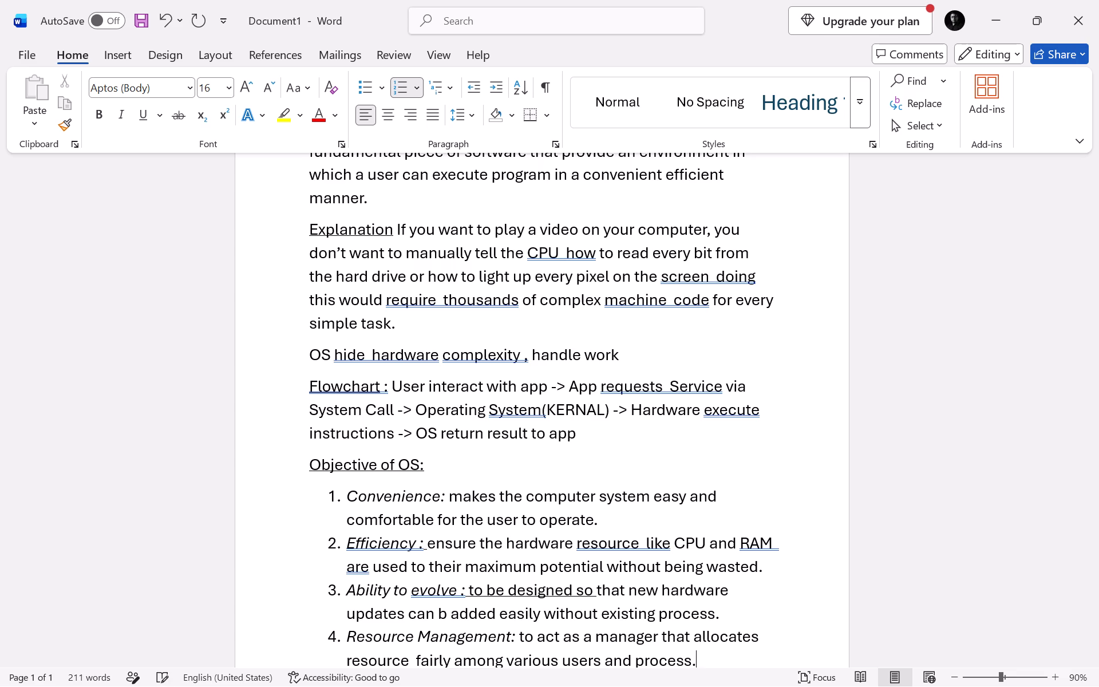
End the numbered objectives list and add the underlined heading "Function of OS:" below it.
scroll(484, 491, down, 1)
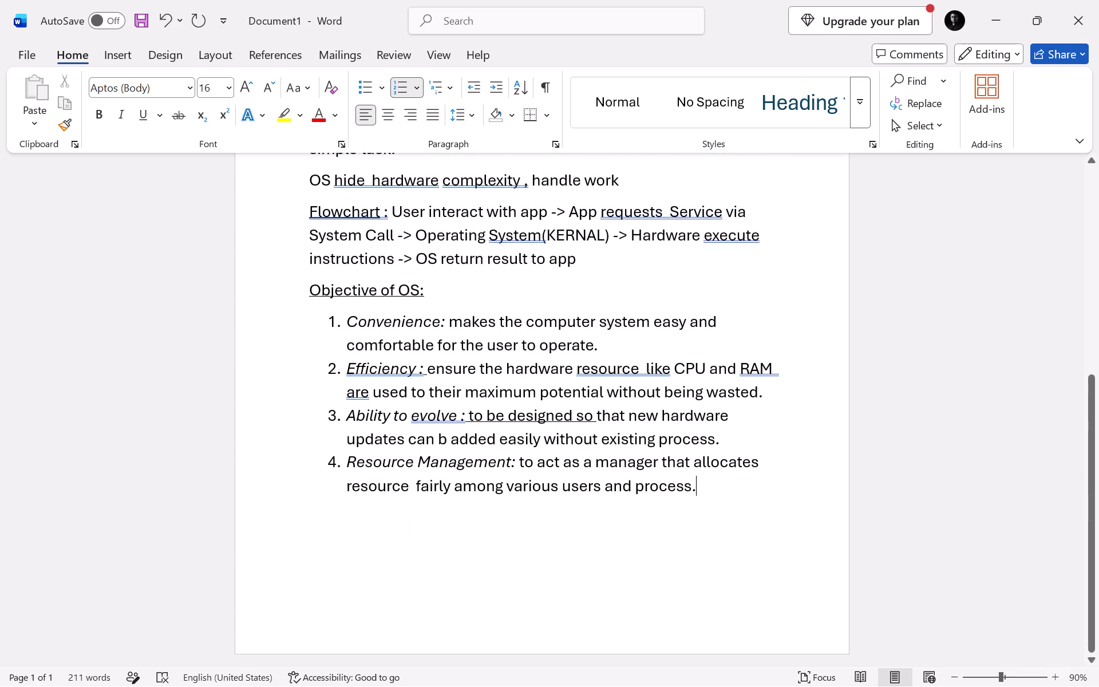
scroll(484, 491, down, 1)
key(Return)
key(BackSpace)
key(BackSpace)
key(BackSpace)
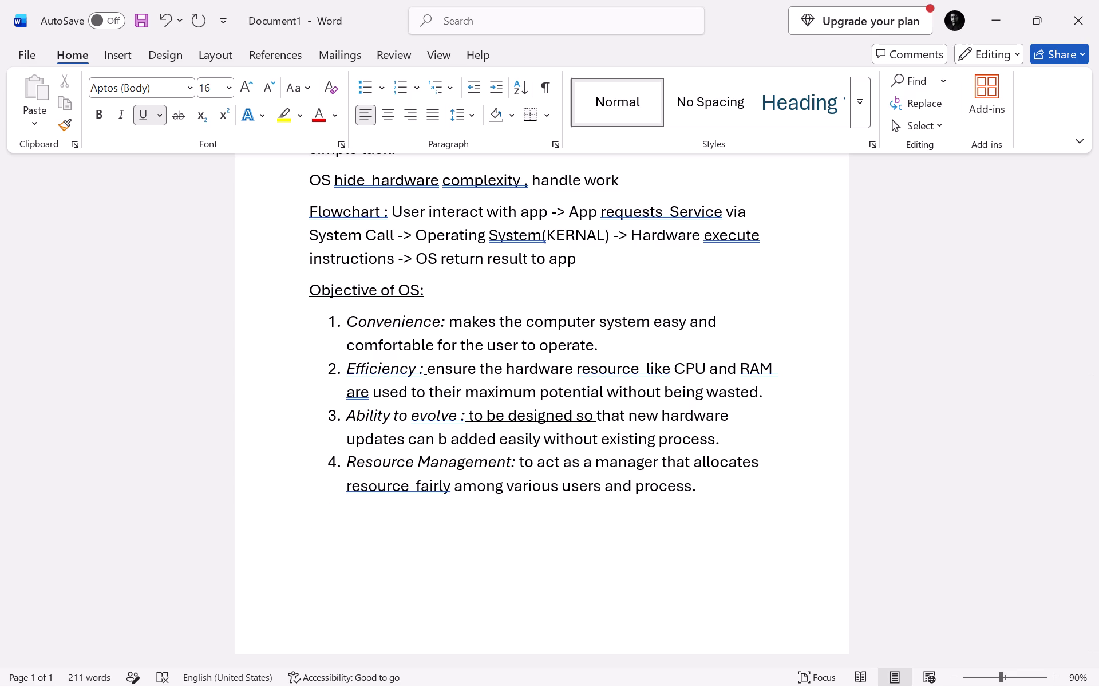
text(Fun)
key(BackSpace)
text(nction of OS)
key(shift+colon)
Start a bulleted list on a new line under the "Function of OS:" heading.
key(Return)
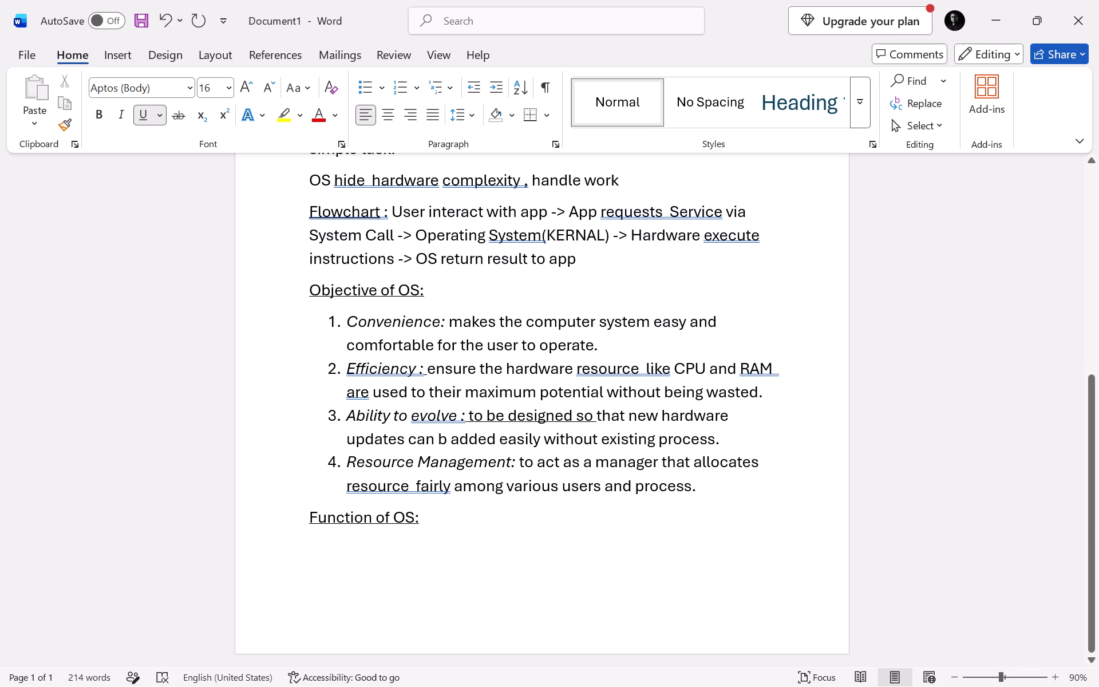
right_click(357, 546)
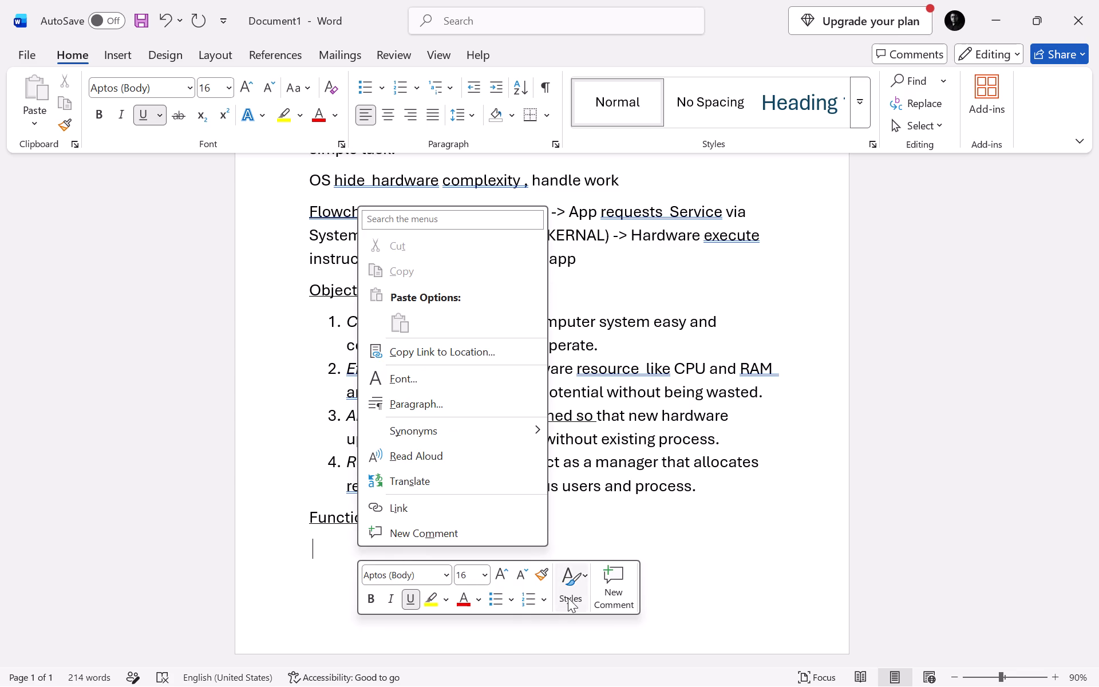
click(487, 605)
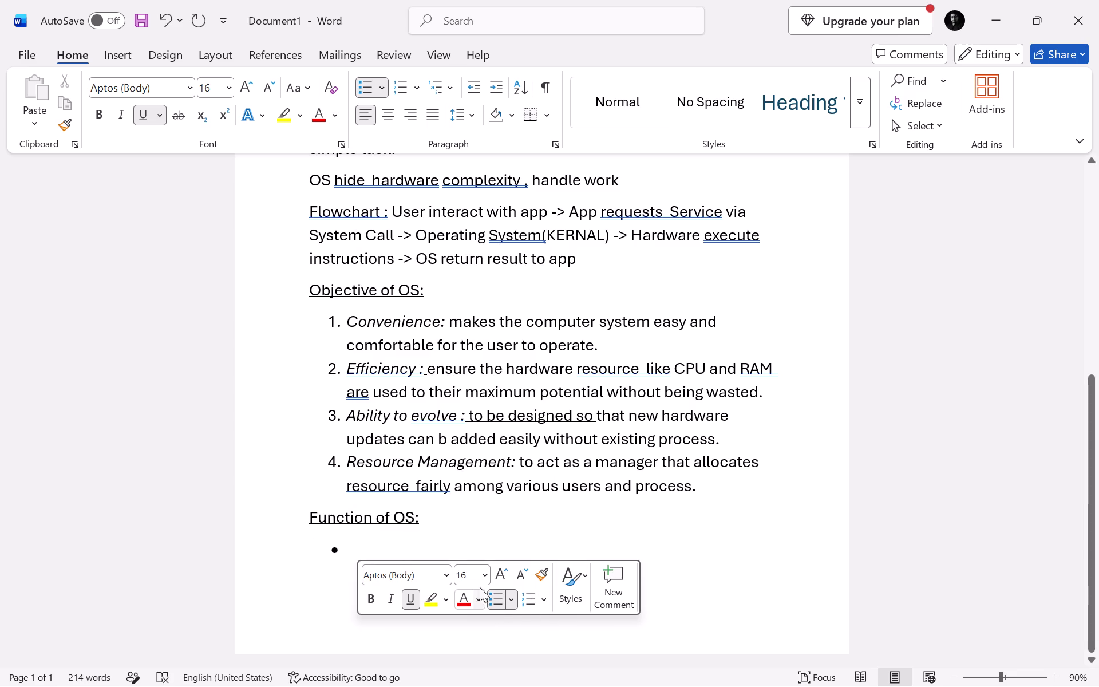
click(442, 532)
click(376, 548)
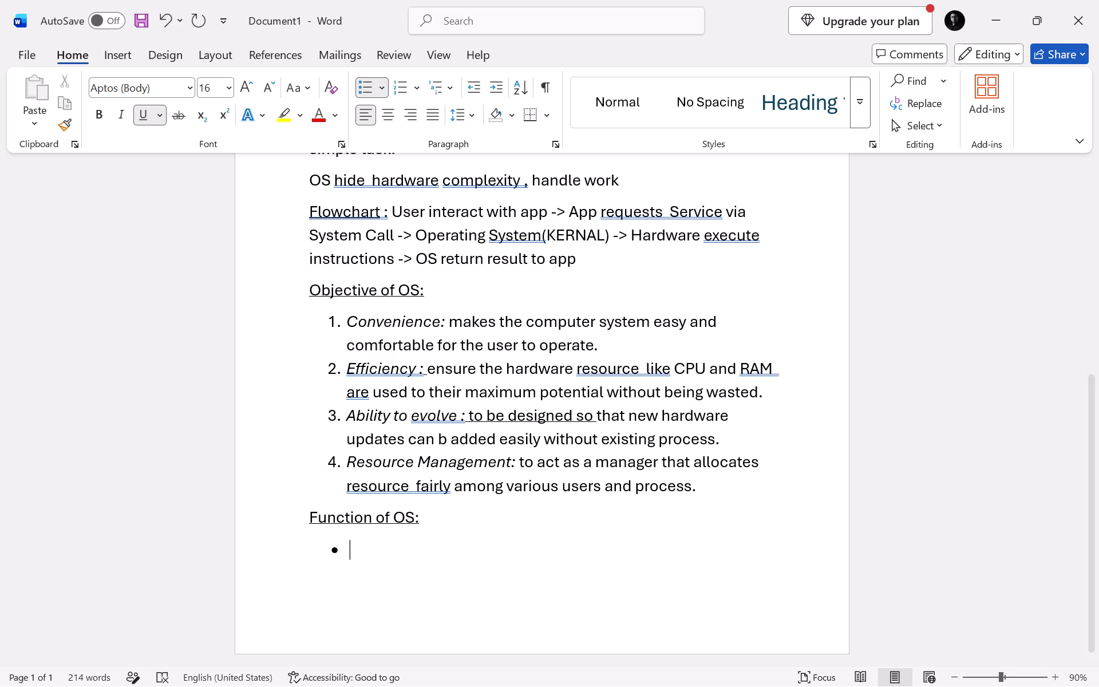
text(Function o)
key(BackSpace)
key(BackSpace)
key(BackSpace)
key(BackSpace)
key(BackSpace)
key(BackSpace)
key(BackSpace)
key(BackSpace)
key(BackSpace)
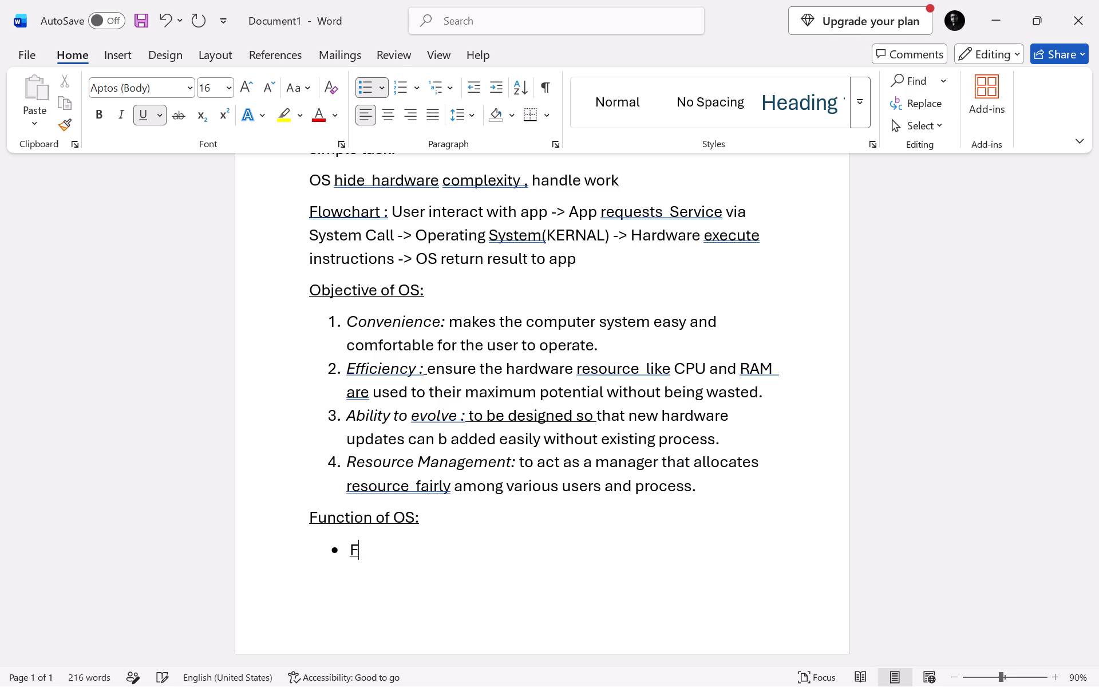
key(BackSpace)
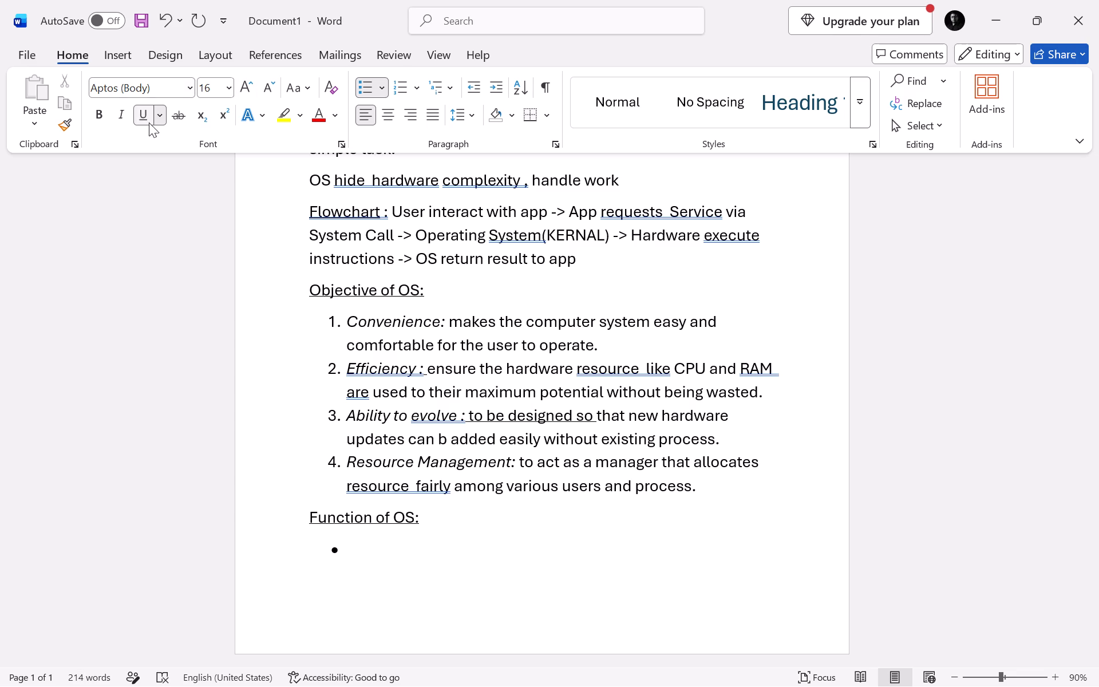
Turn off underlining and begin the first bullet with "Function of OS refer to primary task or job".
click(149, 118)
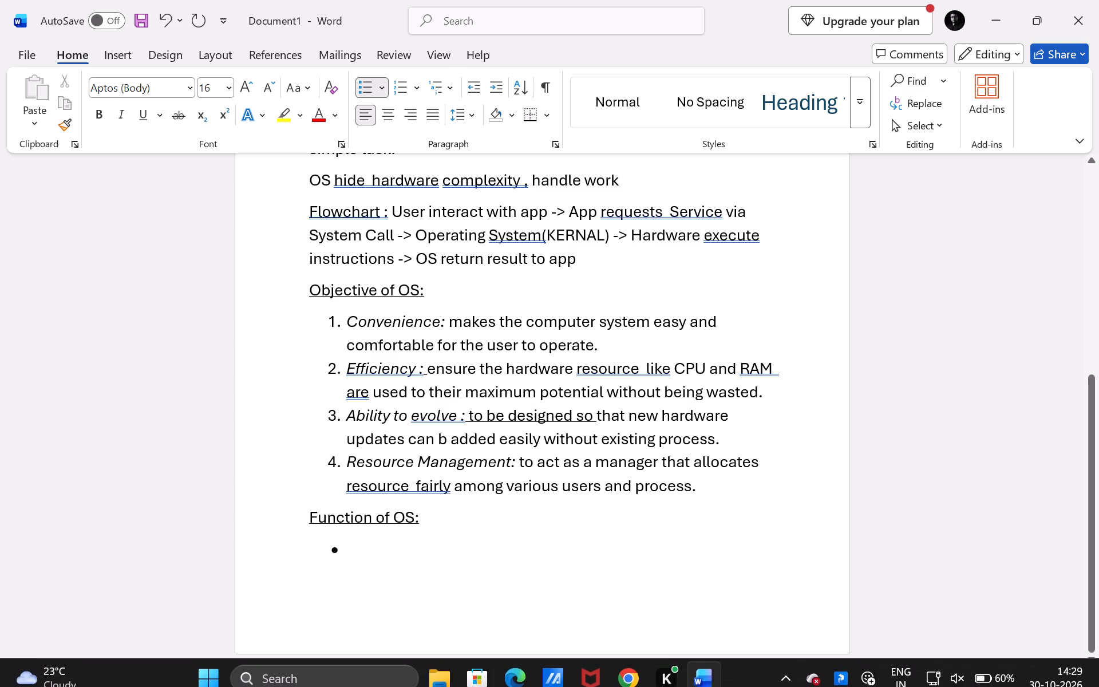
text(Function of OS)
key(space)
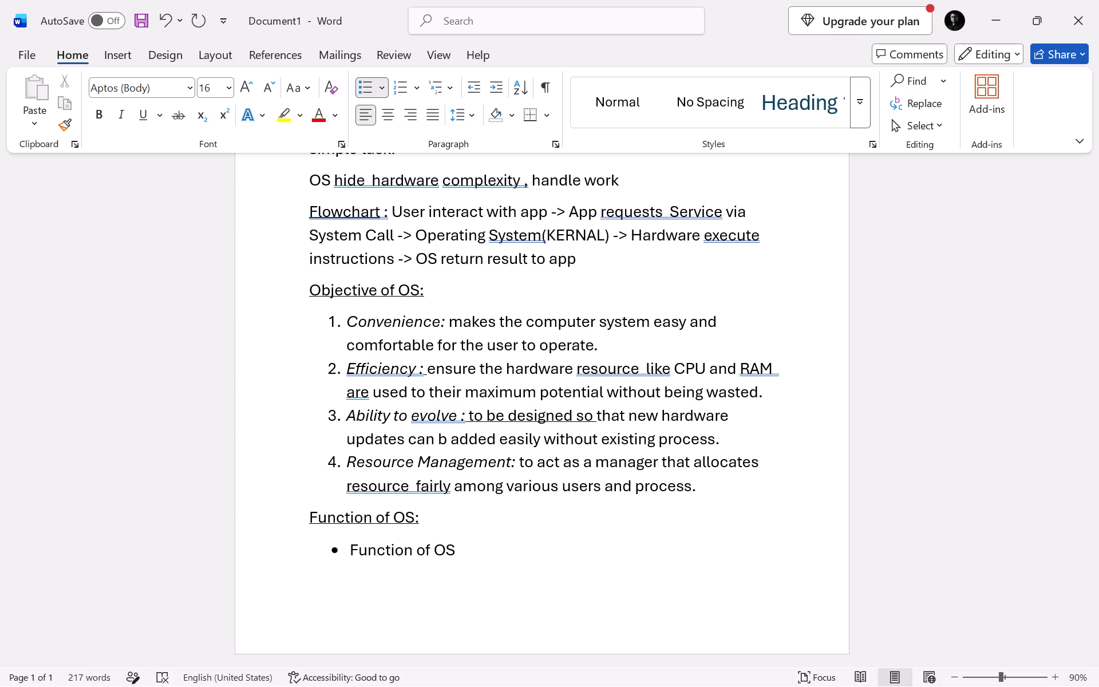
text(refert)
key(space)
key(BackSpace)
key(BackSpace)
key(space)
text(to primary task)
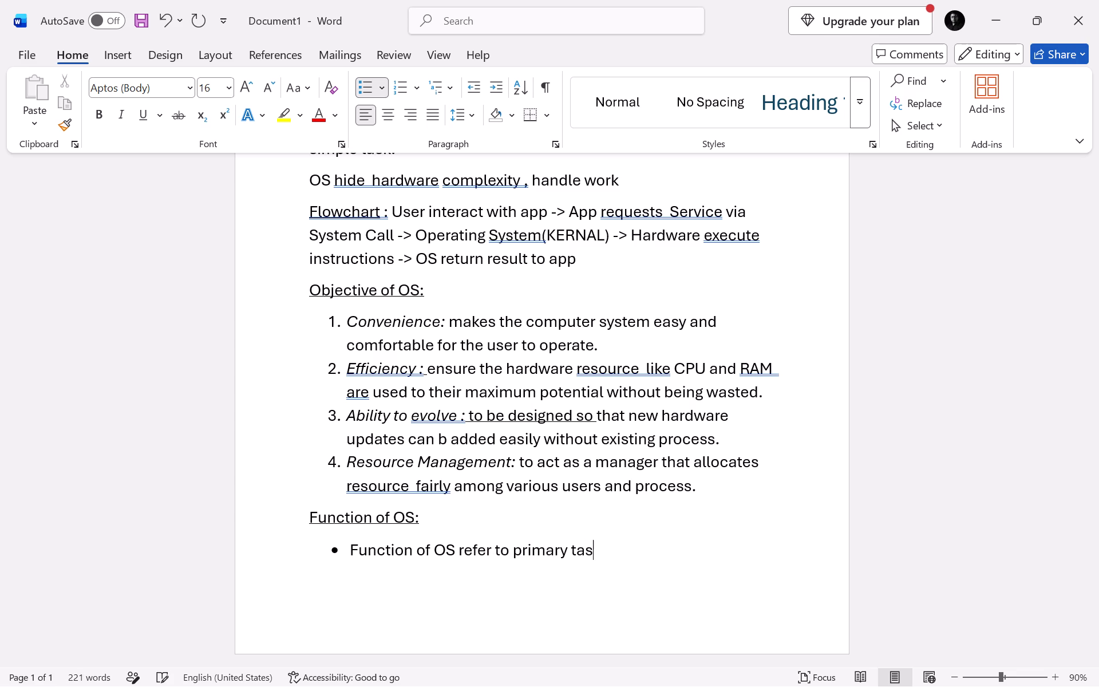
key(space)
text(or job)
Continue the first bullet with "the OS perfom to manage".
key(space)
text(the)
key(space)
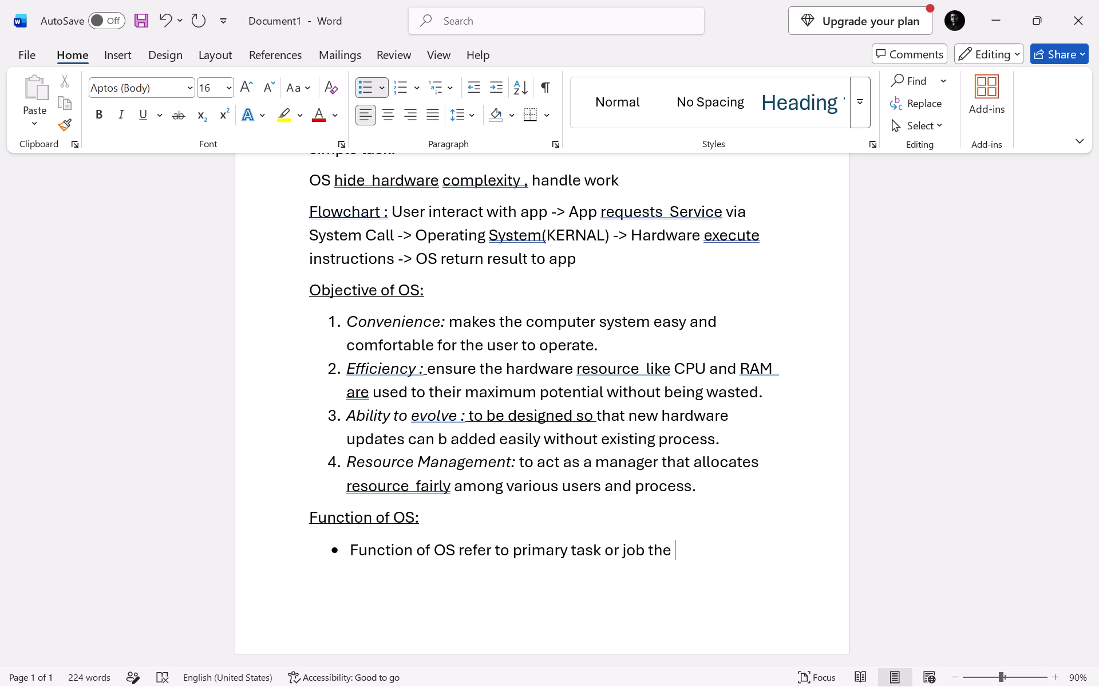
key(space)
text(OS)
key(space)
text(perfom to manag)
key(e)
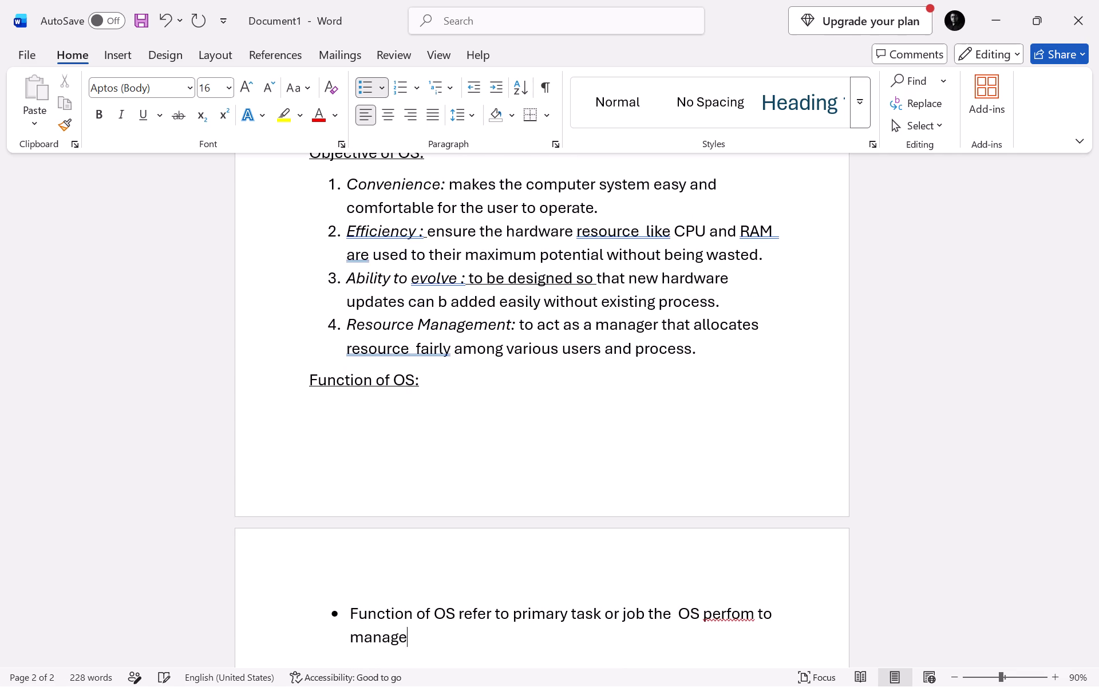
Insert two blank lines before the "Function of OS:" heading so it moves to the second page with its bullet.
click(309, 382)
key(Return)
key(Return)
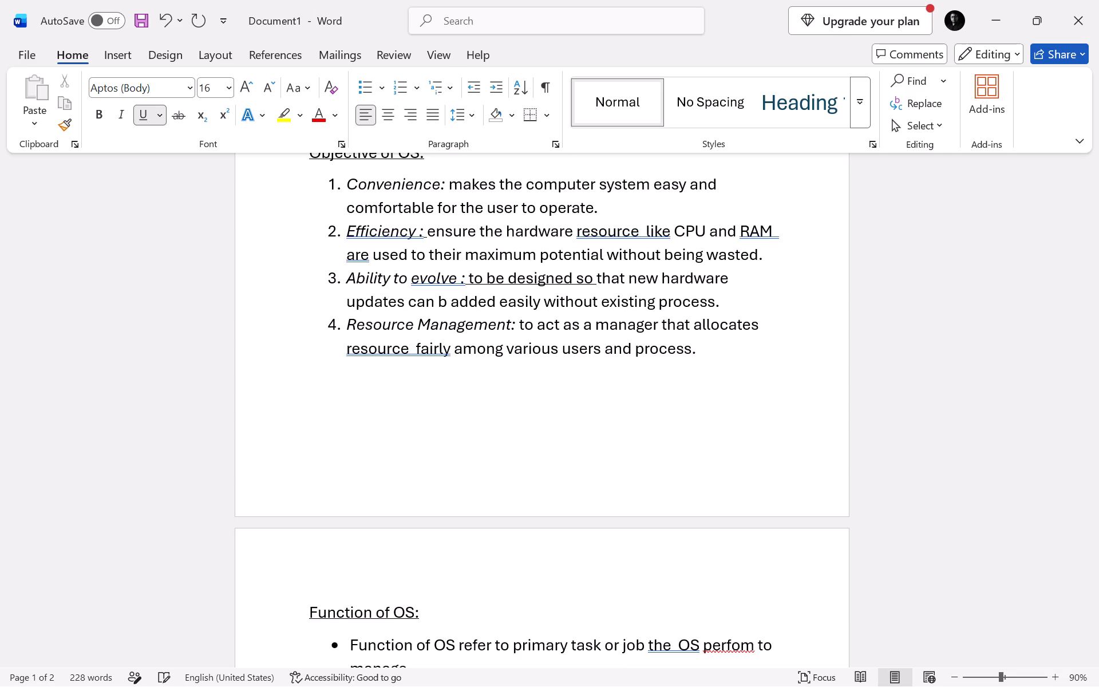
scroll(484, 391, down, 2)
scroll(484, 391, up, 1)
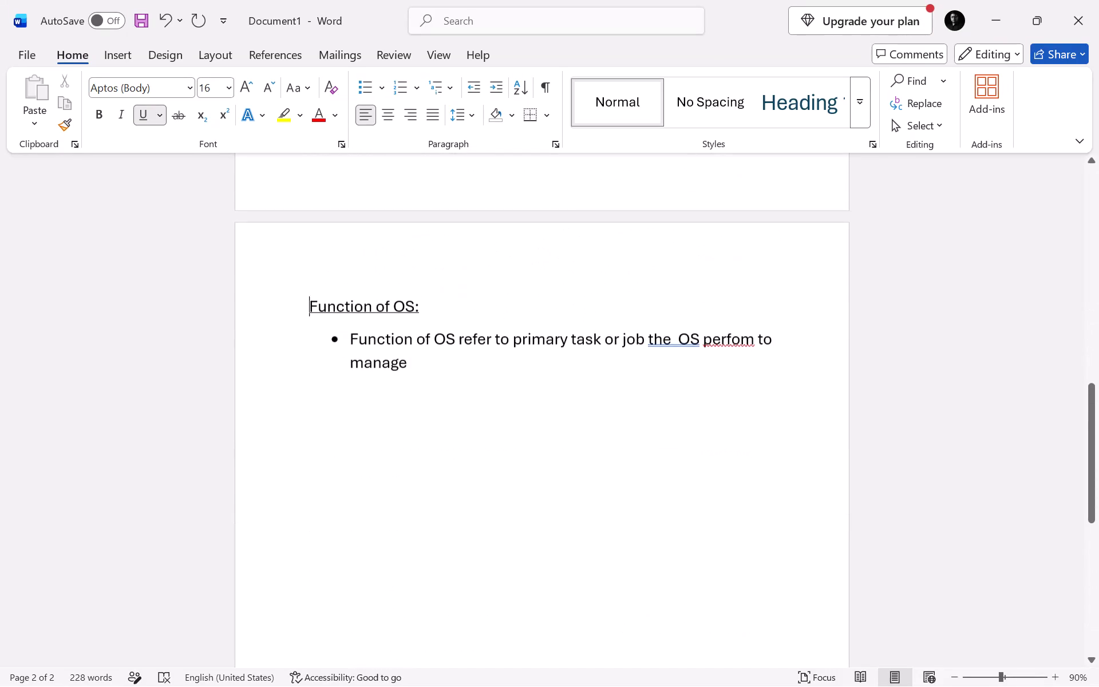
scroll(484, 391, up, 1)
Correct the misspelled word "perfom" to "perform" in the first bullet.
click(465, 461)
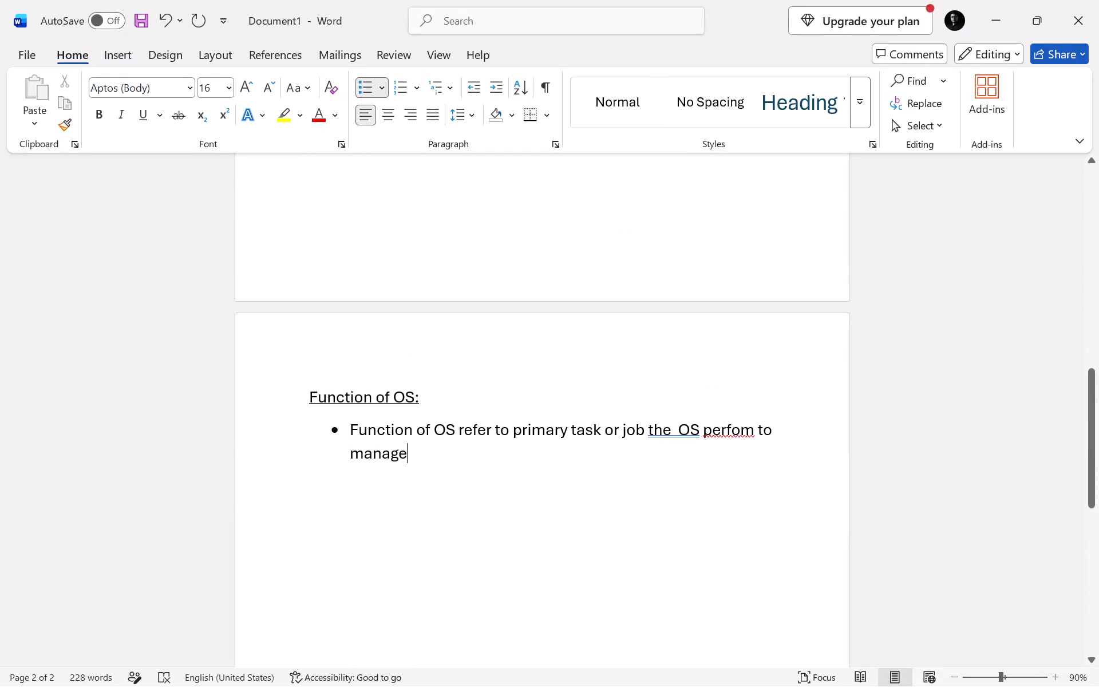
click(737, 435)
key(r)
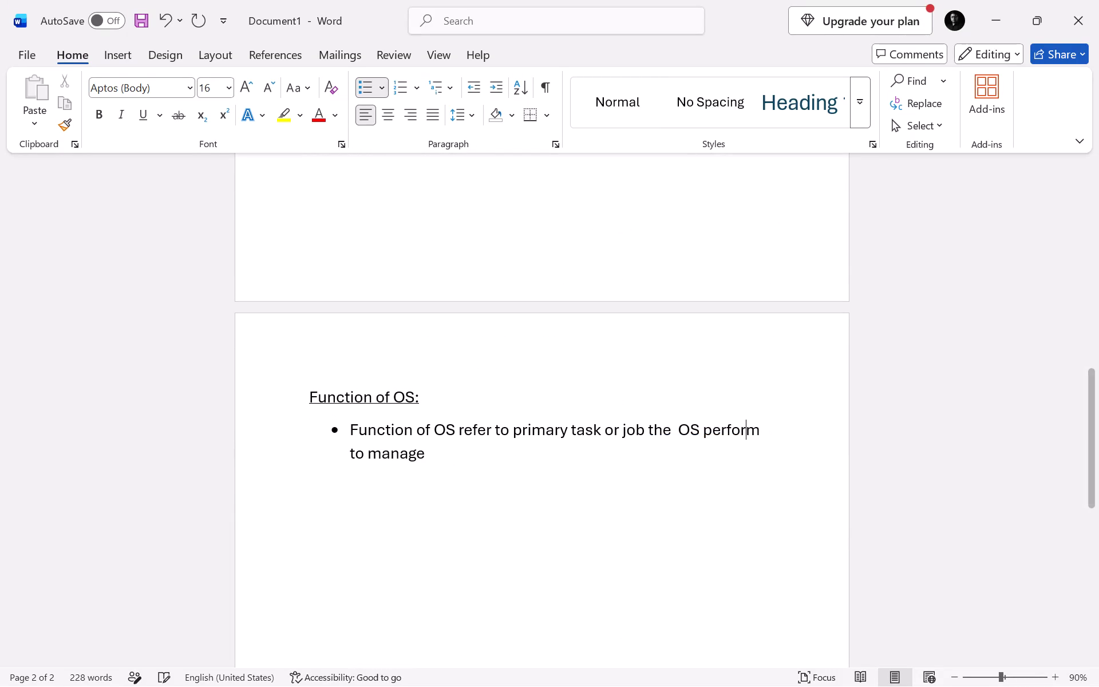
Complete the first bullet with "the computer and provide stable platform for application to run." and start a second bullet.
key(Down)
key(space)
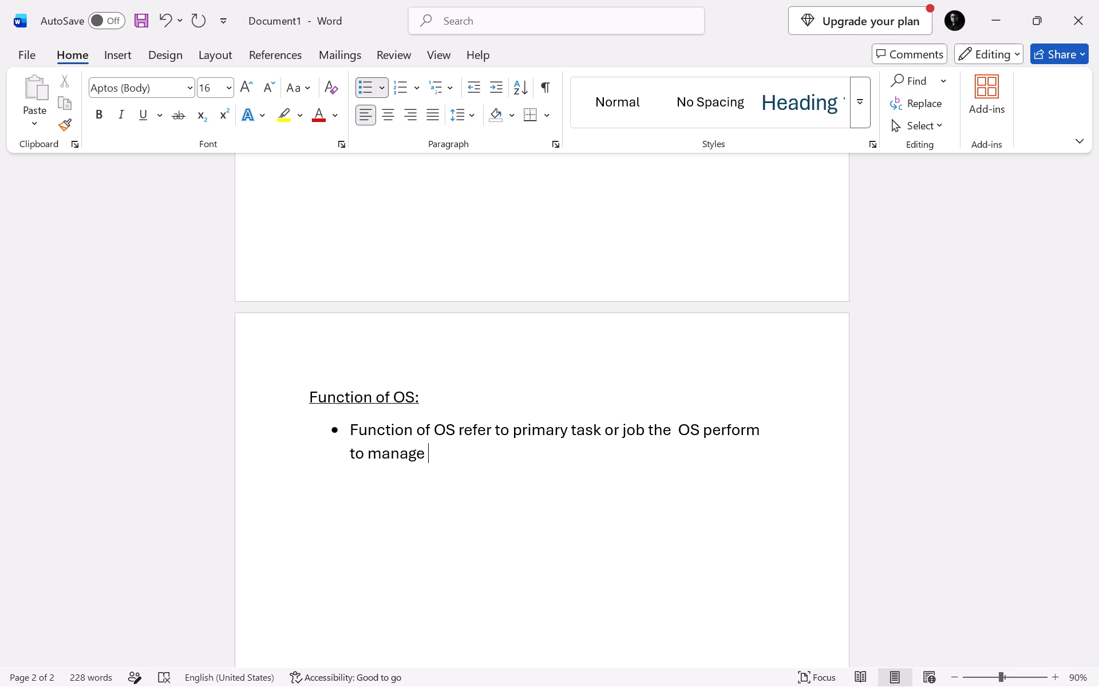
text(the)
key(space)
text(computer and provide)
key(space)
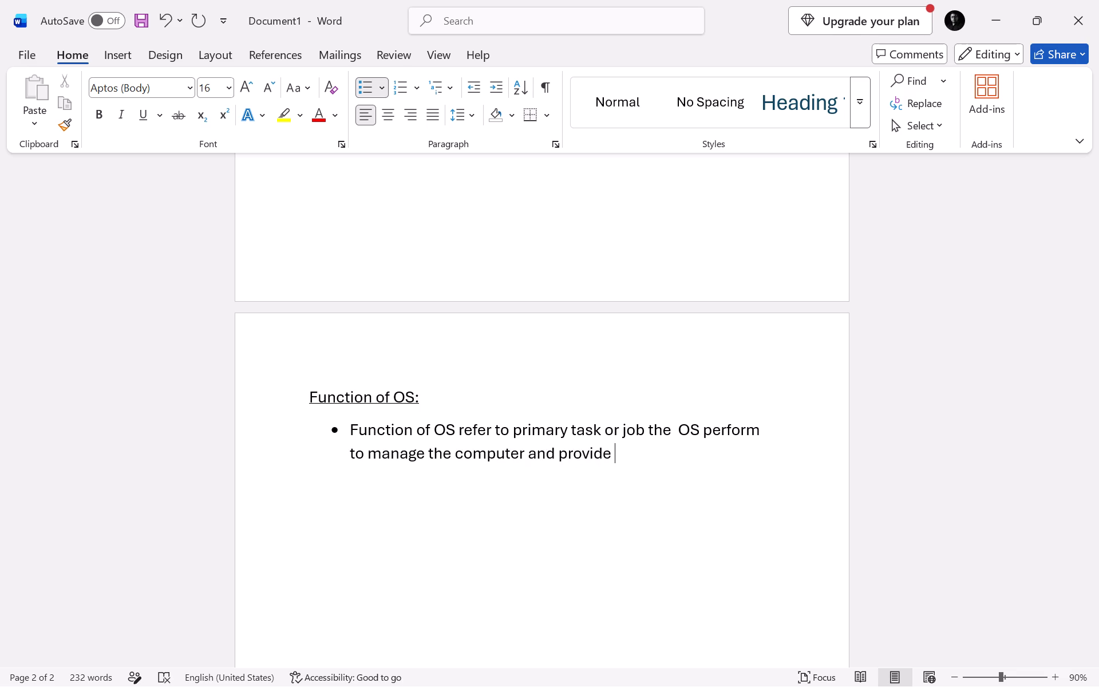
text(stable platform)
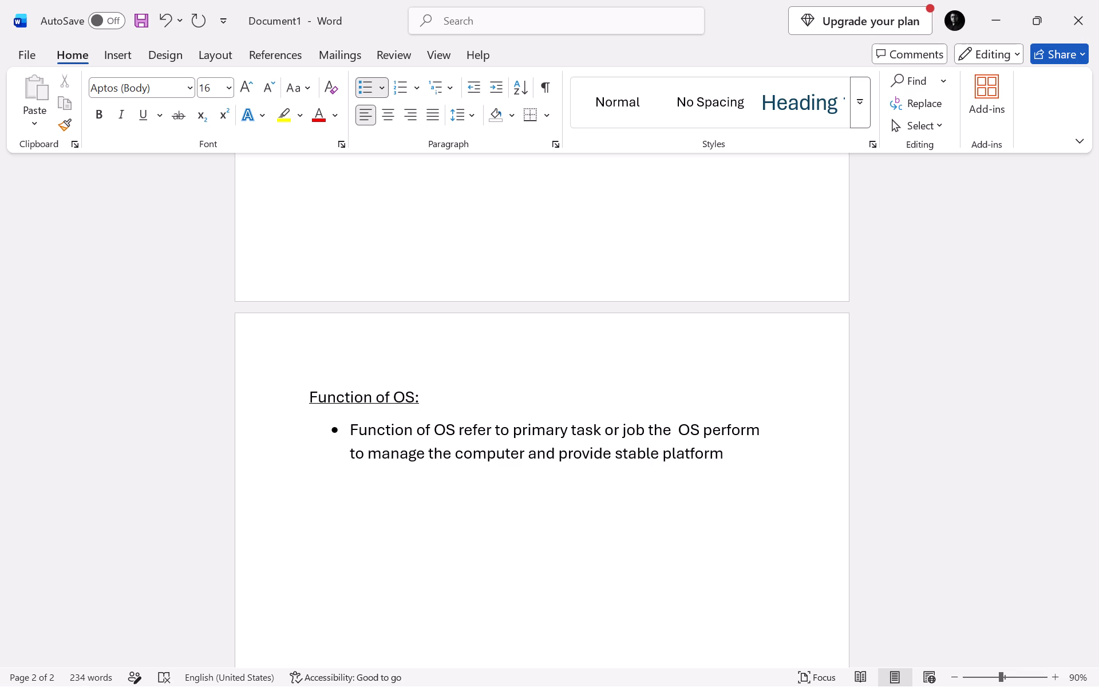
key(space)
text(for application to run)
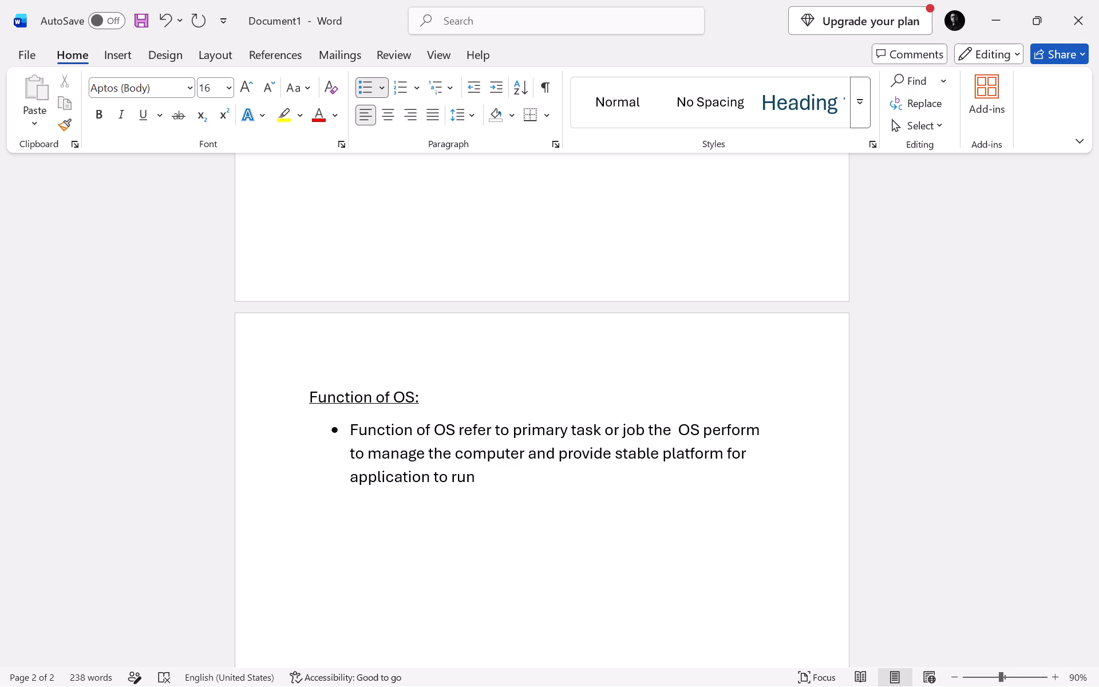
key(period)
key(Return)
key(alt+space)
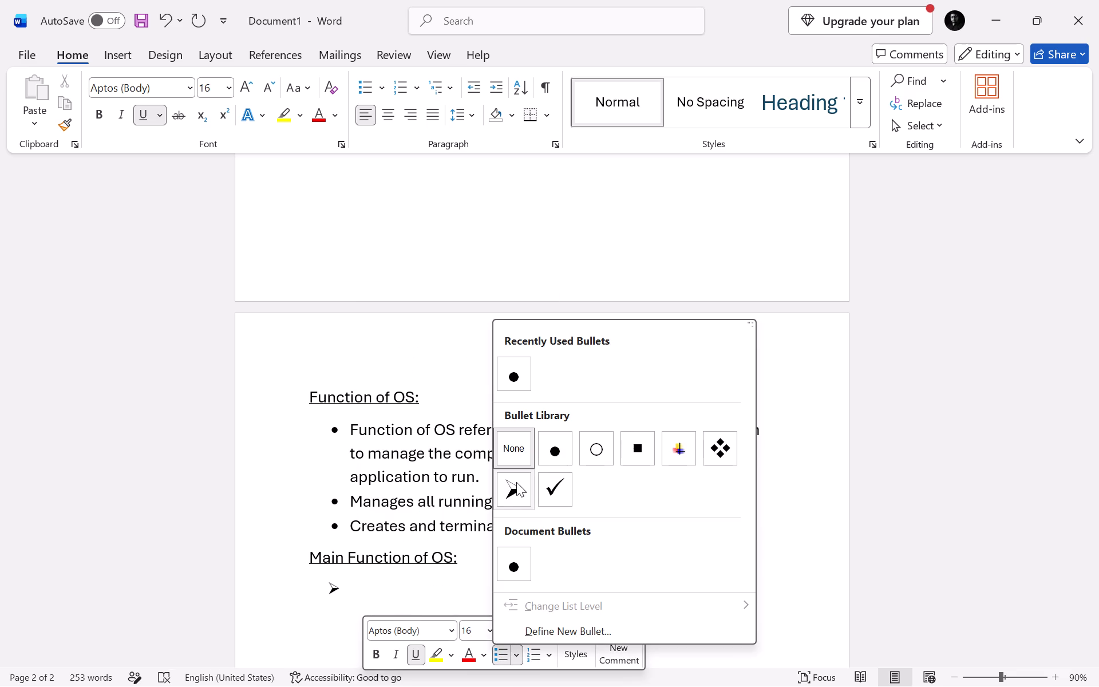
click(628, 460)
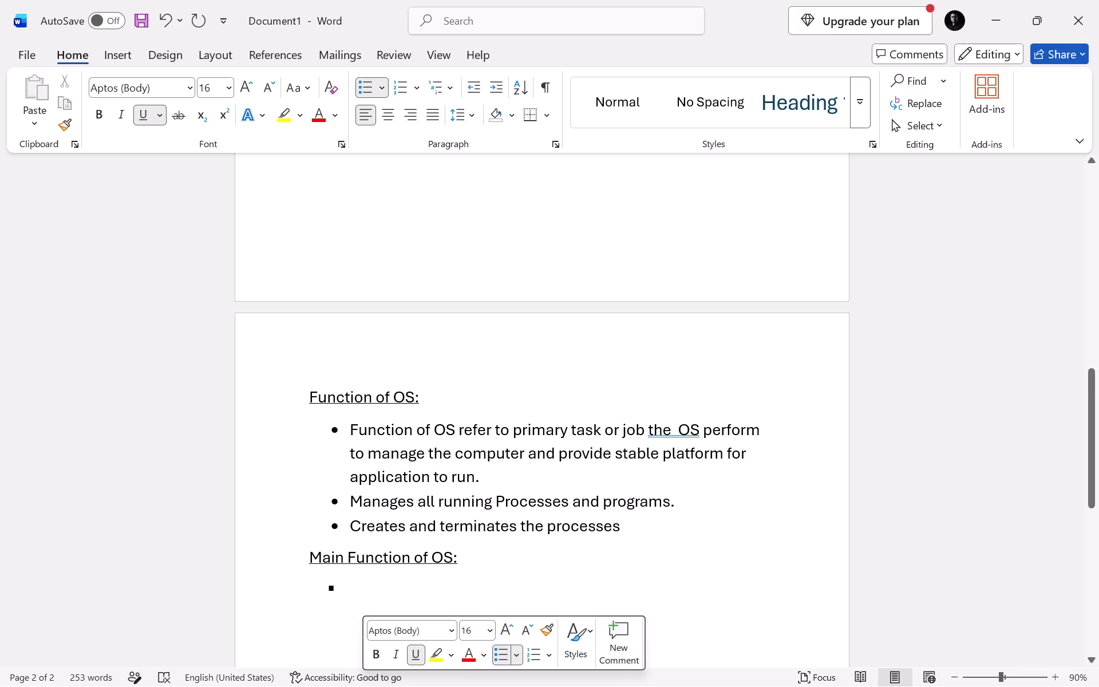
text(Meme)
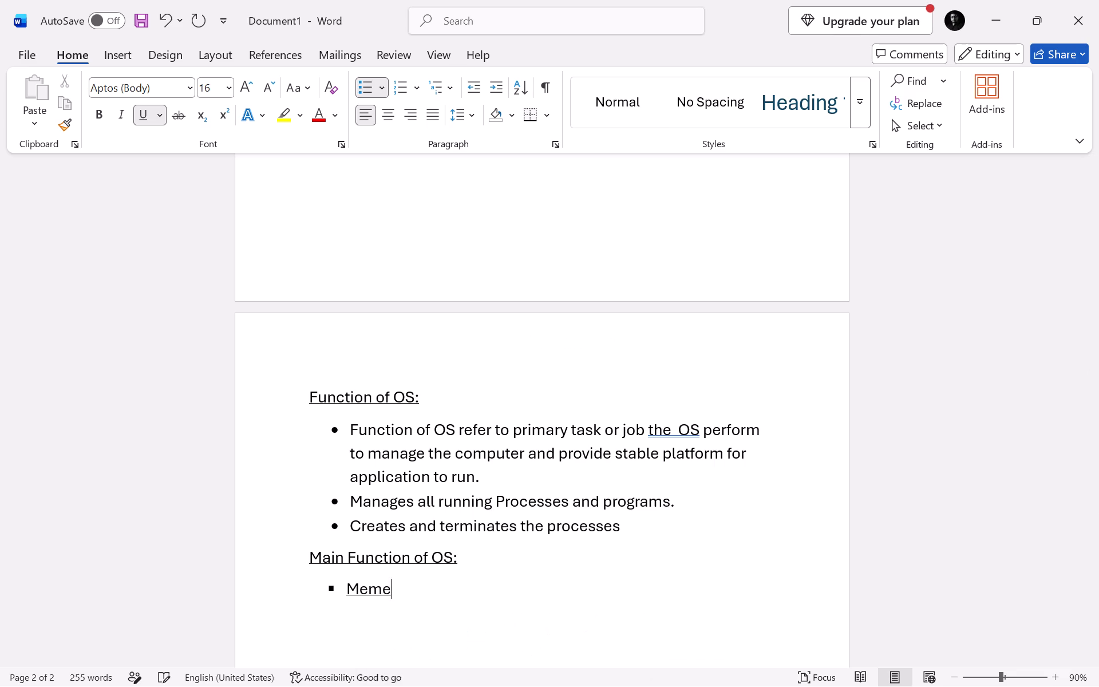
key(BackSpace)
key(BackSpace)
key(BackSpace)
key(BackSpace)
click(143, 114)
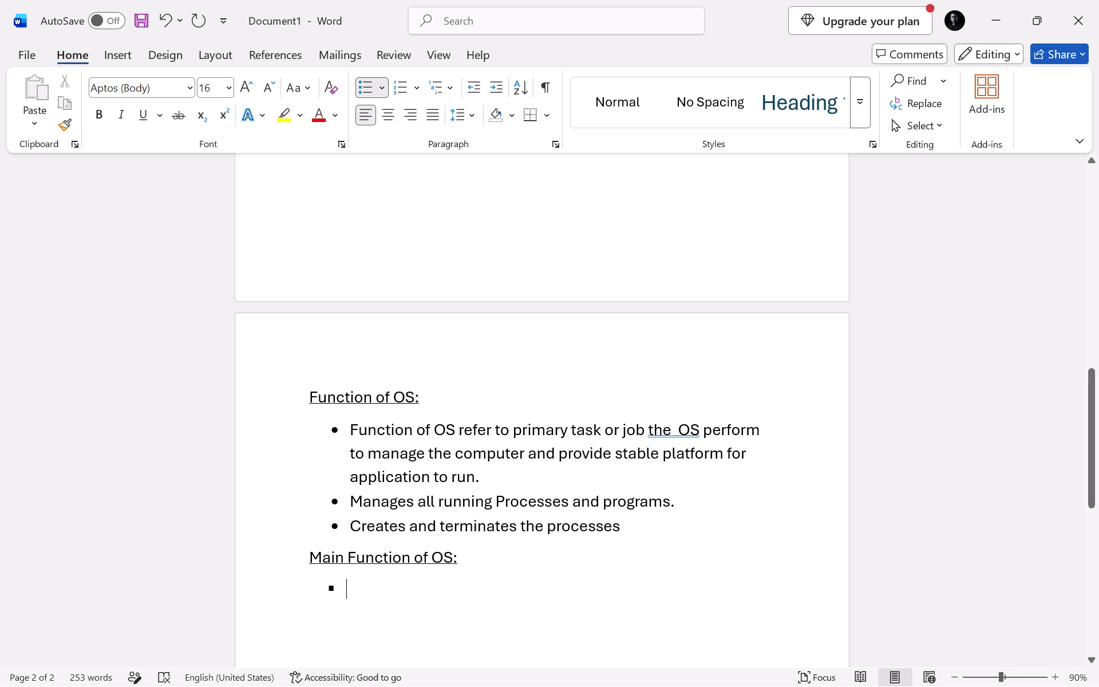
text(Memory Mn)
key(BackSpace)
text(anagement)
key(Return)
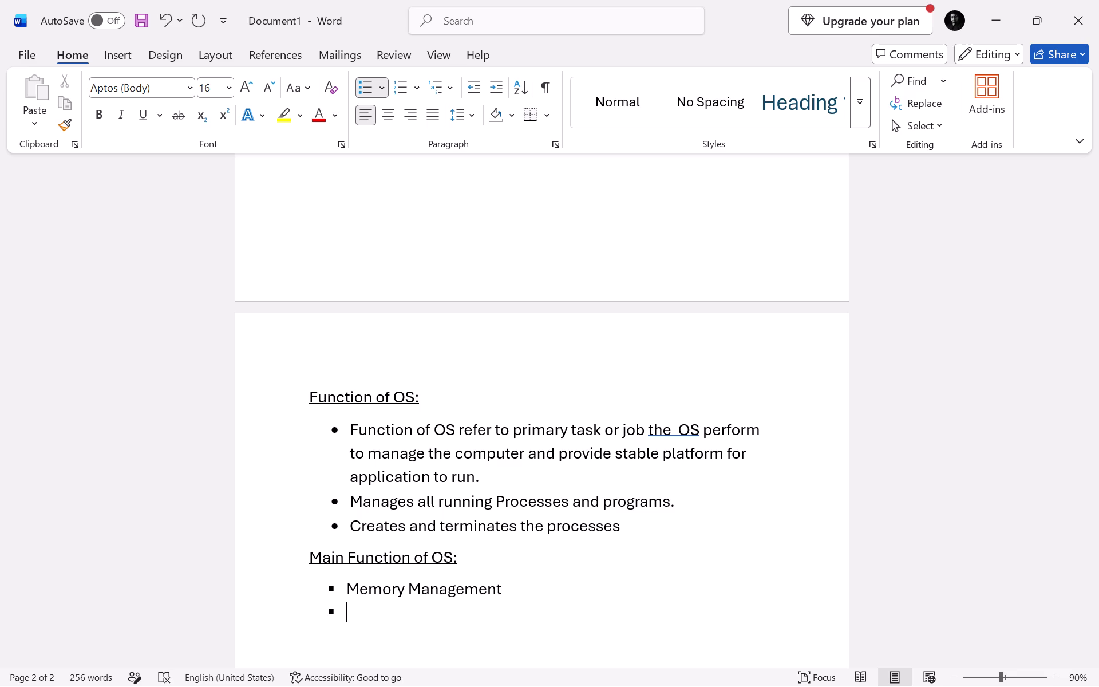
Add the square-bulleted items "Process Management", "Device Management" and "File Management".
text(Process Management)
key(Return)
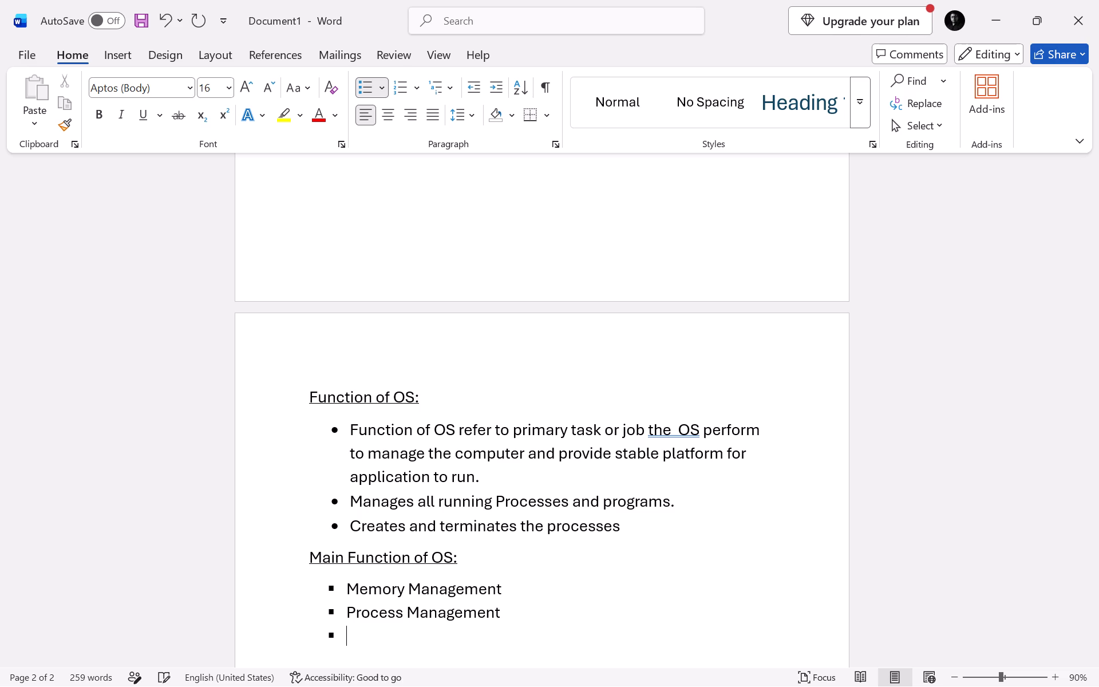
text(Device Managem)
key(BackSpace)
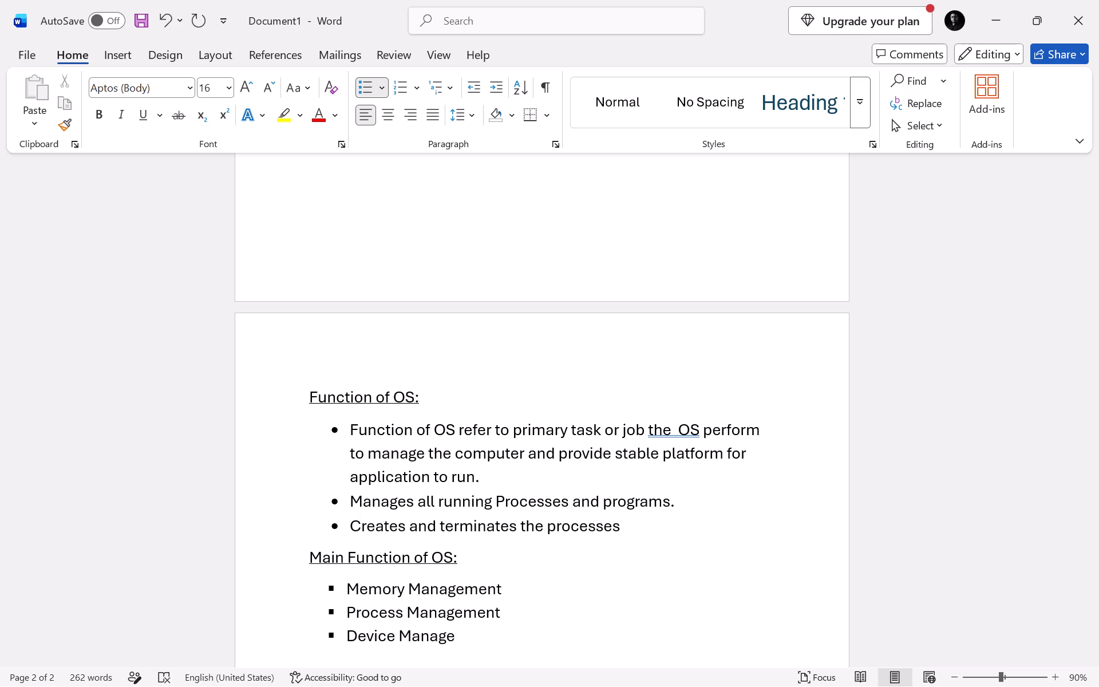
text(ment)
key(Return)
text(File Management)
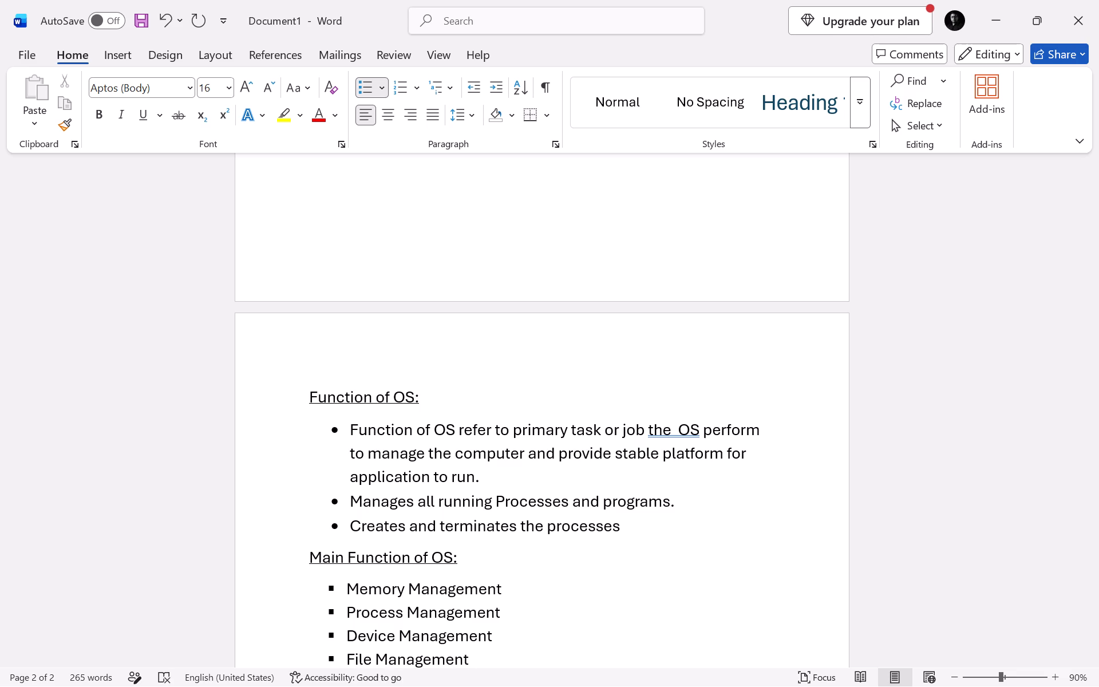
key(Return)
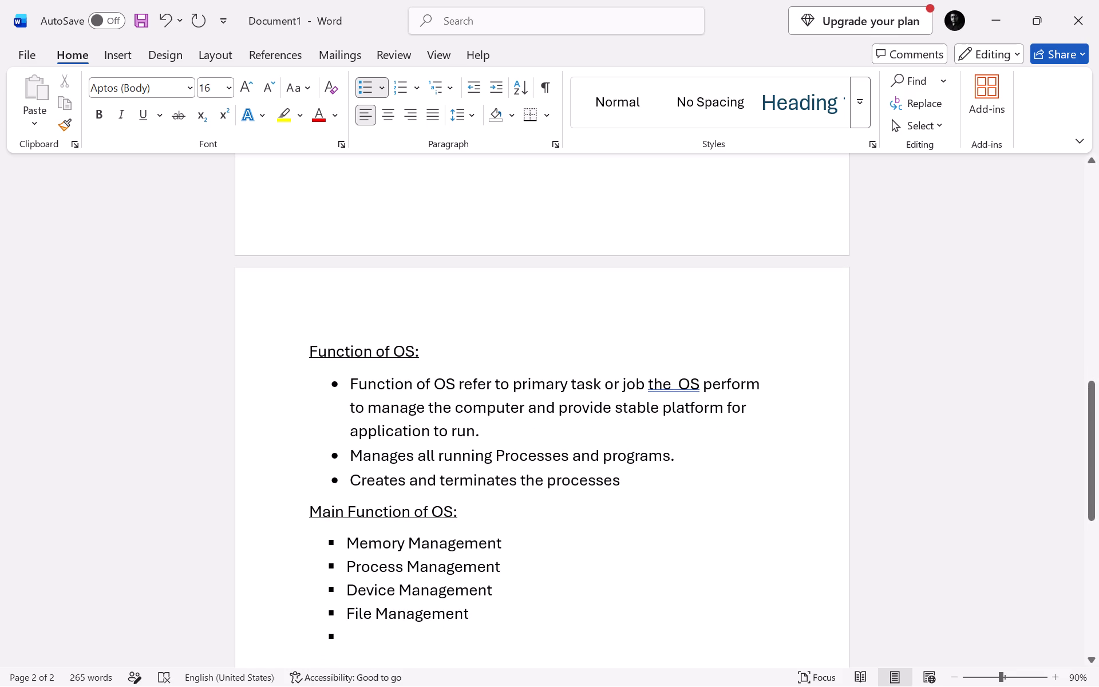
Add the square-bulleted items "Security and protection" and "Error Detection".
text(Security)
key(space)
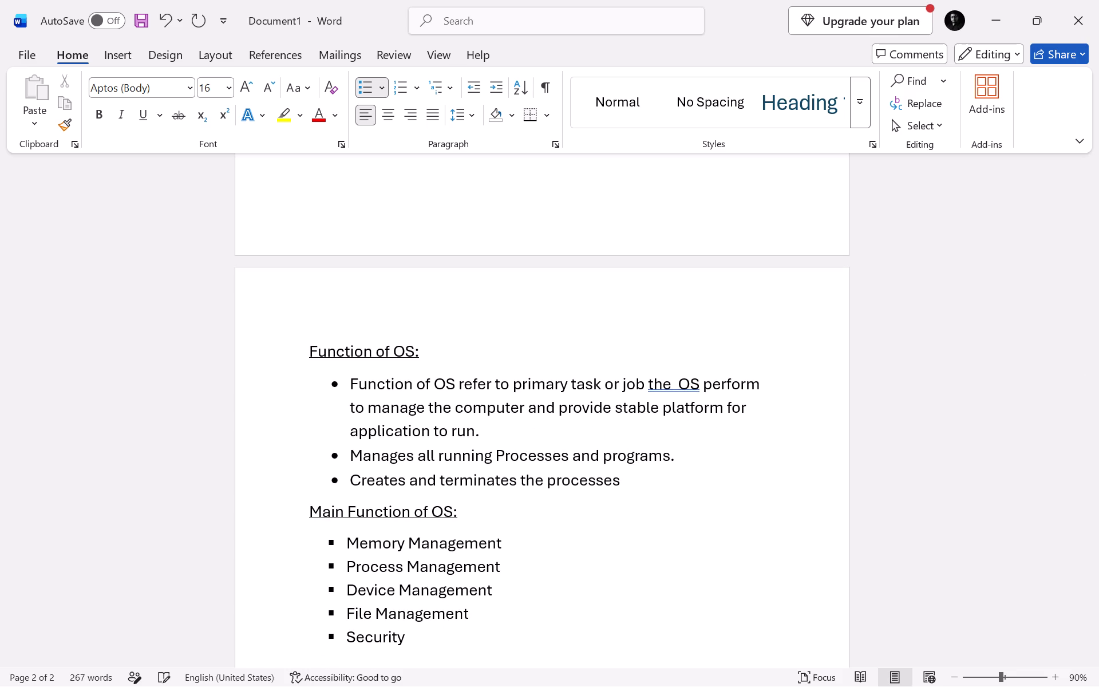
text(and pro)
text(tec)
text(tion)
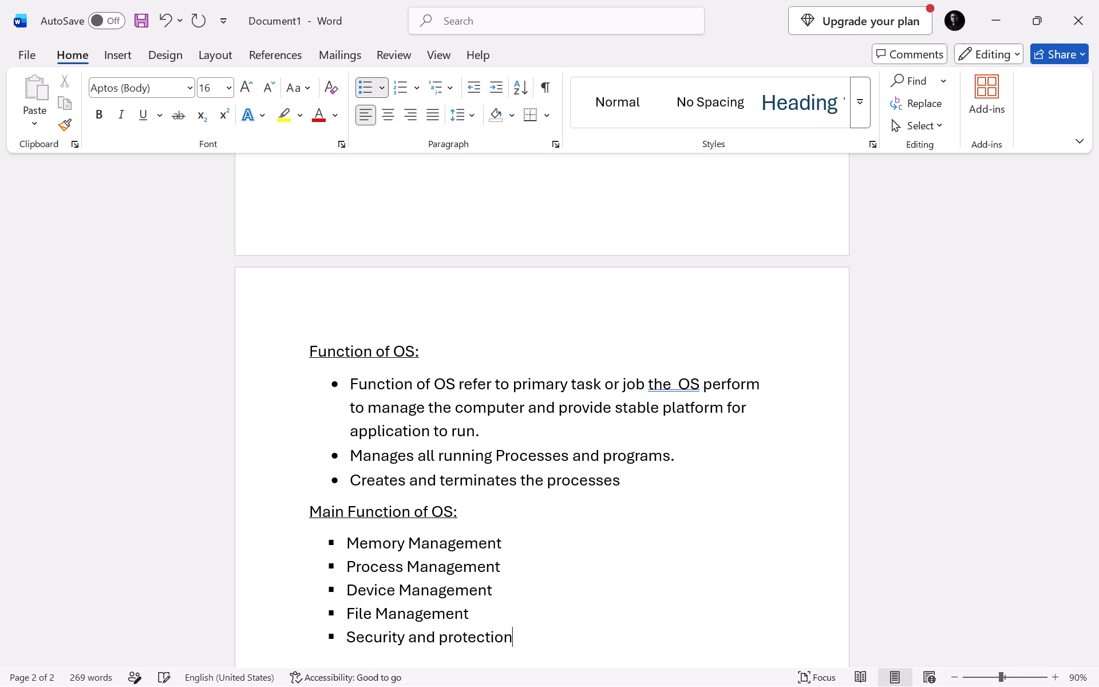
key(Return)
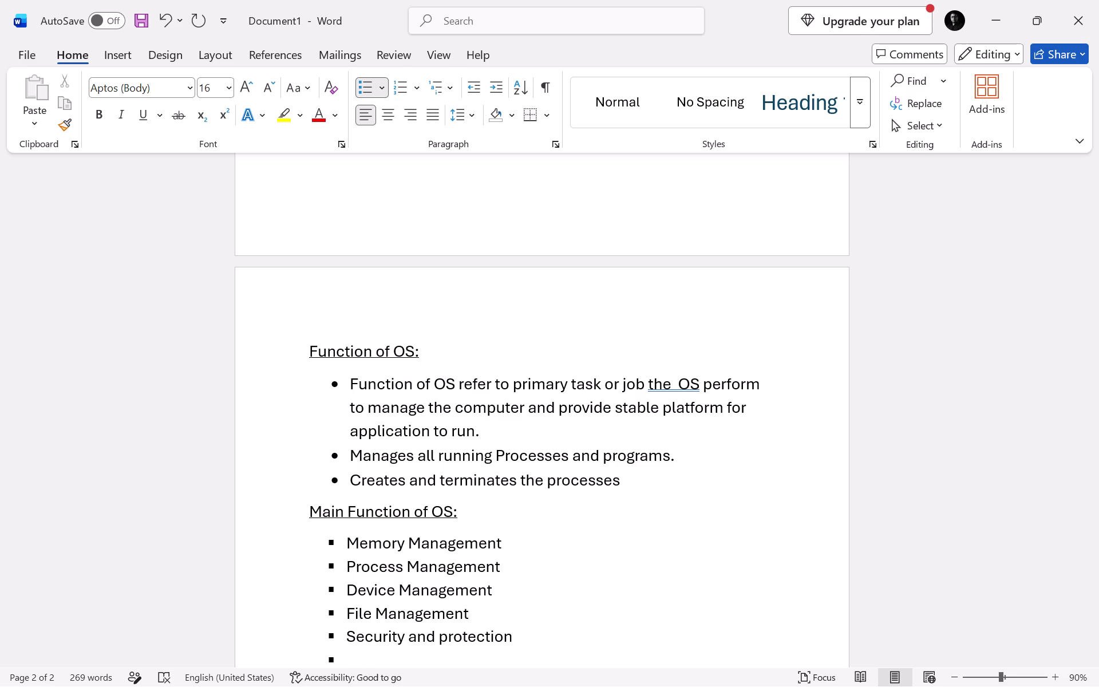
text(Error)
key(space)
text(Detection)
key(Return)
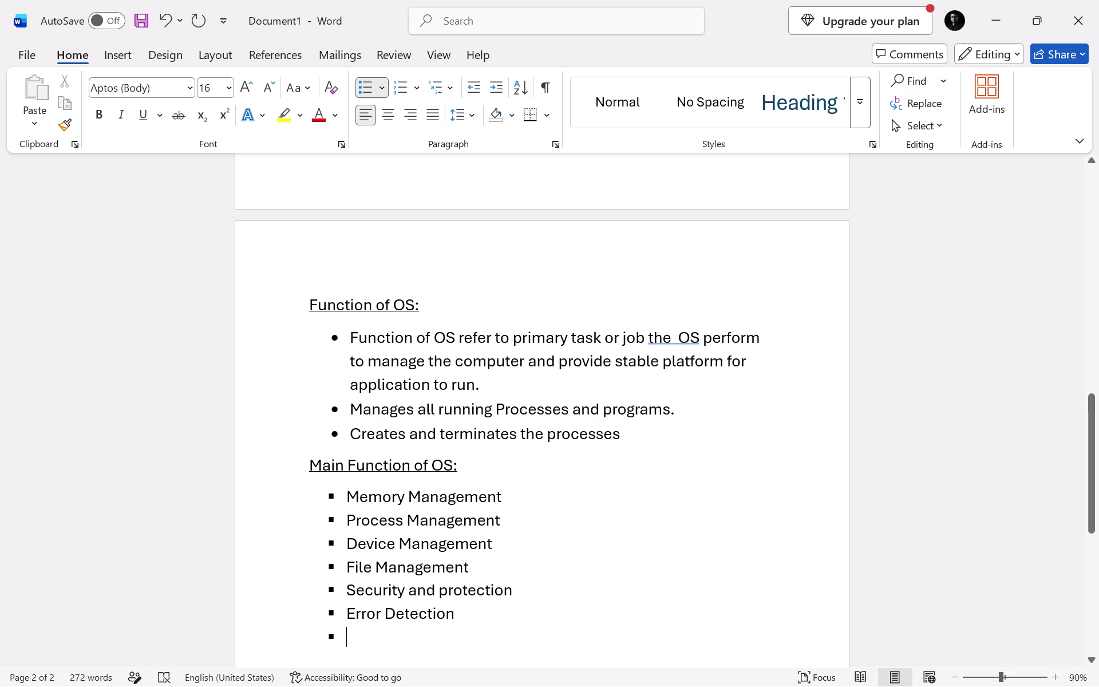
End the square-bulleted list after "Error Detection" and add the underlined heading "Flowchart how to handle the task :" below it.
scroll(586, 448, down, 1)
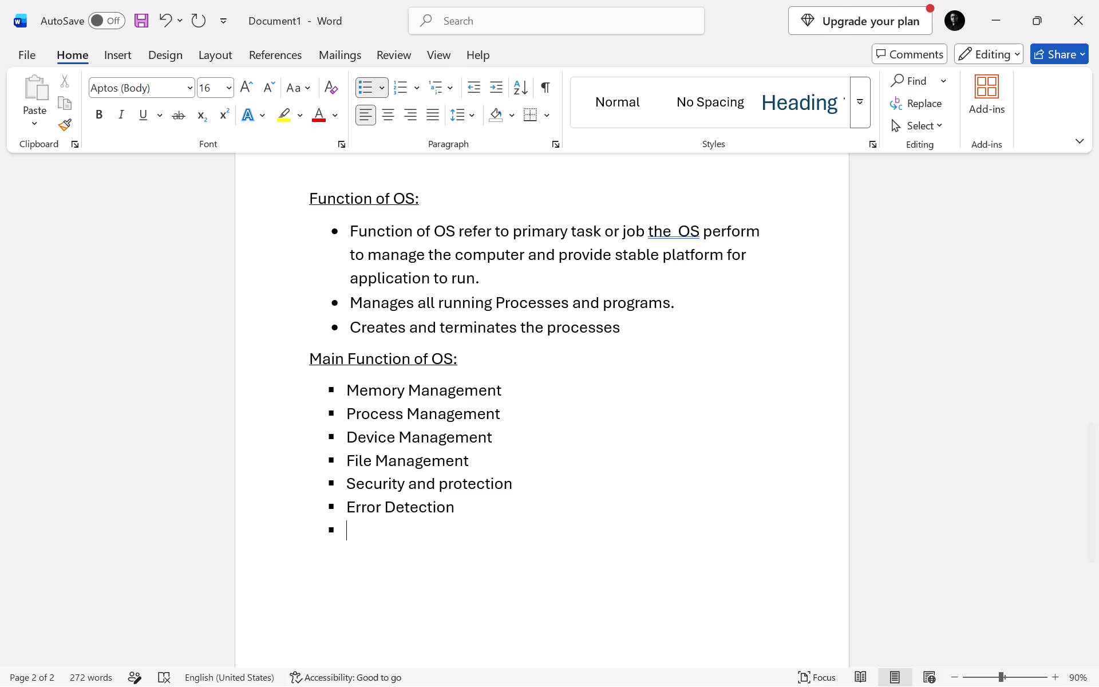
key(BackSpace)
key(BackSpace)
key(BackSpace)
key(BackSpace)
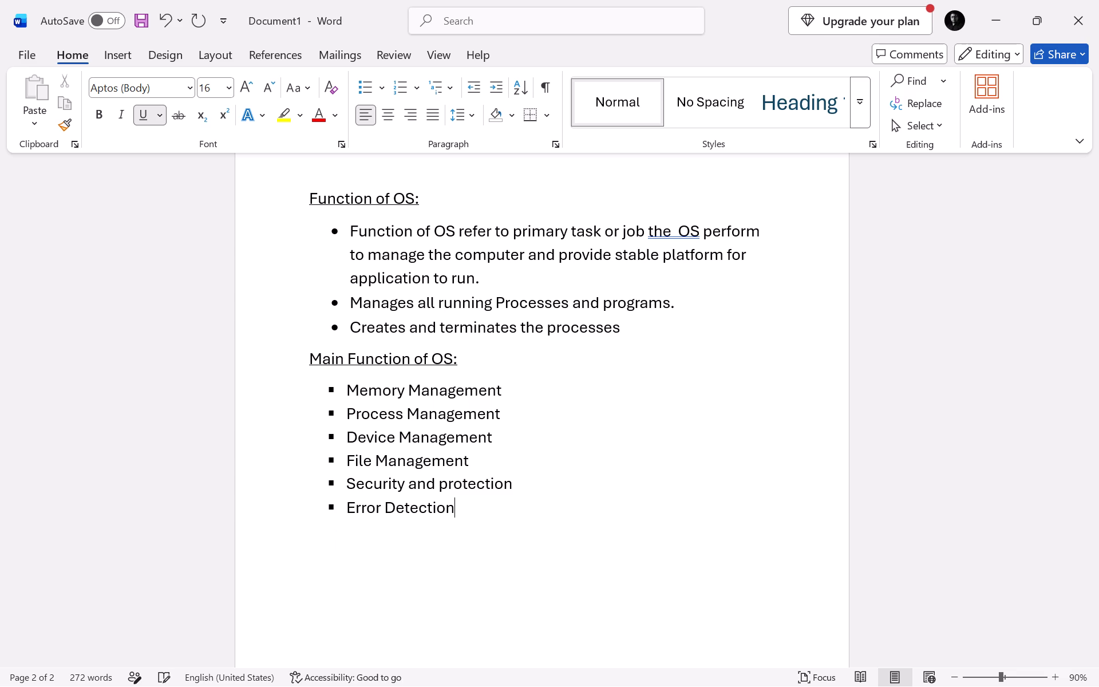
key(Return)
key(BackSpace)
key(BackSpace)
key(BackSpace)
text(Flo)
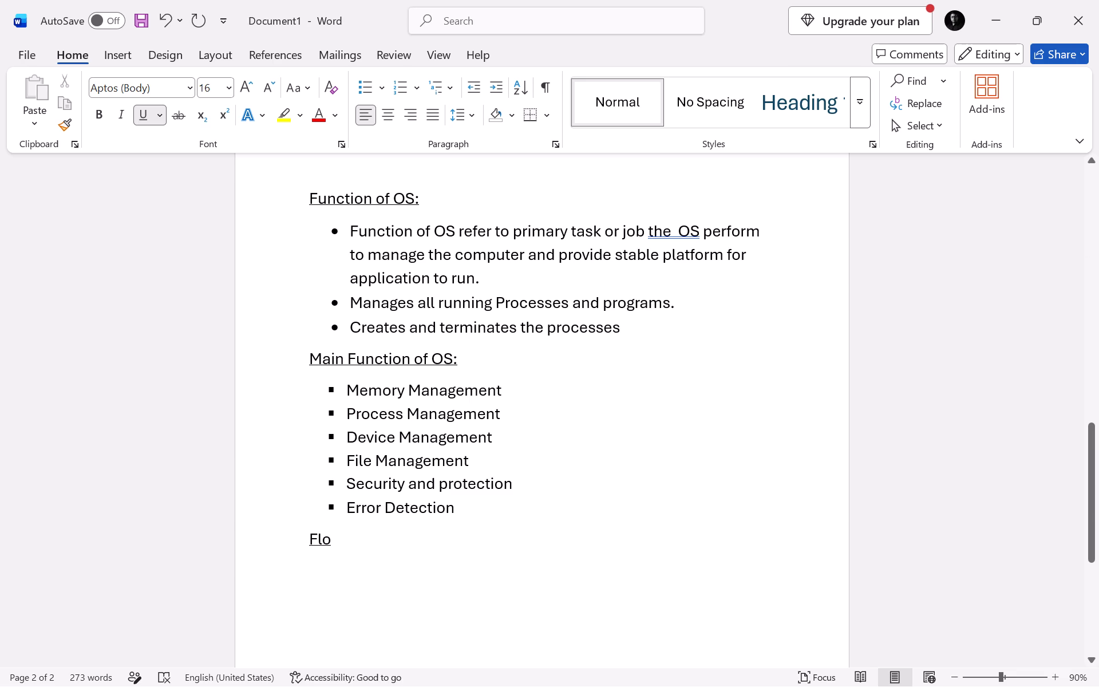
text(wchart how to handle)
key(space)
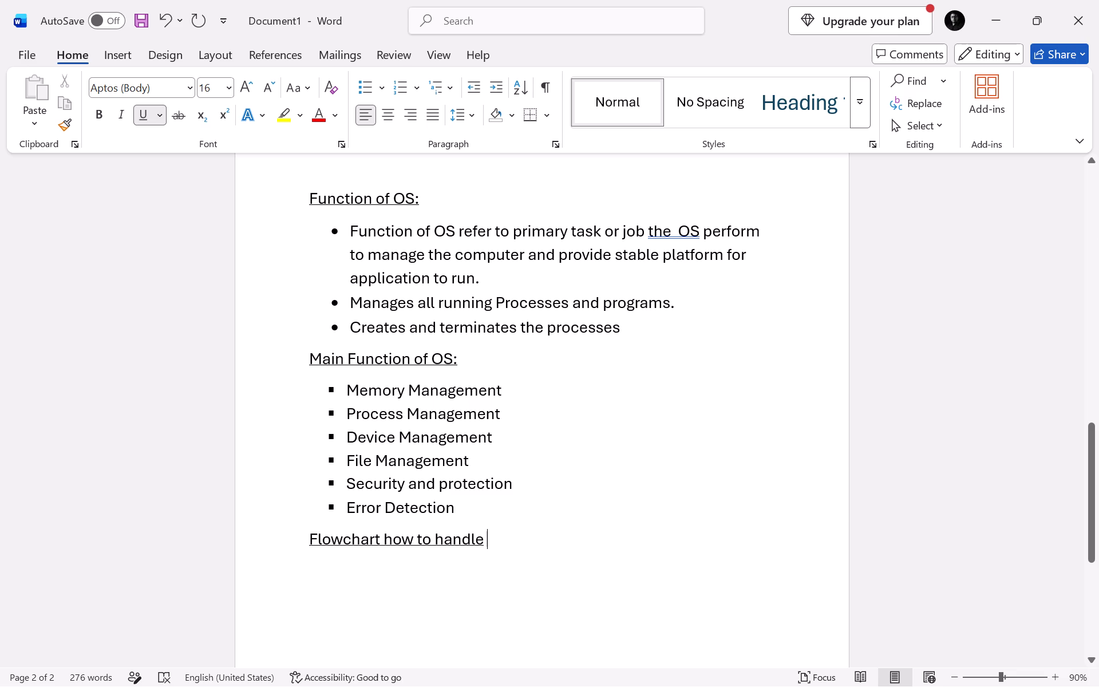
text(the task)
key(space)
key(shift+colon)
key(Return)
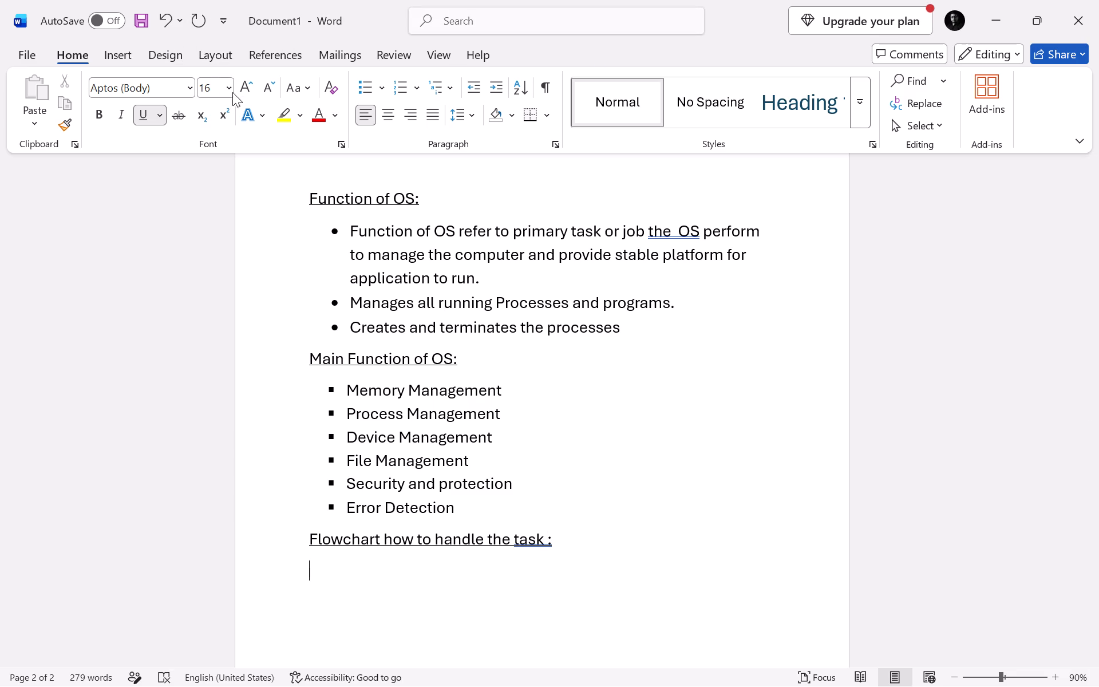
Begin the task flow under the flowchart heading with "User save the file ->", without underlining.
click(144, 113)
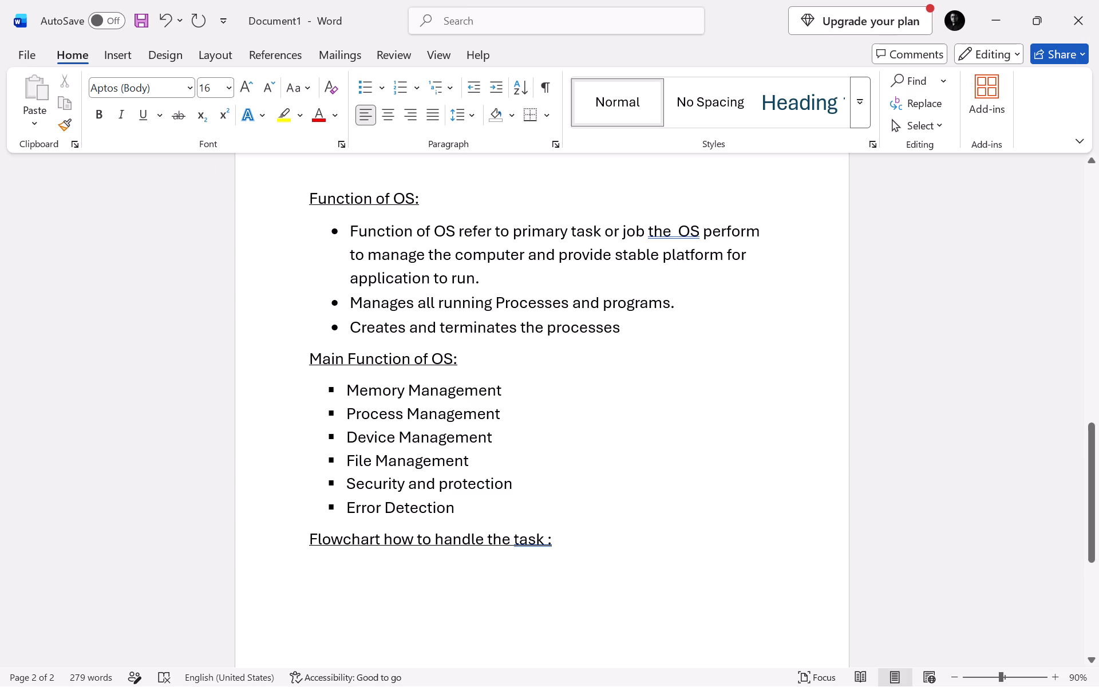
text(user)
key(BackSpace)
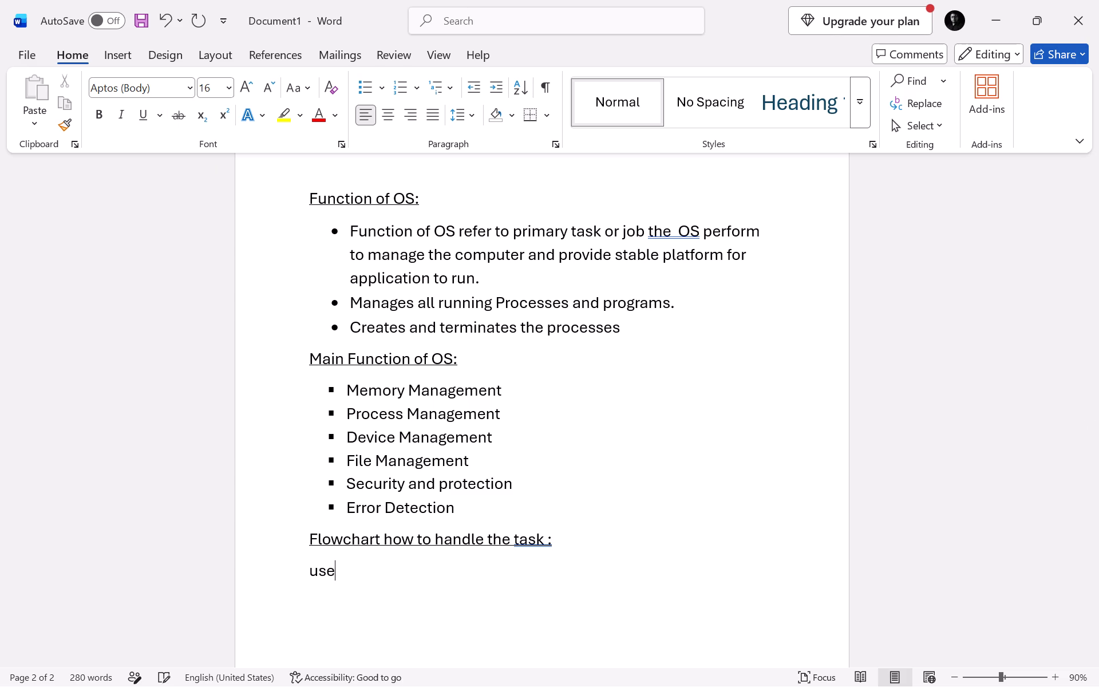
key(BackSpace)
key(BackSpace)
key(BackSpace)
text(User t)
key(BackSpace)
text(save the file ->)
key(space)
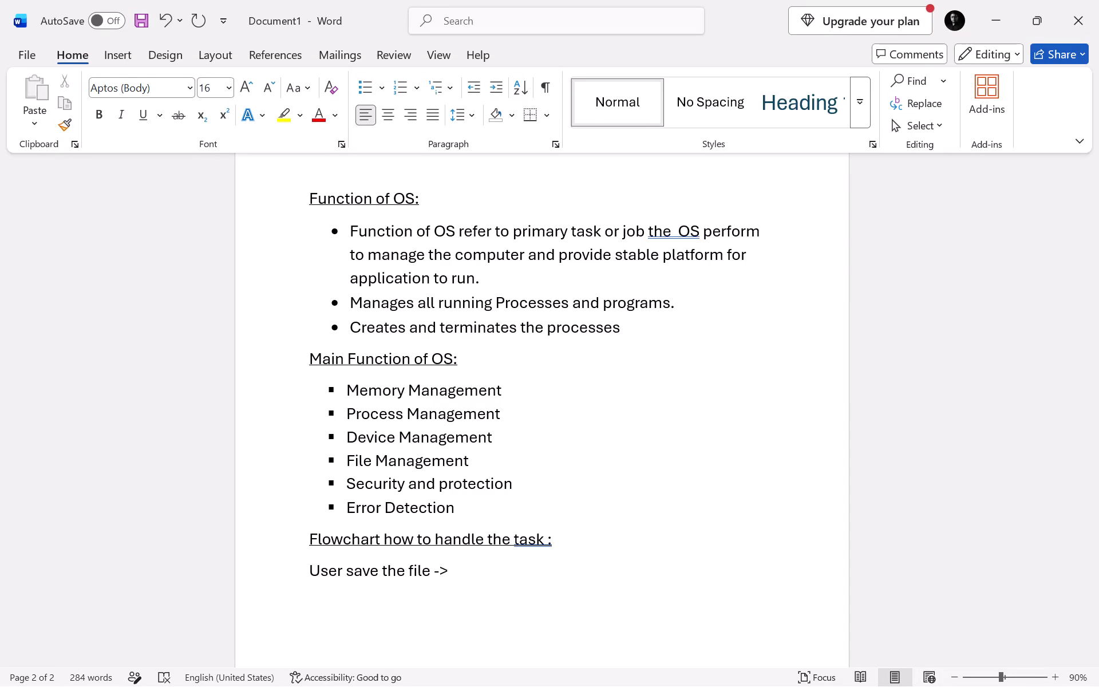
Continue the task flow with "File management module -> memory management ->".
text(File mnagement)
key(space)
text(module ->)
key(space)
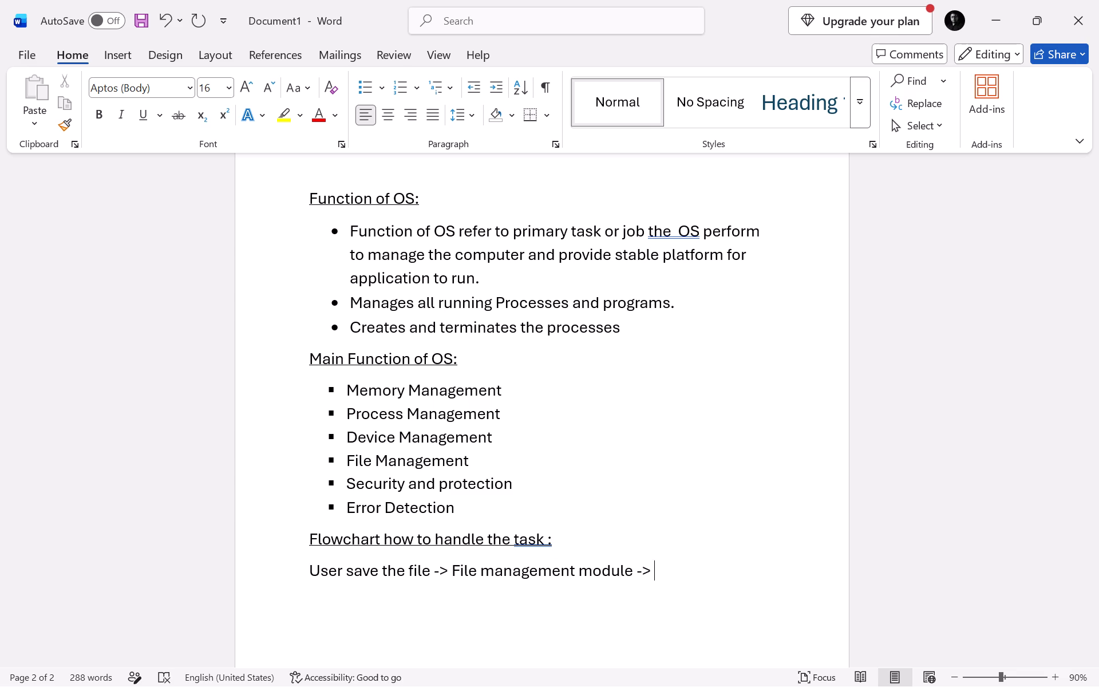
text(memory)
key(space)
text(management)
key(space)
text(-)
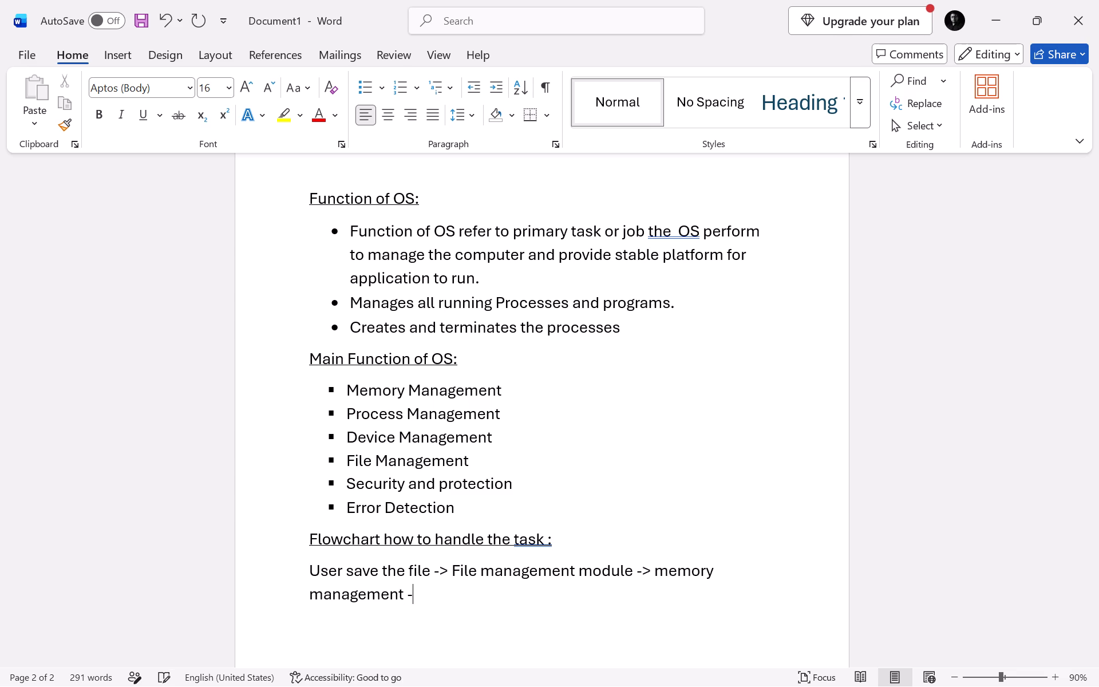
text(>)
key(space)
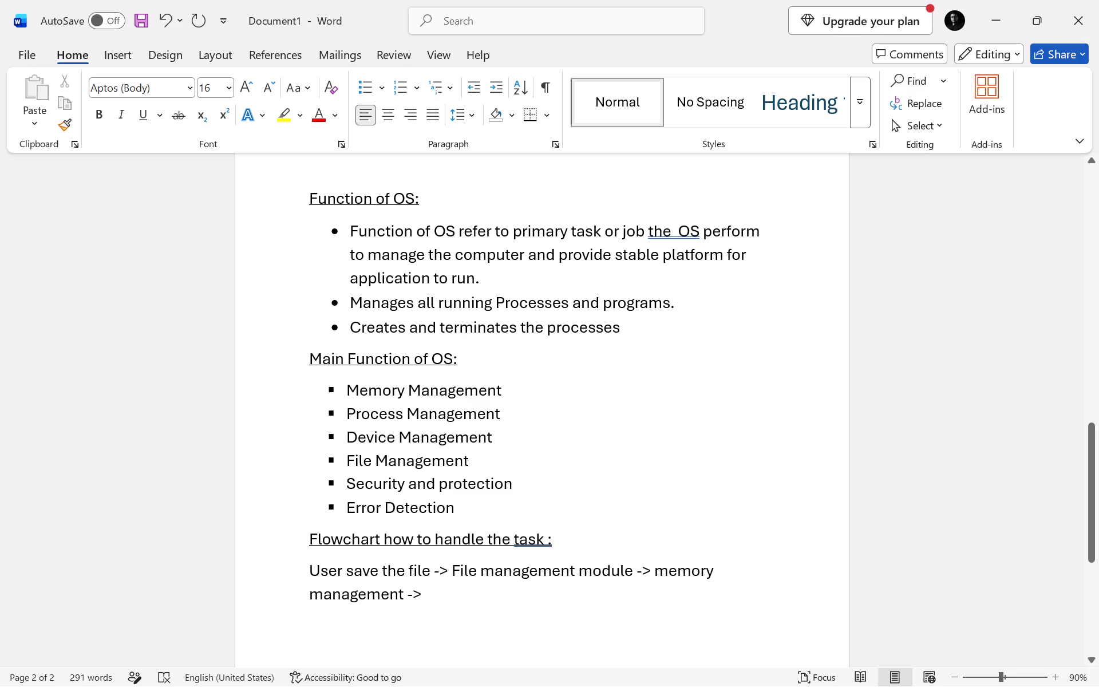
Complete the task flow with "device management -> success/error message" and start a new line below it.
text(device manage)
text(ment)
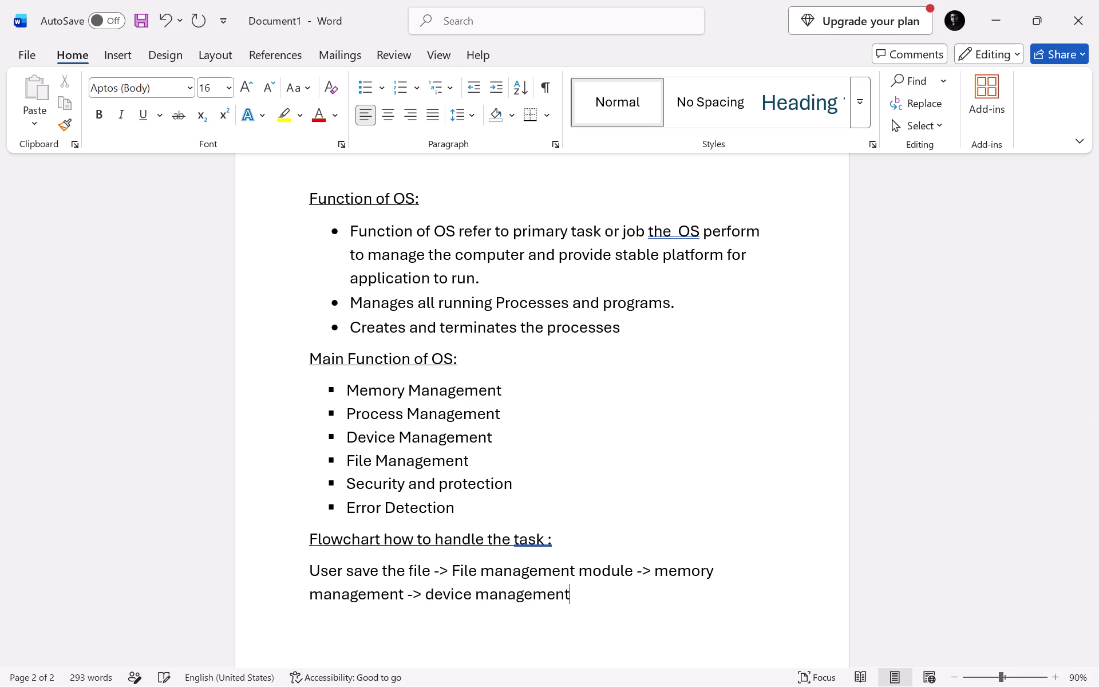
key(space)
text(-)
text(>)
key(space)
text(success/error)
key(space)
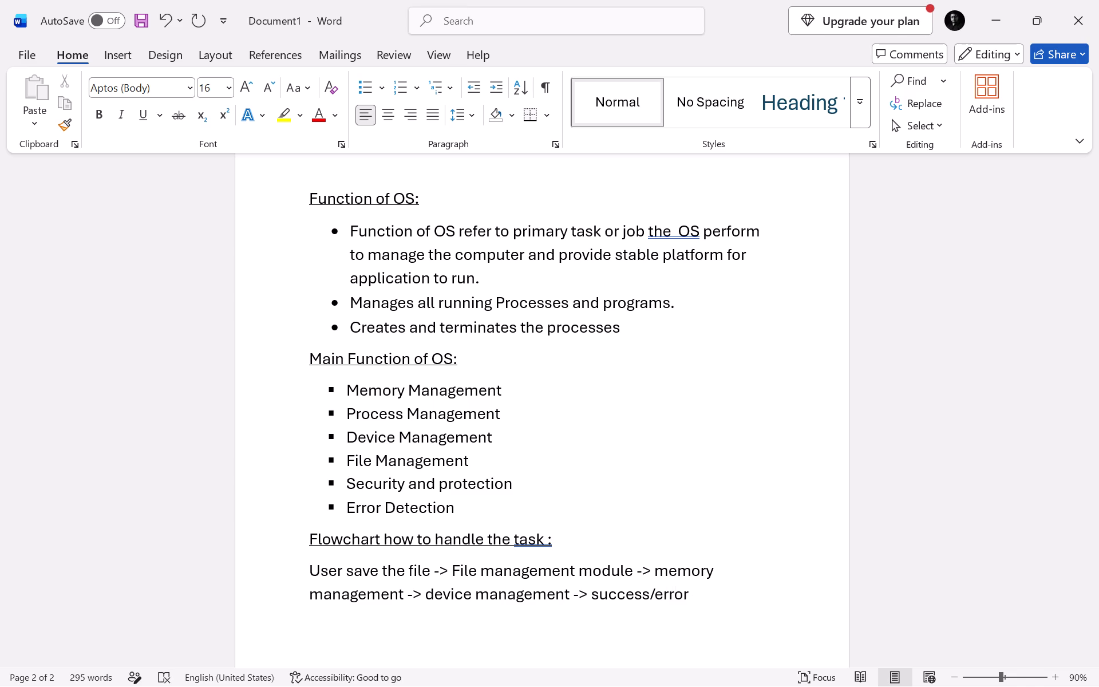
text(message)
key(Return)
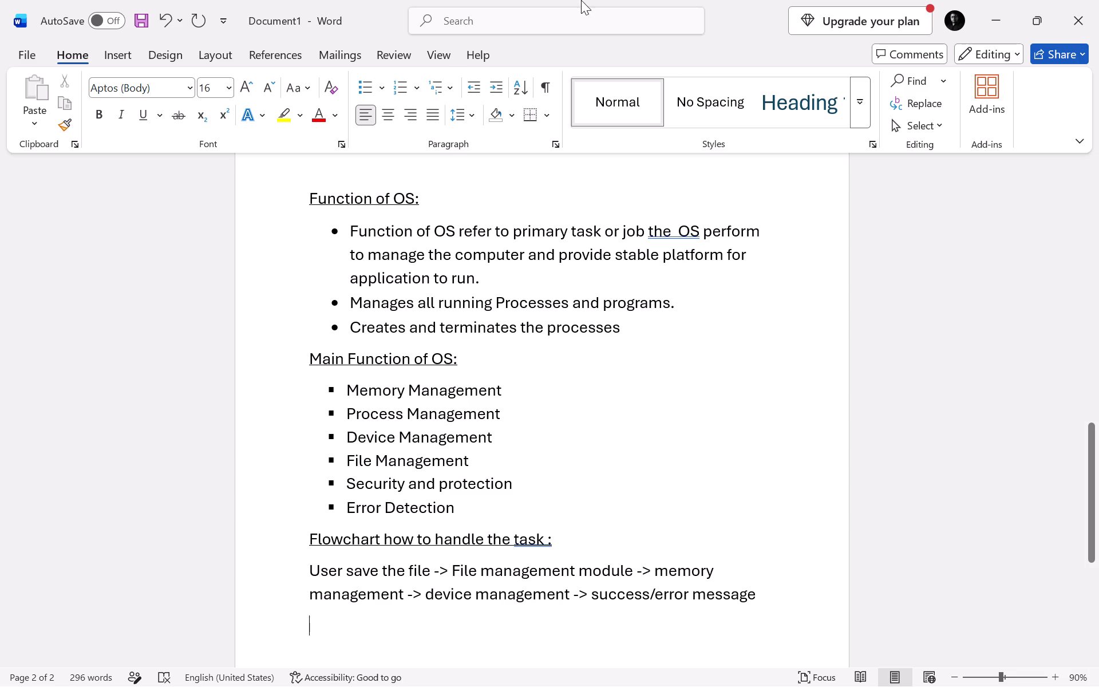
Turn on bold for the new line below the task flow.
click(95, 117)
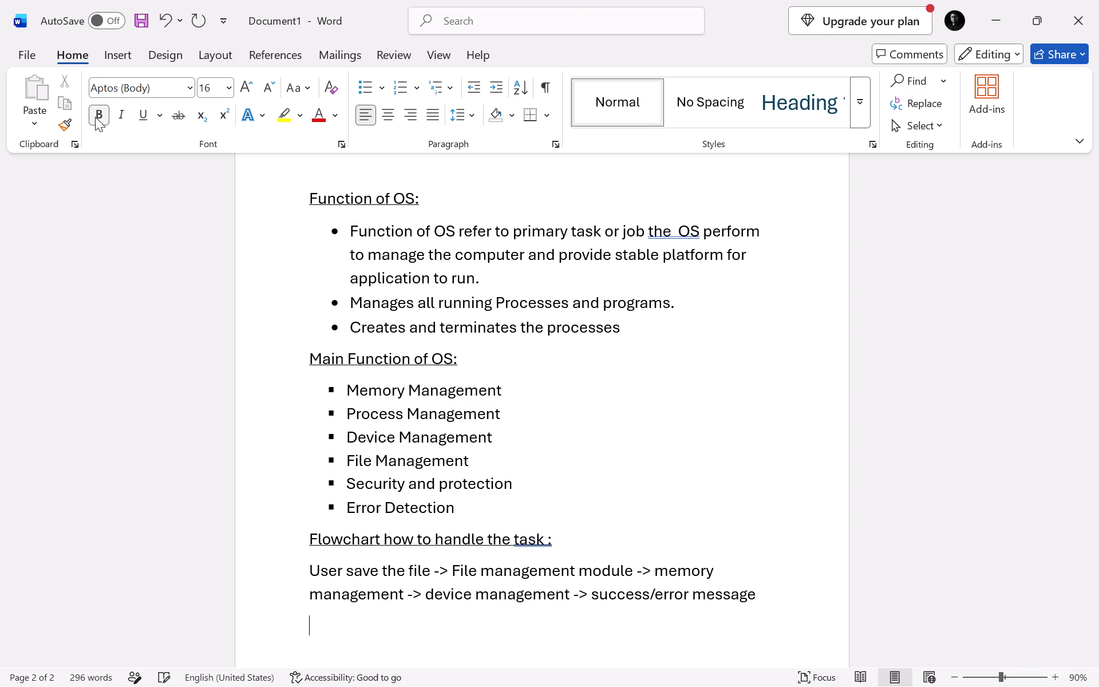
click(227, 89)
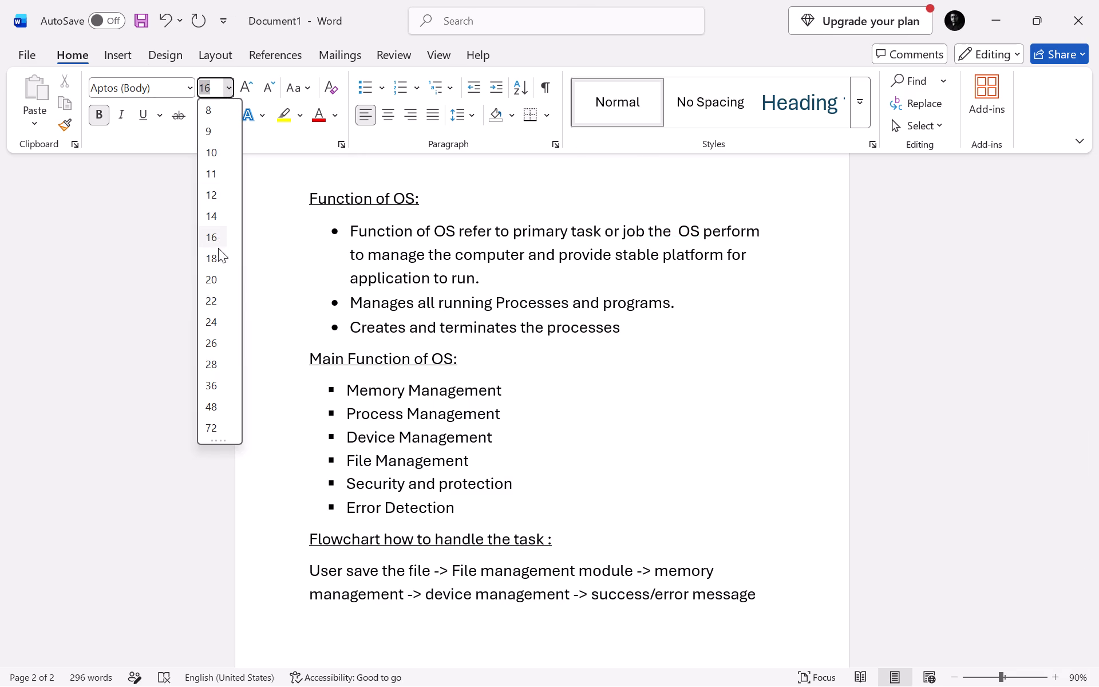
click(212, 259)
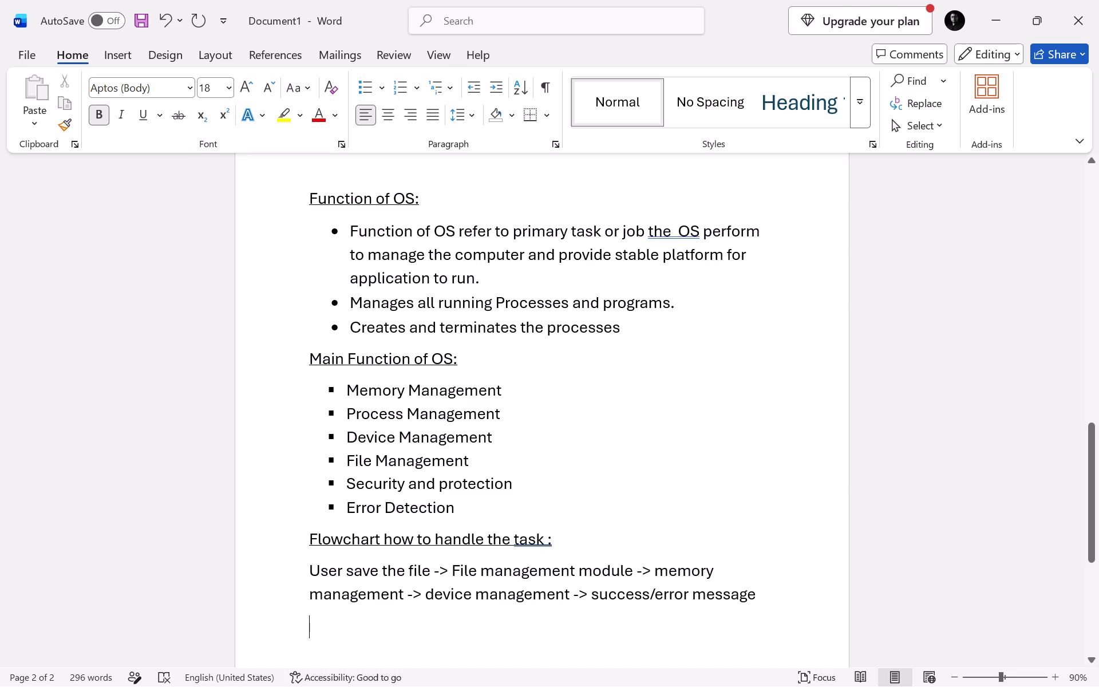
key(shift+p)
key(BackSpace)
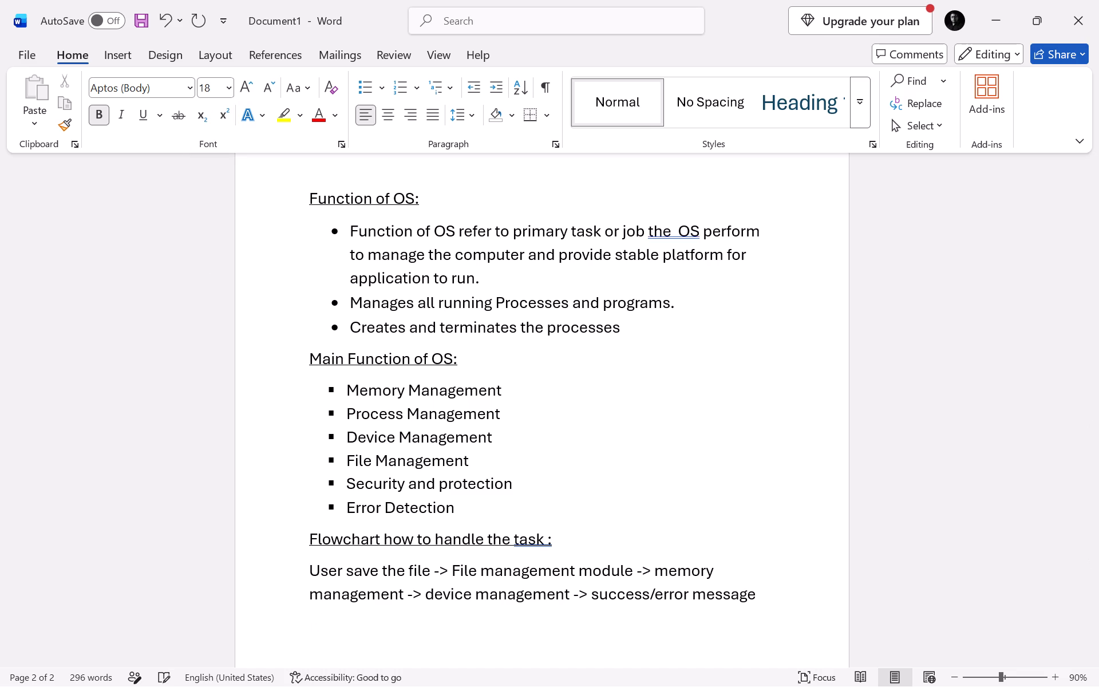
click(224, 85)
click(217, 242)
Write the bold heading "OS as an interface" on the line below the task flow.
key(shift+o)
key(shift+s)
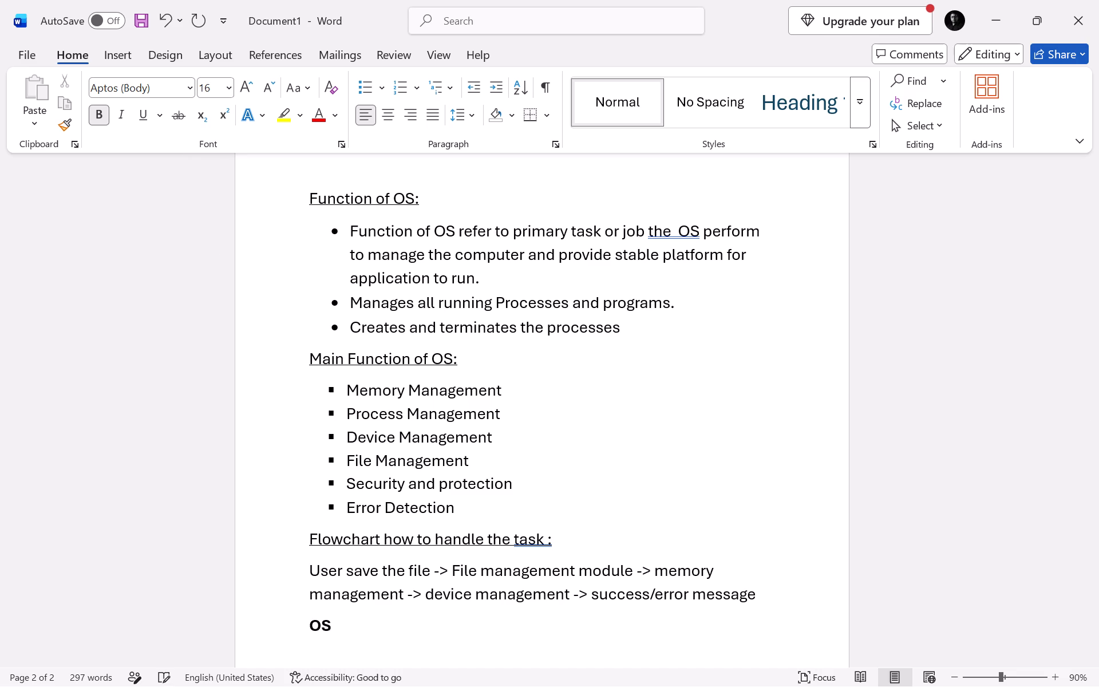
key(BackSpace)
key(BackSpace)
text(OS)
key(space)
text(as an interface)
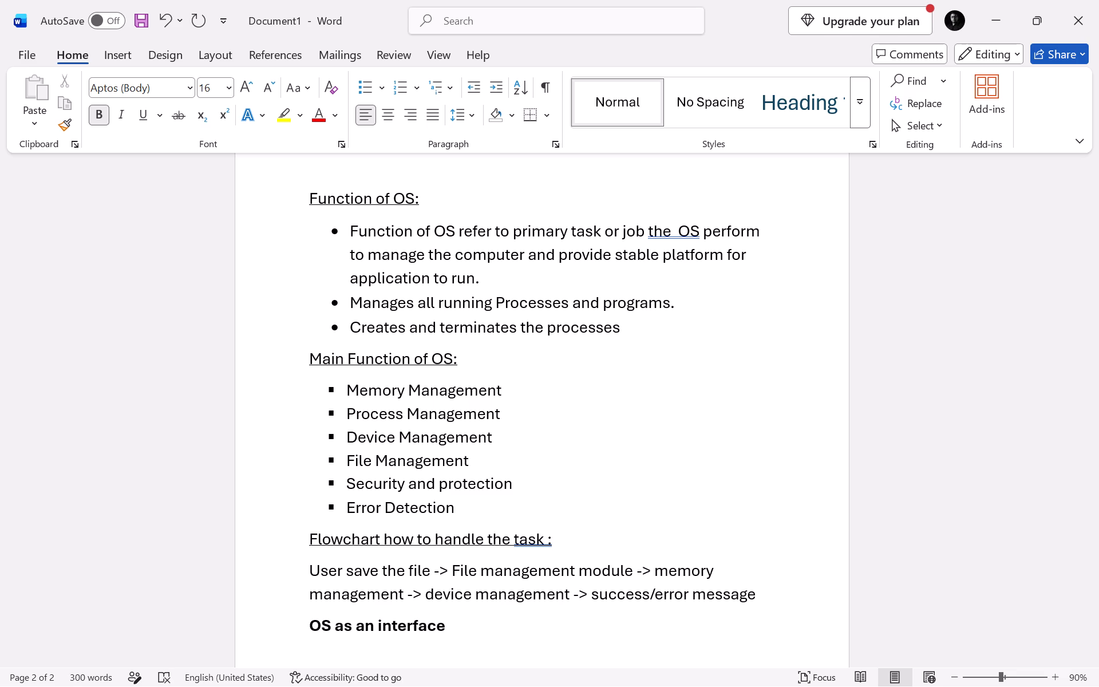
Capitalise the first letter of "interface" in the new heading so it reads "OS as an Interface".
key(Left)
key(Left)
key(Left)
key(Left)
key(Left)
key(Left)
key(Left)
key(Left)
key(BackSpace)
key(shift+i)
Append "(“The User View”)" to the end of the "OS as an Interface" heading and start a new line.
key(Right)
key(Right)
key(Right)
key(Right)
key(Right)
key(Right)
key(Right)
key(Right)
key(Right)
key(Right)
key(Right)
key(space)
key(shift+parenleft)
text("The User View)
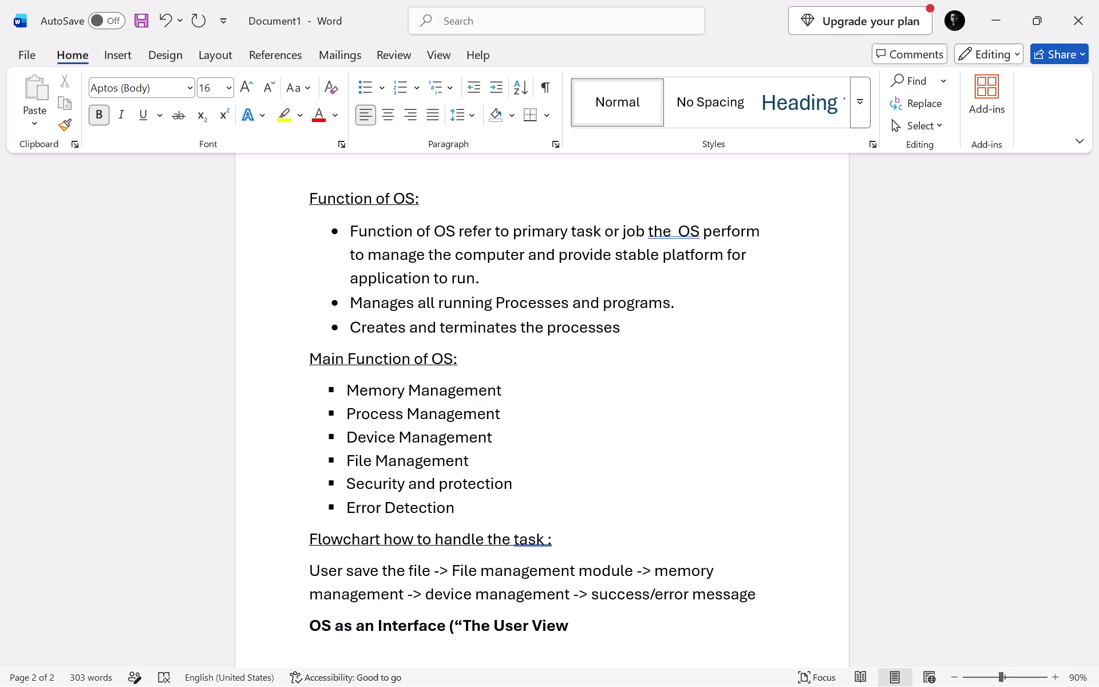
text("))
key(Return)
Turn off bold and begin the line under the "OS as an Interface" heading with "OS acts as a bridge".
click(98, 119)
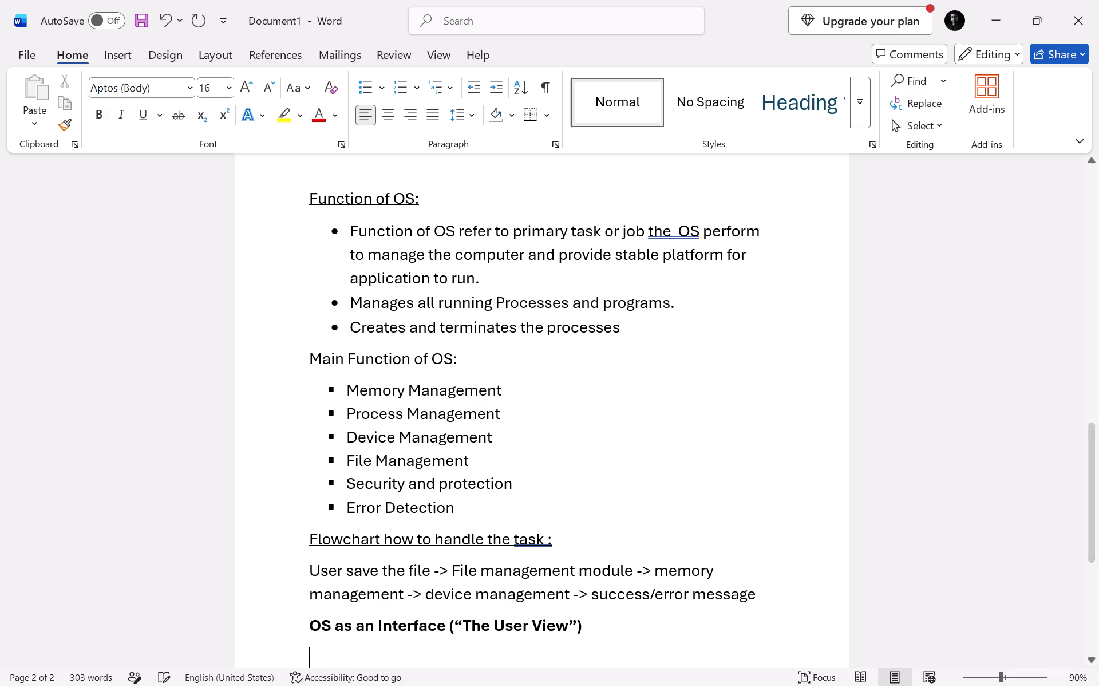
scroll(613, 266, down, 1)
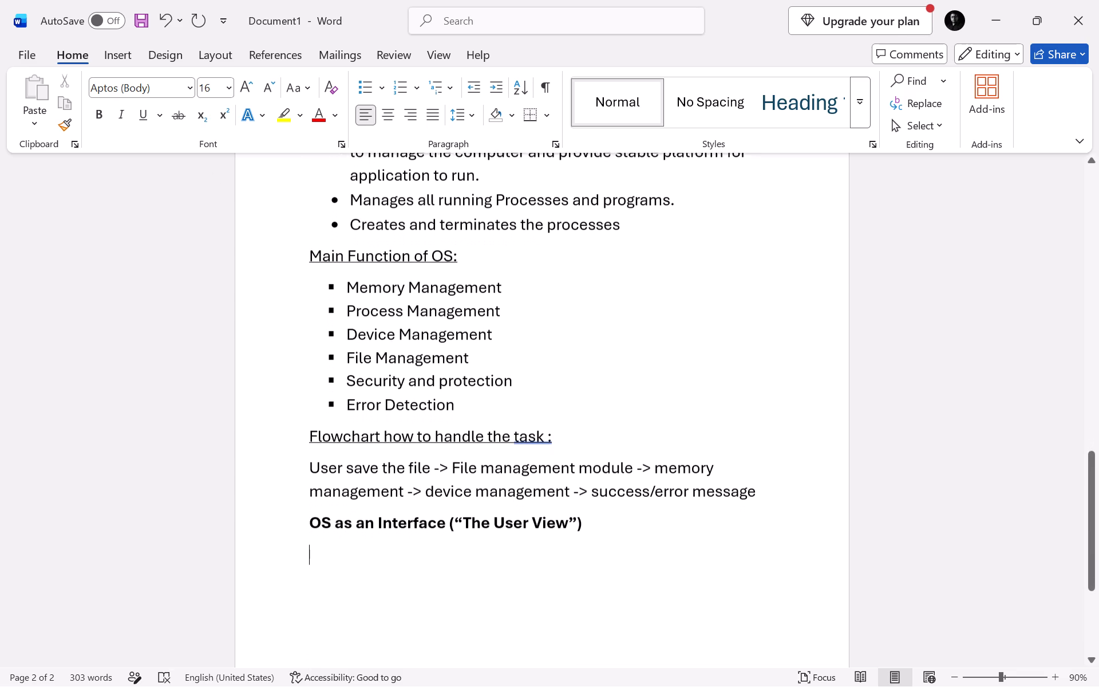
scroll(613, 266, down, 1)
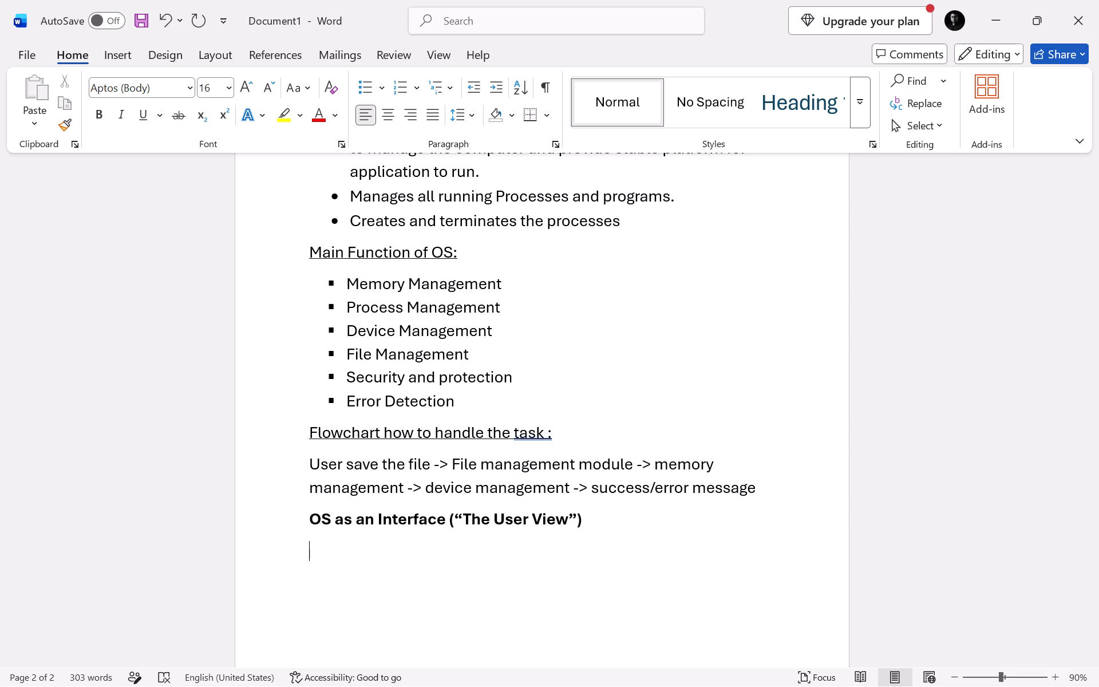
text(OS acct)
key(BackSpace)
key(BackSpace)
text(ts as abr)
key(BackSpace)
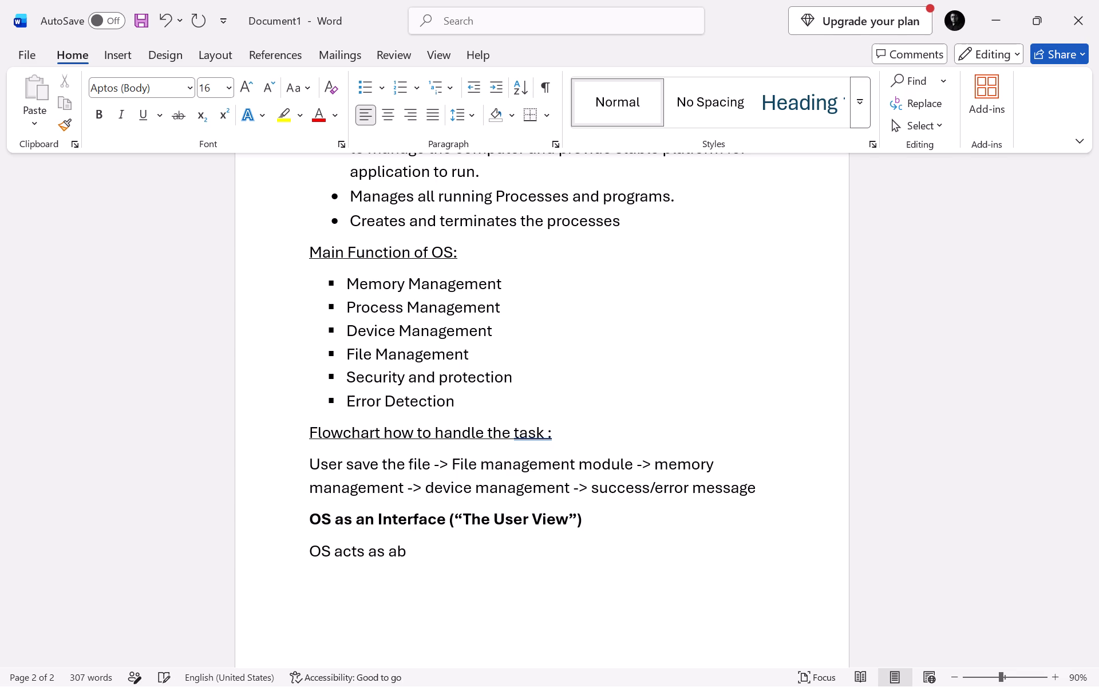
key(BackSpace)
key(space)
text(bridge)
key(space)
Continue the sentence with "or intermediatory between the user and the complex hardware".
text(or intermediatory)
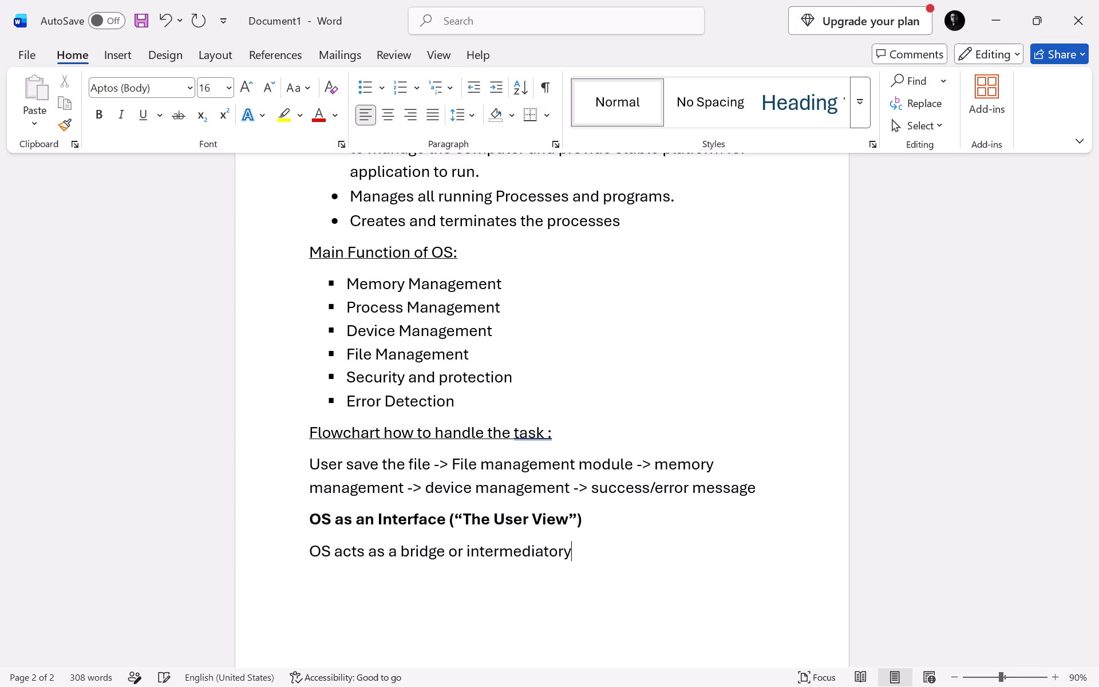
key(space)
text(between the user)
key(space)
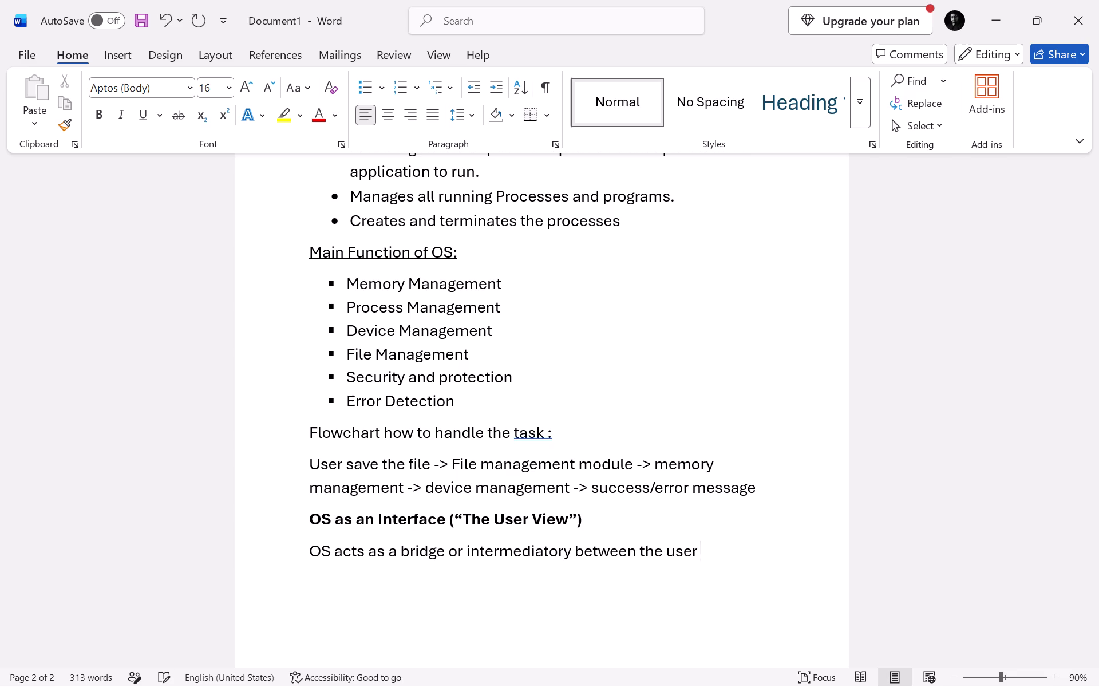
text(and the complex hardware)
key(space)
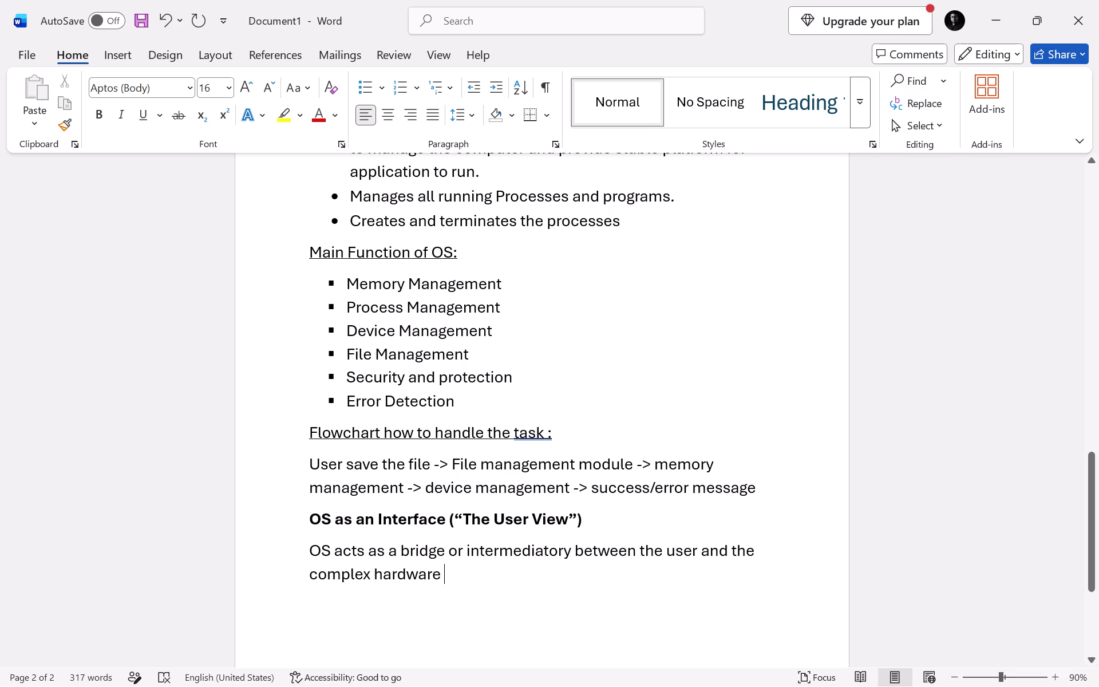
Change the unit number in the document title so it reads "OPERATING SYSTEM (UNIT 1)".
scroll(393, 482, up, 3)
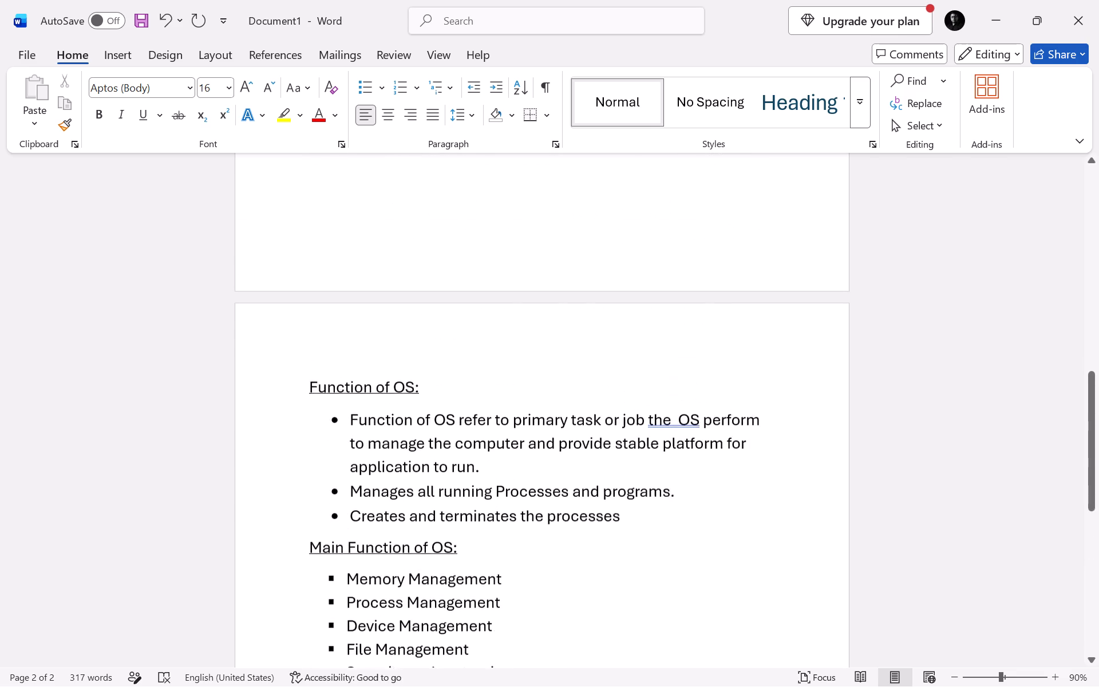
scroll(393, 482, up, 3)
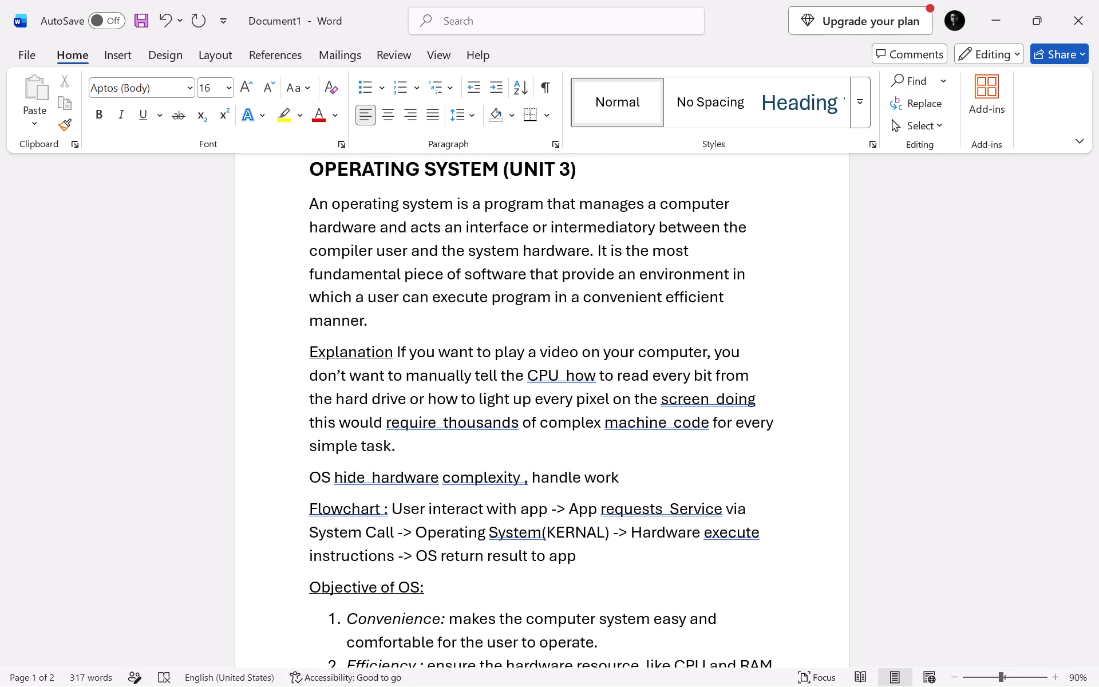
scroll(393, 482, up, 1)
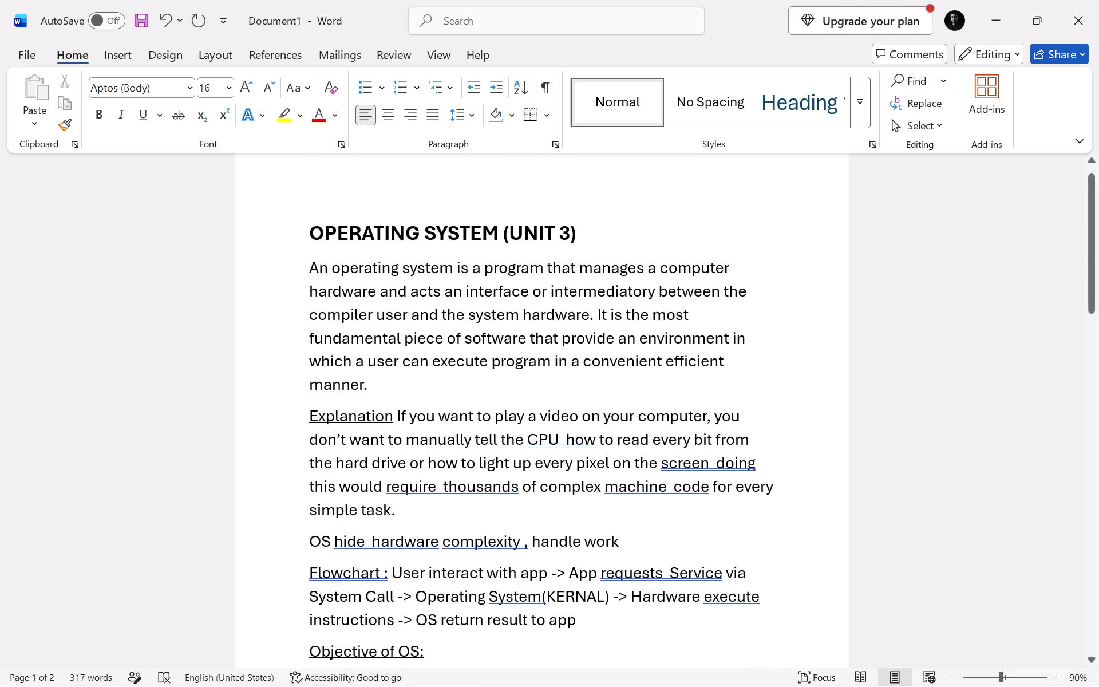
click(566, 228)
key(BackSpace)
key(1)
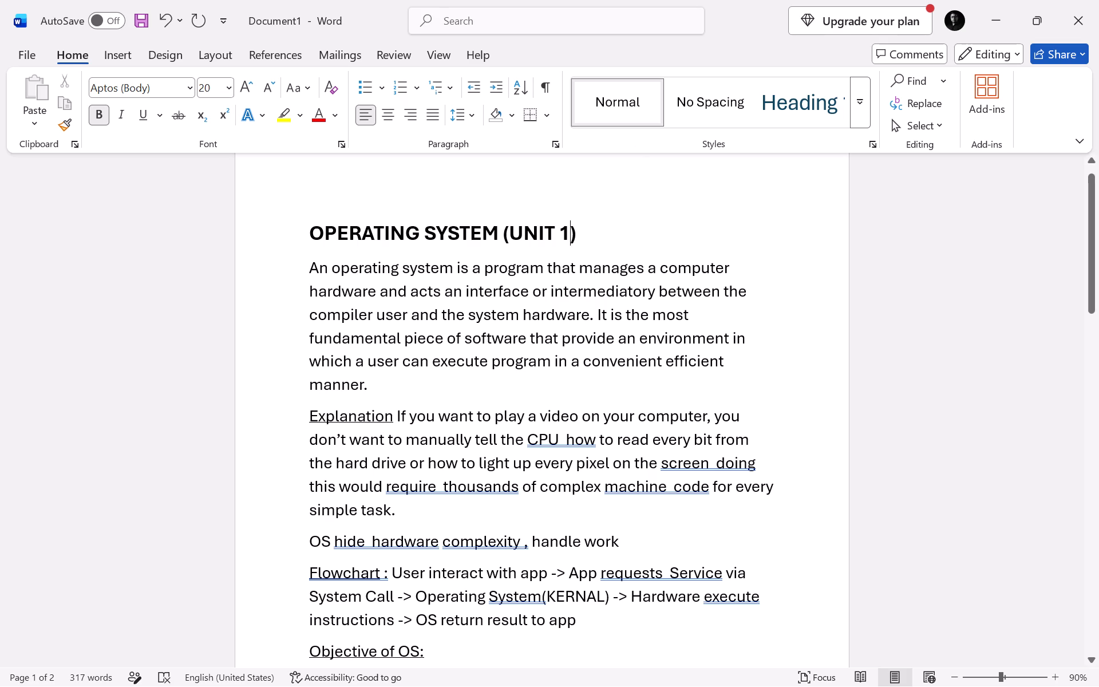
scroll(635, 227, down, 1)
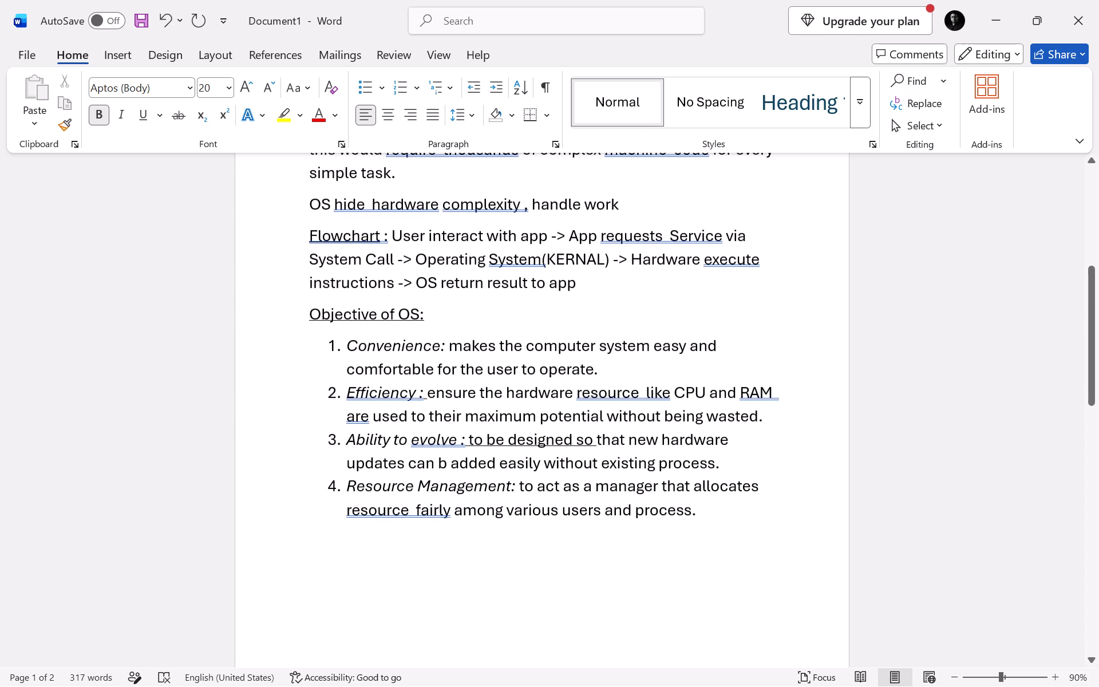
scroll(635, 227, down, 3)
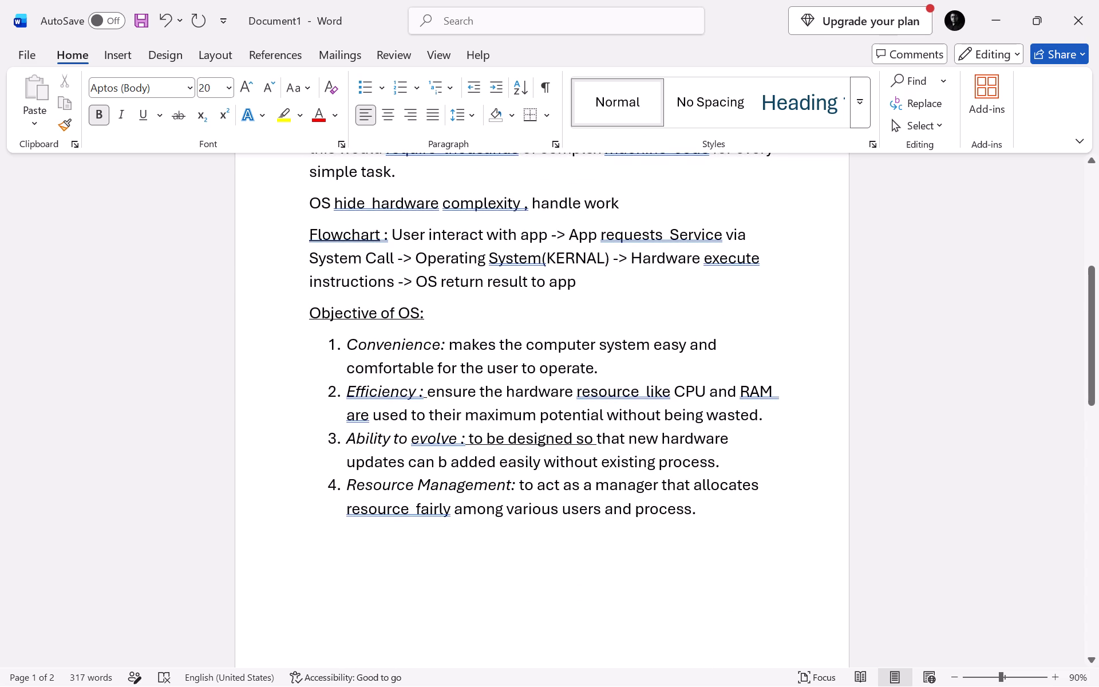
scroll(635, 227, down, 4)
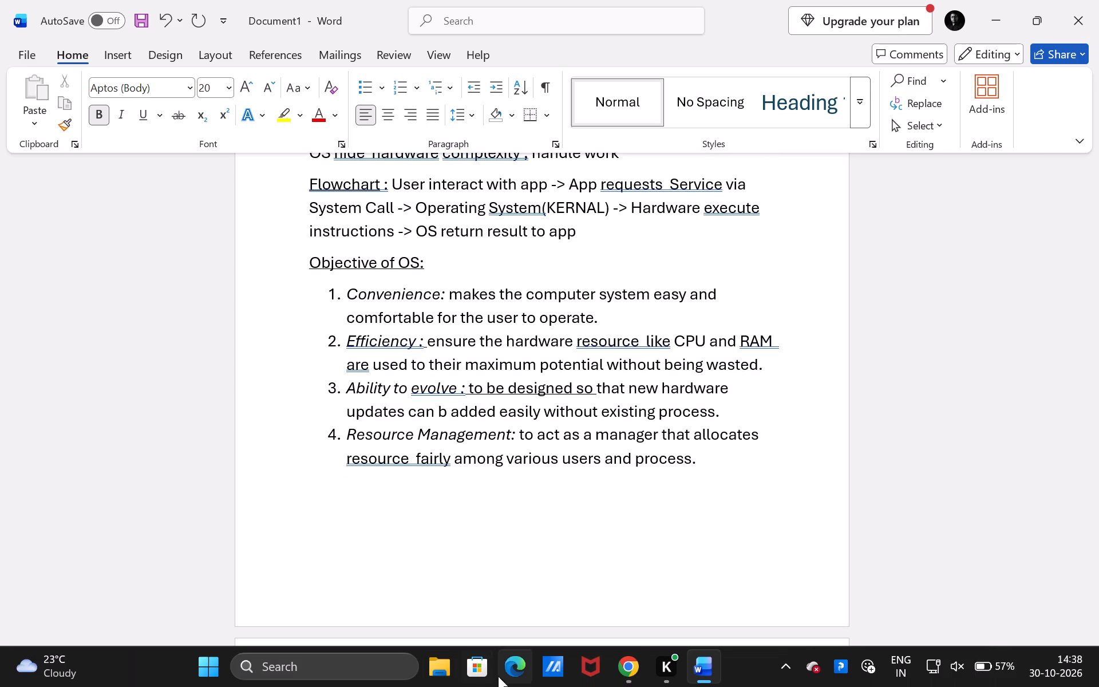
Switch to Chrome, search Google for "cricbuzz" in a new tab and open the Cricbuzz site.
click(622, 666)
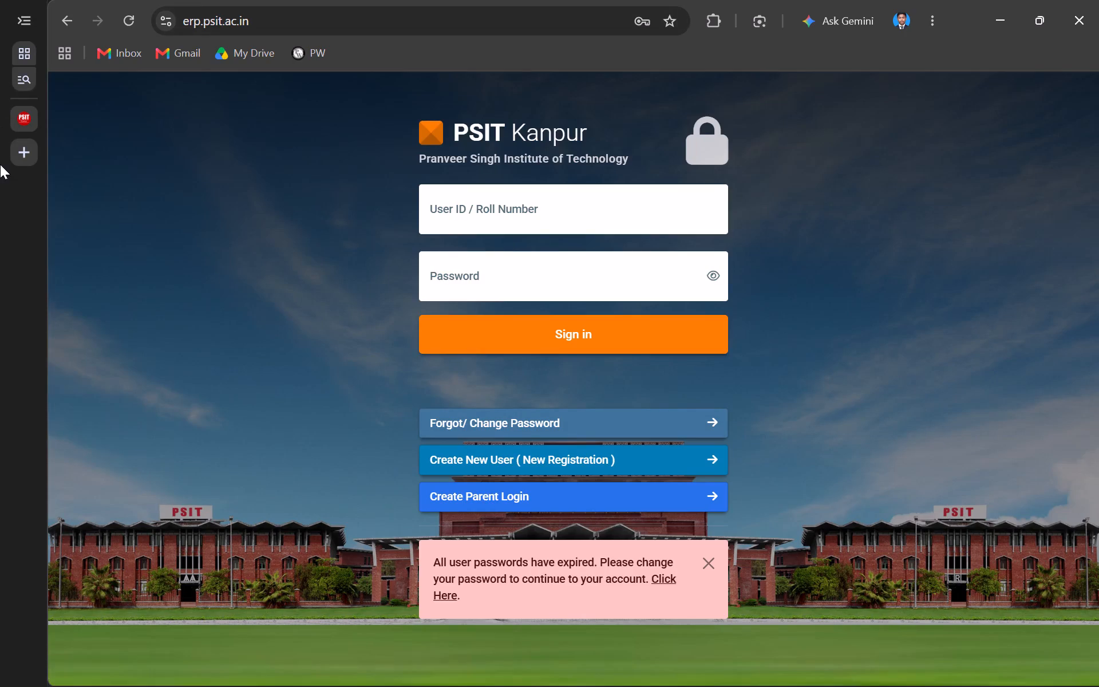
click(46, 154)
text(cr)
key(Return)
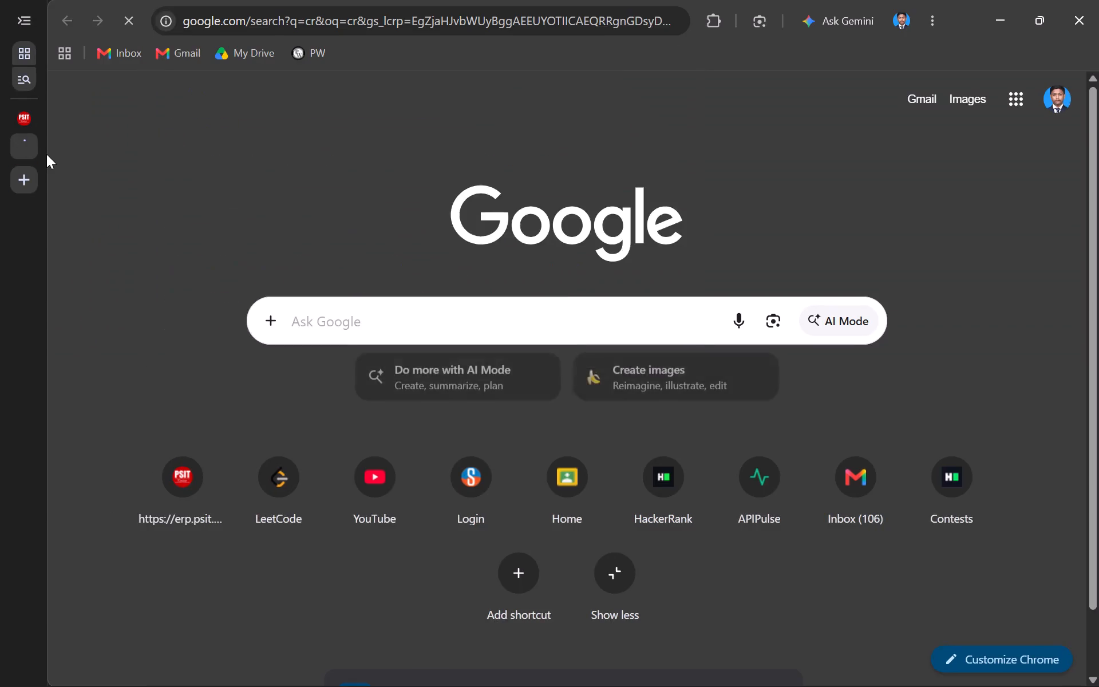
click(381, 106)
text(icb)
text(uzz)
key(Return)
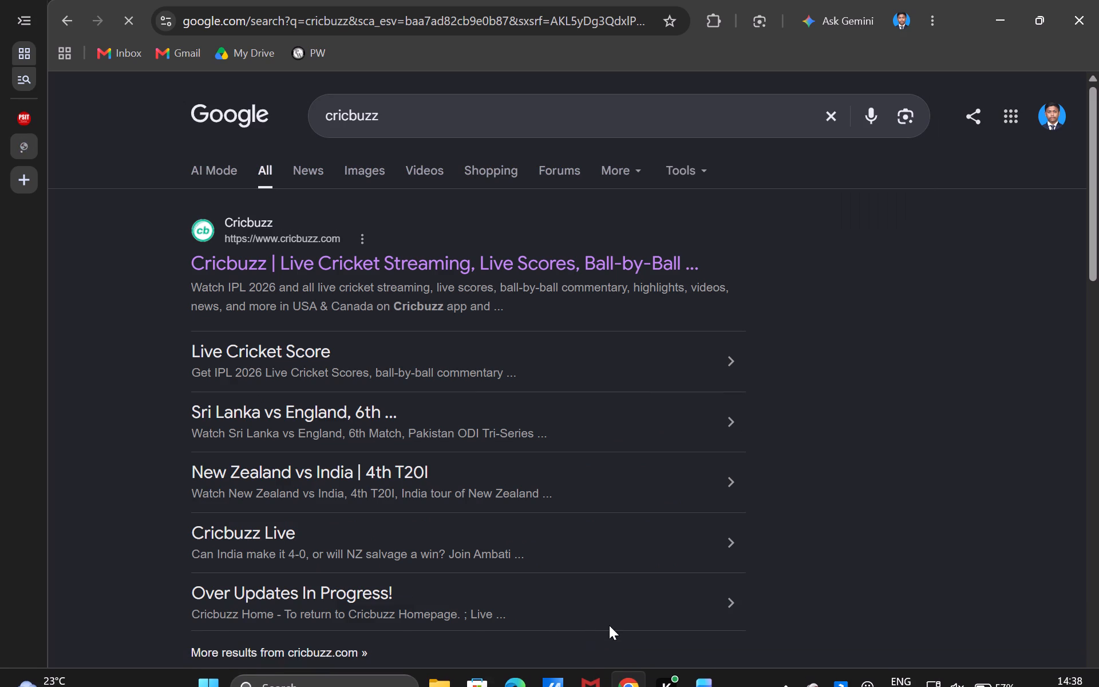
click(385, 261)
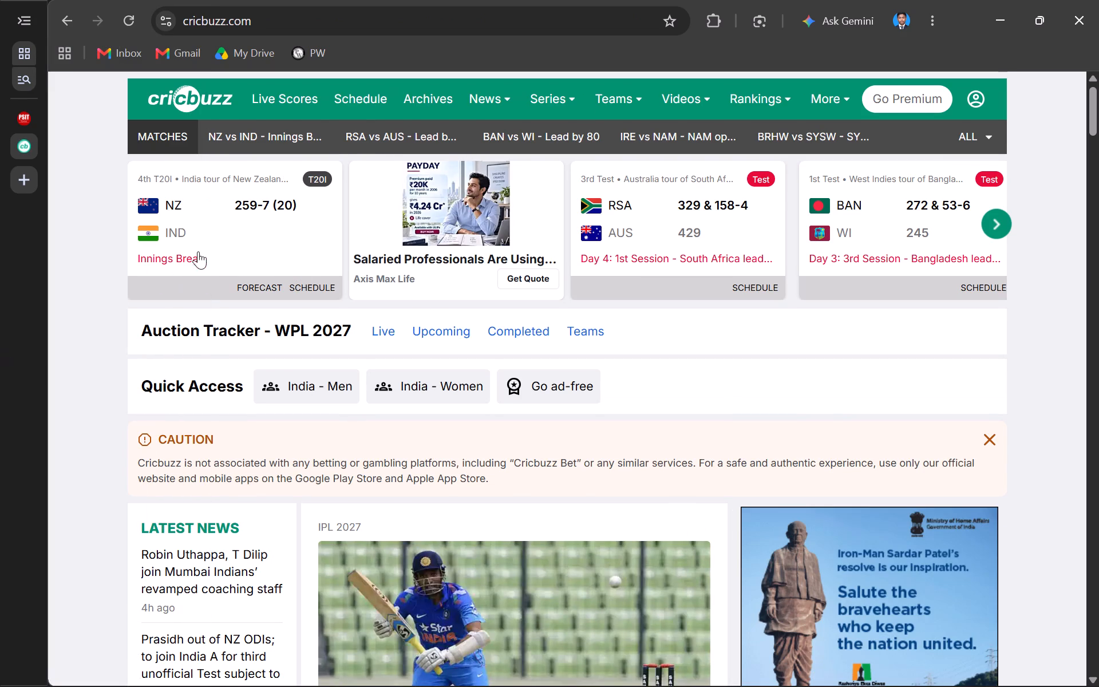
Examine the scorecard of the New Zealand vs India 4th T20I, including batting and bowling figures, and return to Word.
click(181, 235)
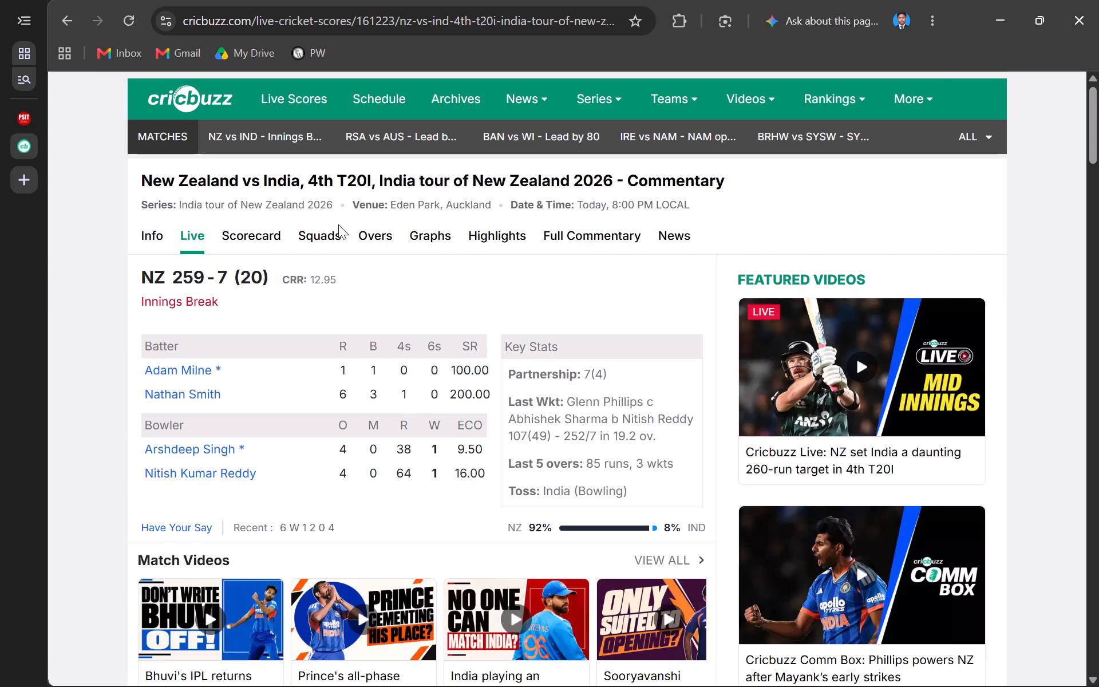
click(259, 230)
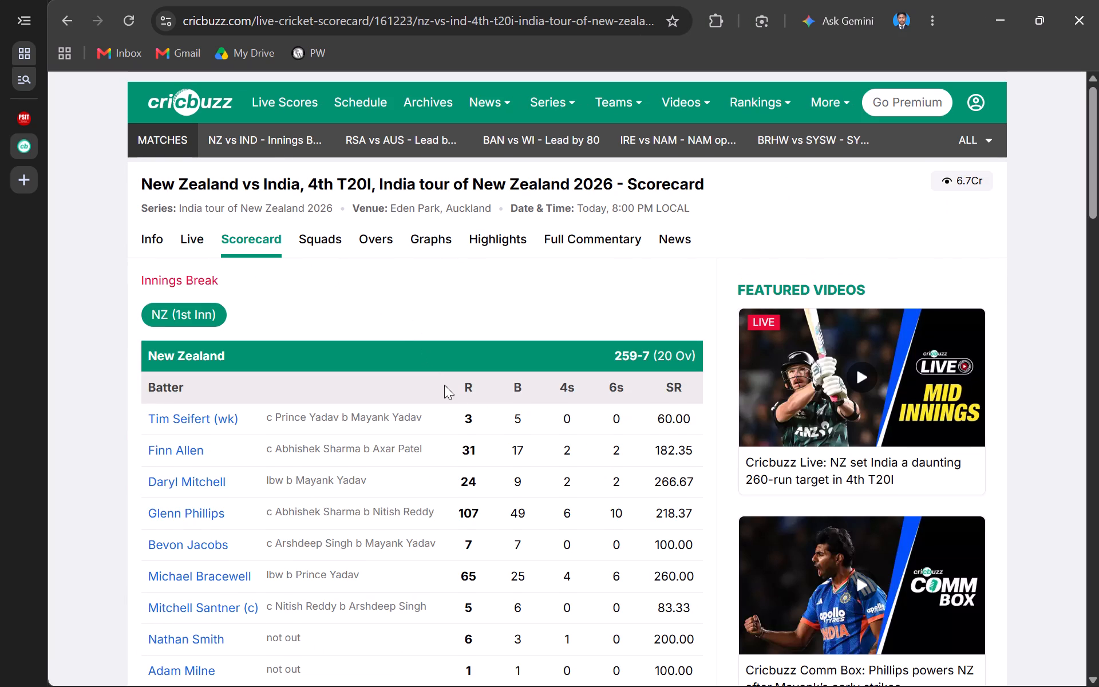
scroll(499, 463, down, 1)
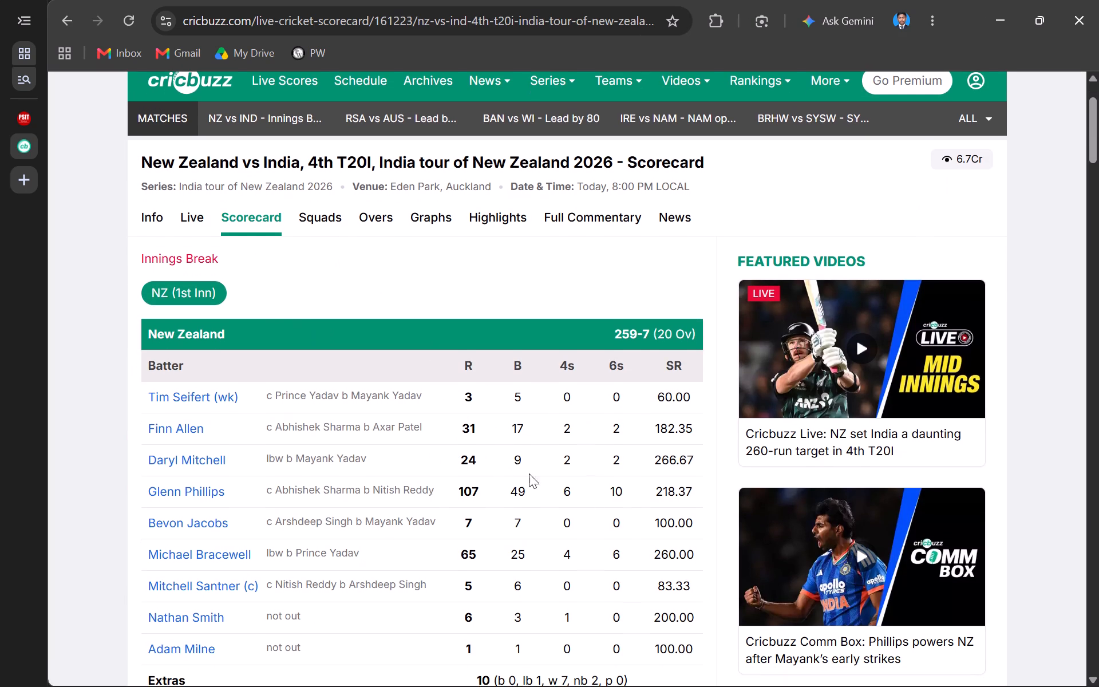
scroll(594, 514, down, 1)
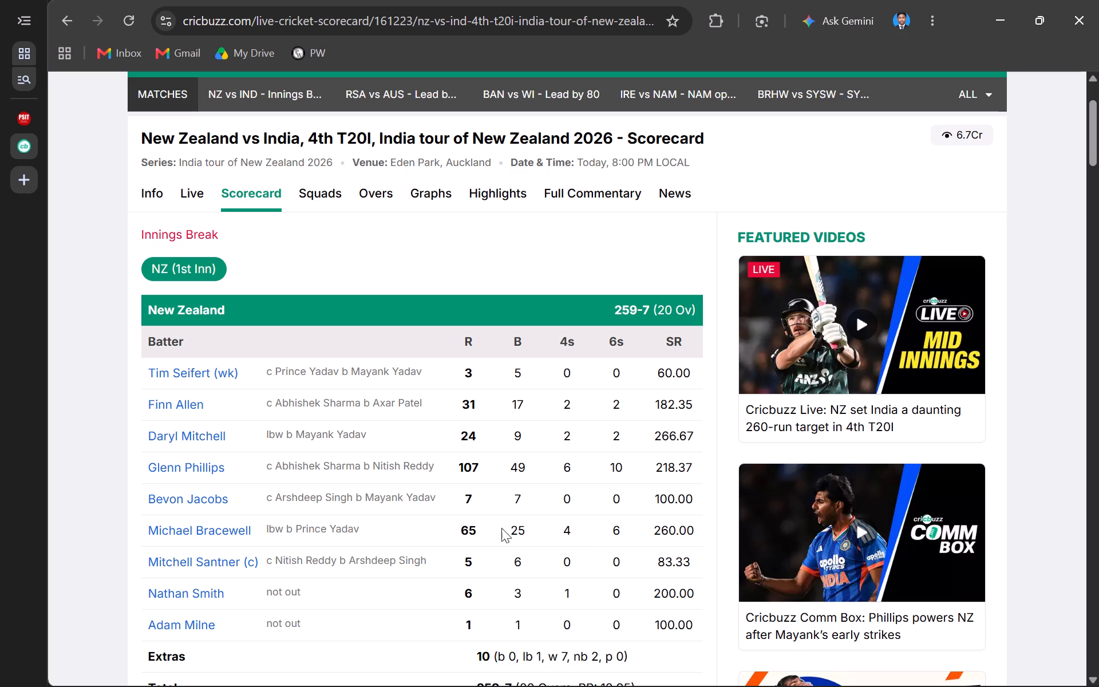
scroll(860, 595, down, 2)
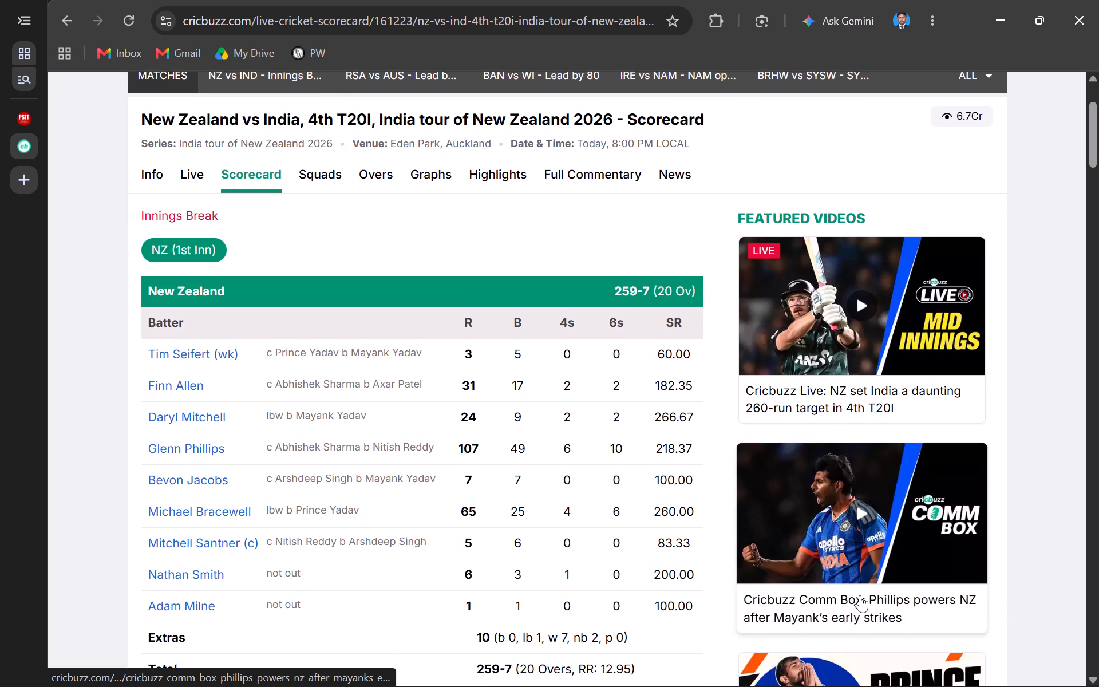
scroll(860, 595, down, 3)
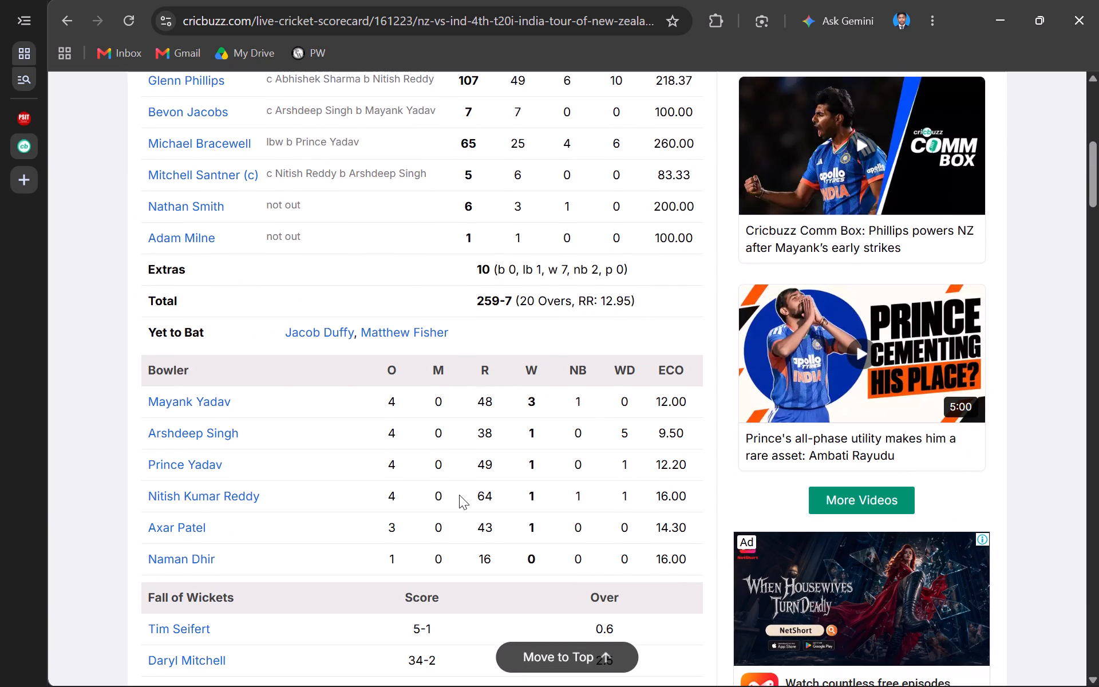
scroll(459, 495, up, 4)
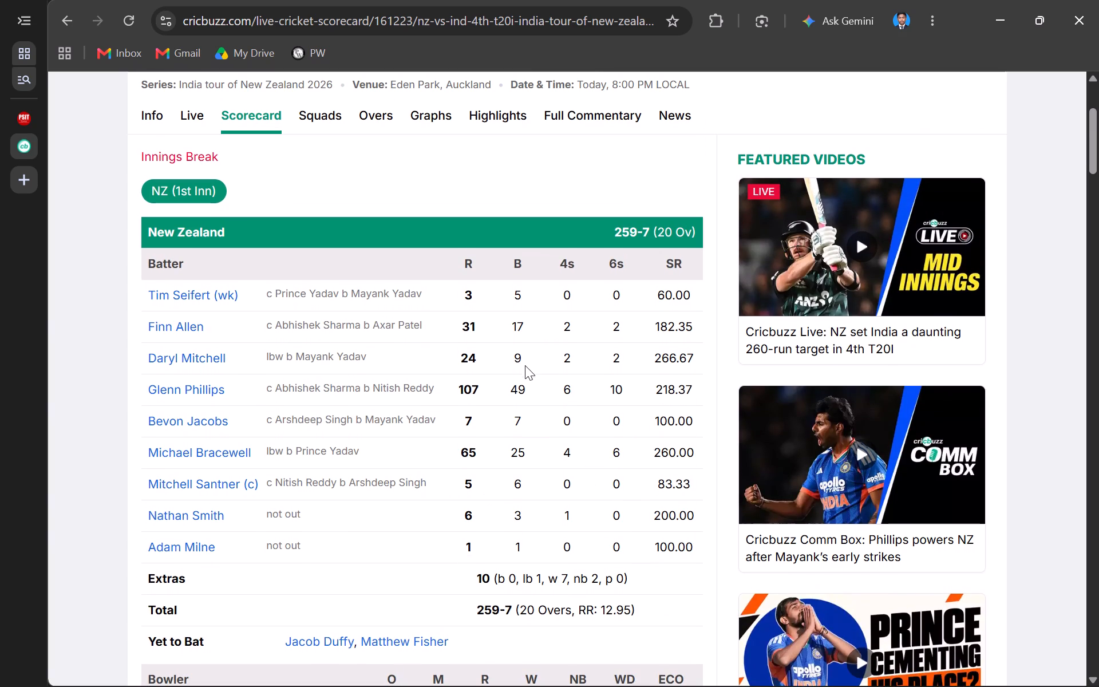
click(994, 19)
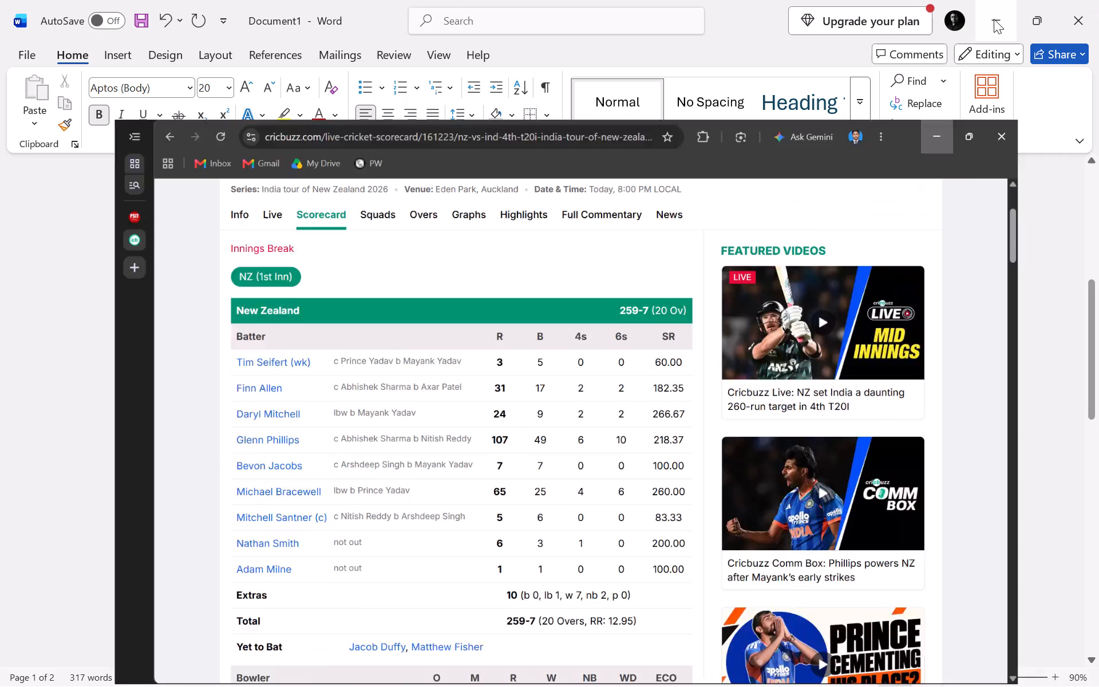
Review the notes from the objectives list down to the last sentence under the "OS as an Interface" heading.
scroll(641, 467, up, 1)
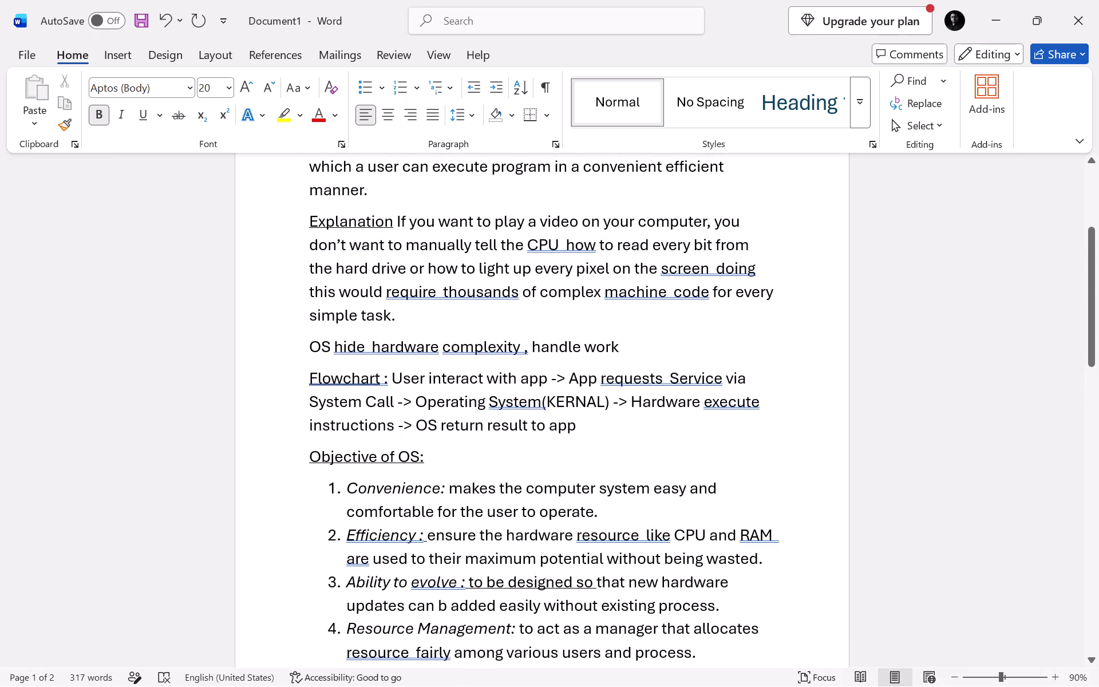
click(694, 633)
scroll(694, 633, down, 1)
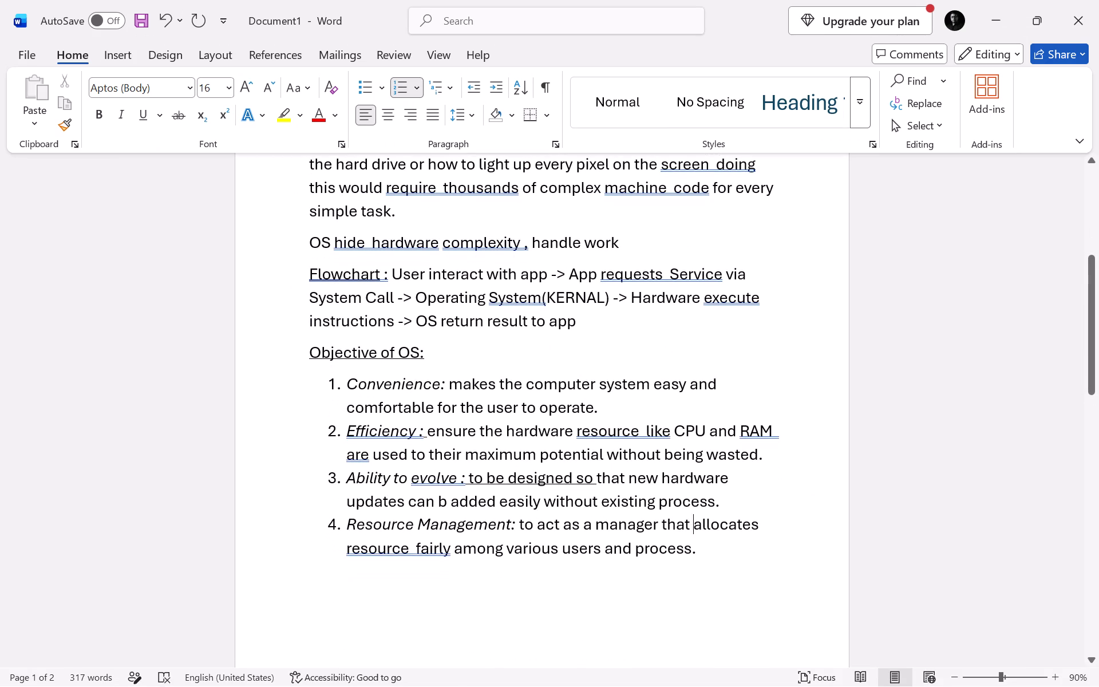
scroll(708, 570, down, 1)
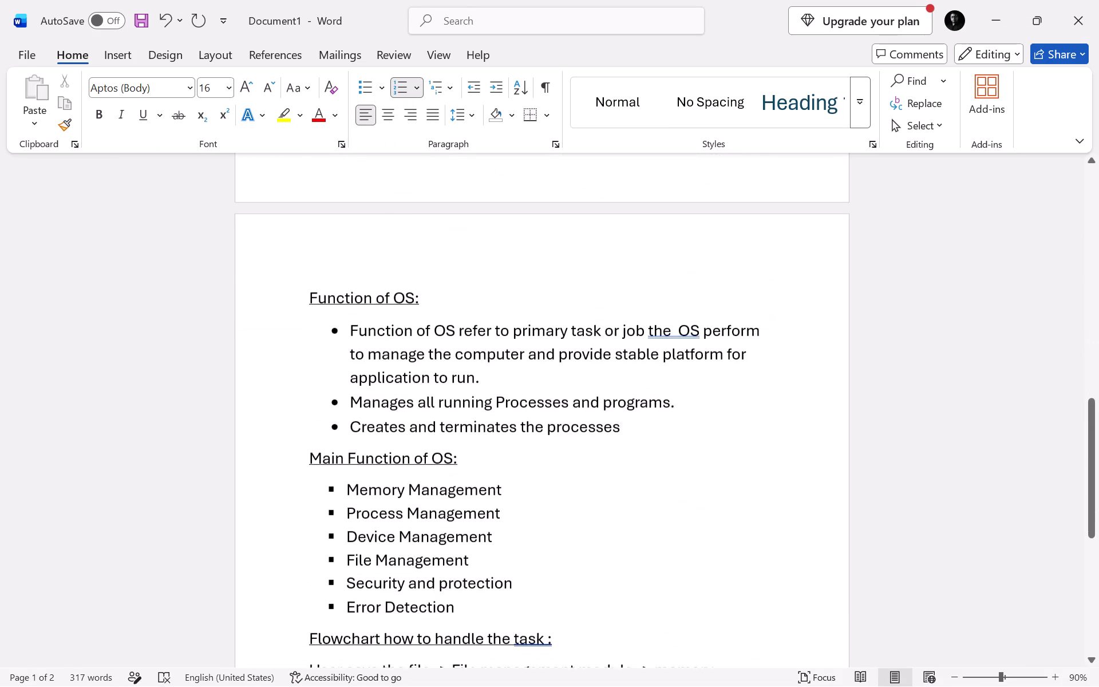
scroll(708, 570, down, 1)
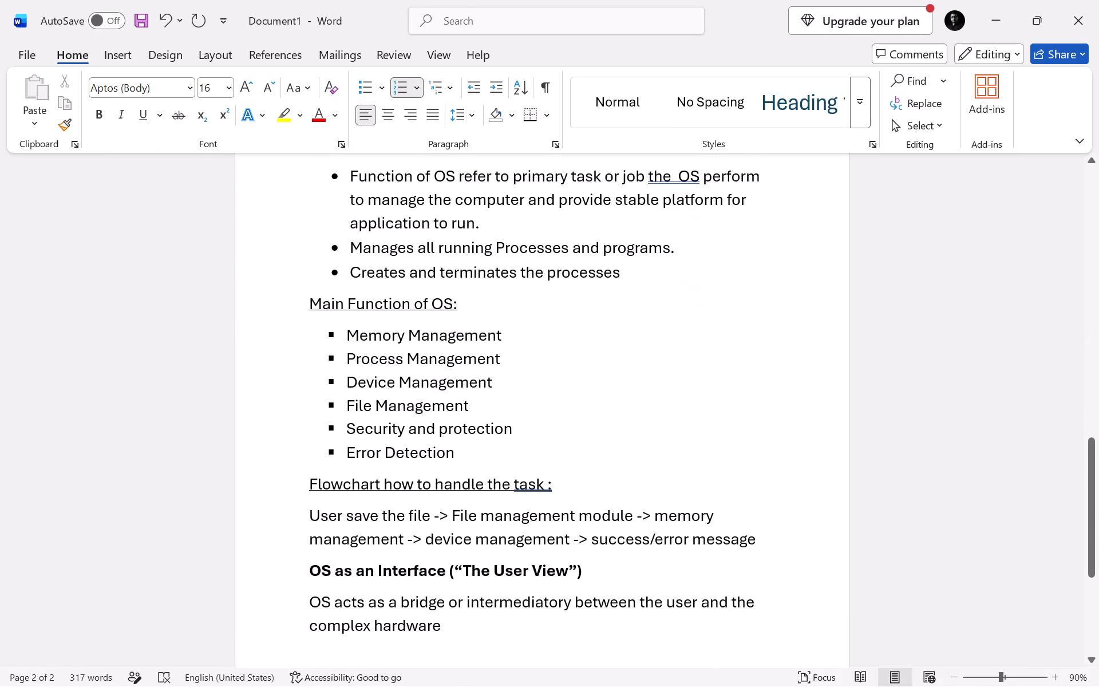
scroll(708, 570, down, 2)
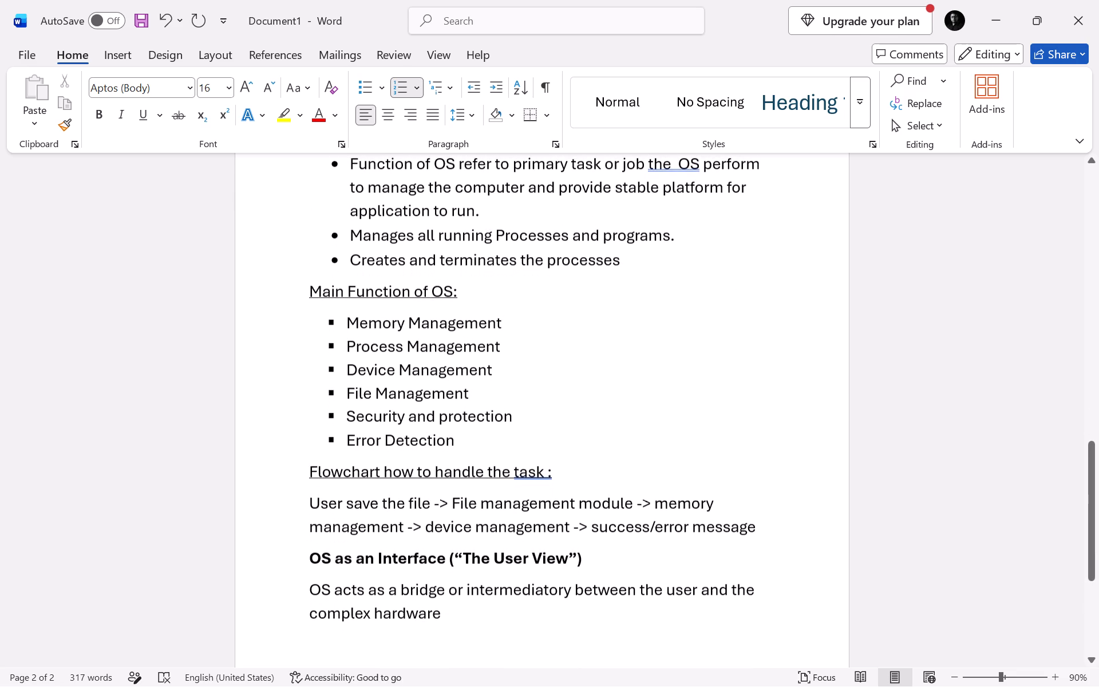
scroll(708, 570, down, 1)
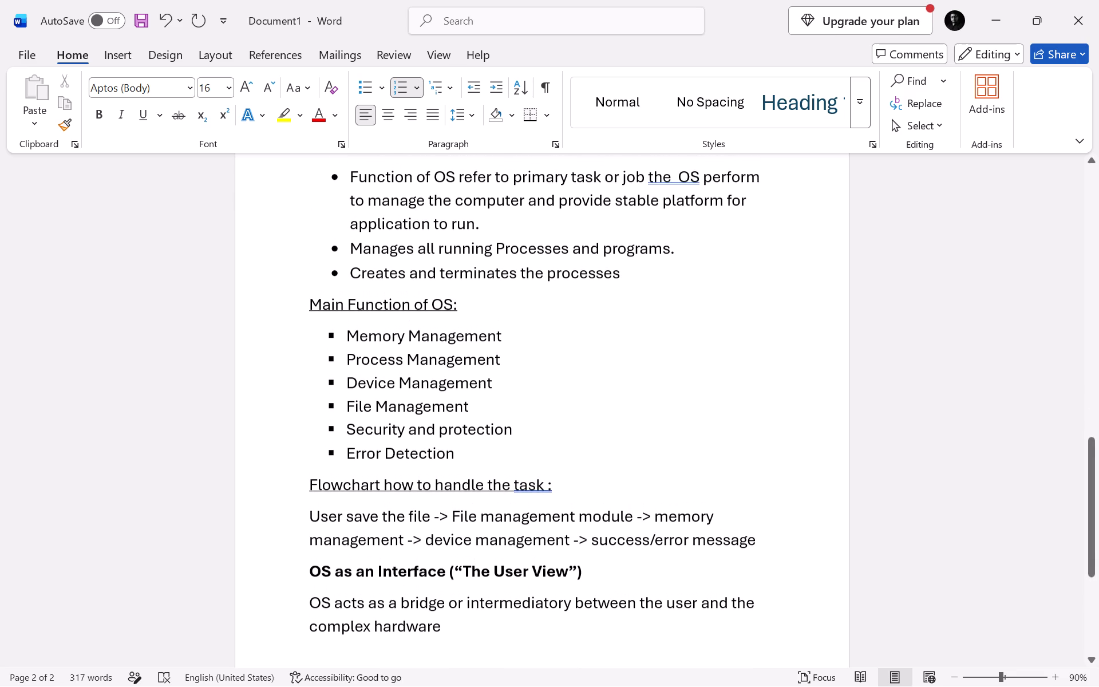
scroll(708, 570, down, 2)
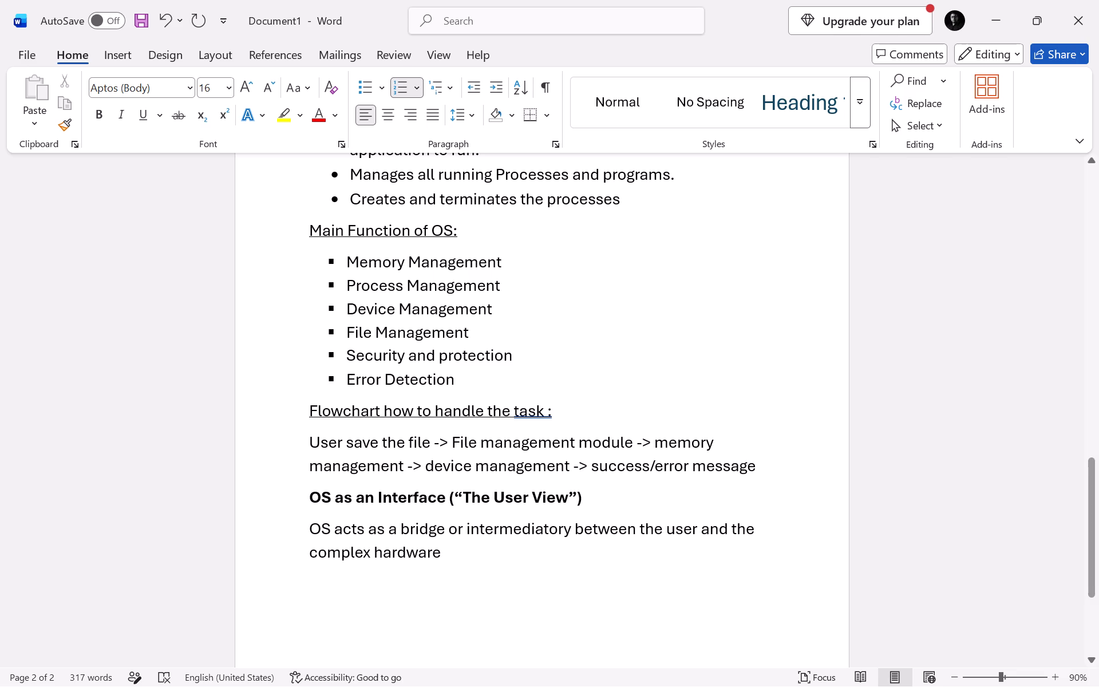
scroll(635, 473, down, 2)
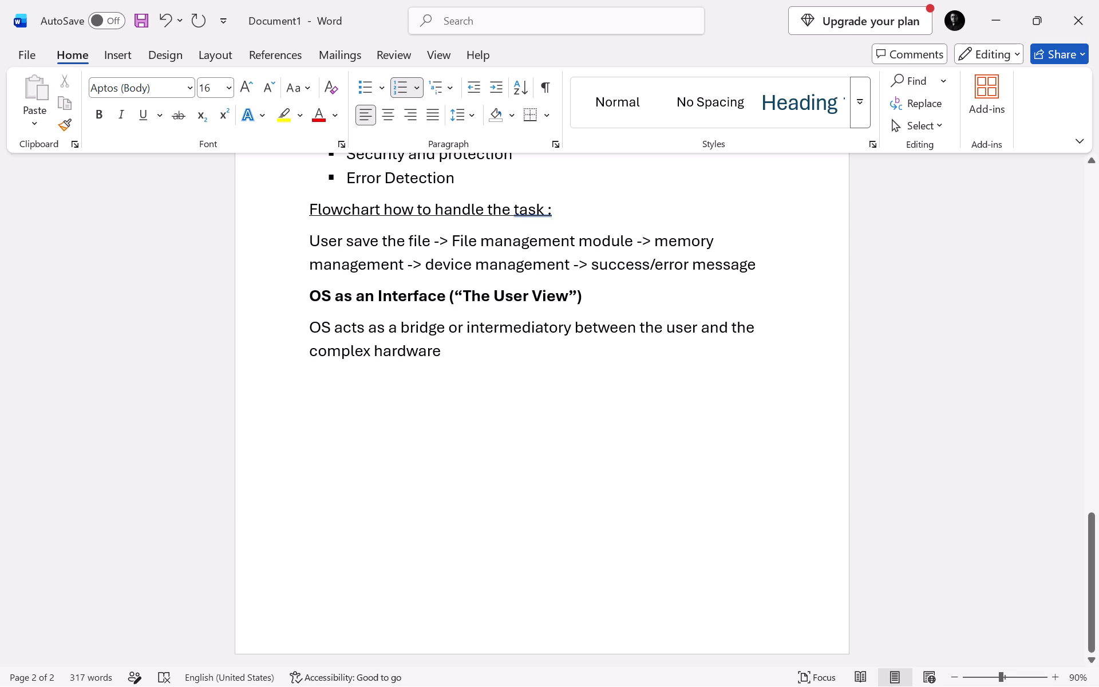
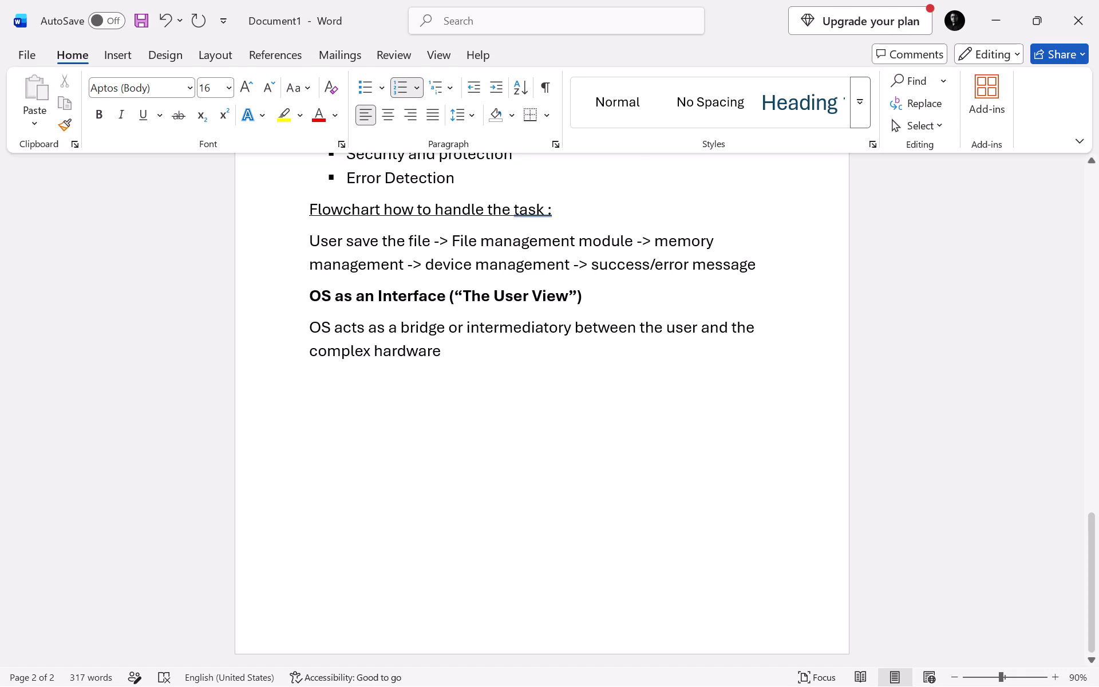
End the sentence under "OS as an Interface" with a full stop directly after "complex hardware".
scroll(620, 316, up, 1)
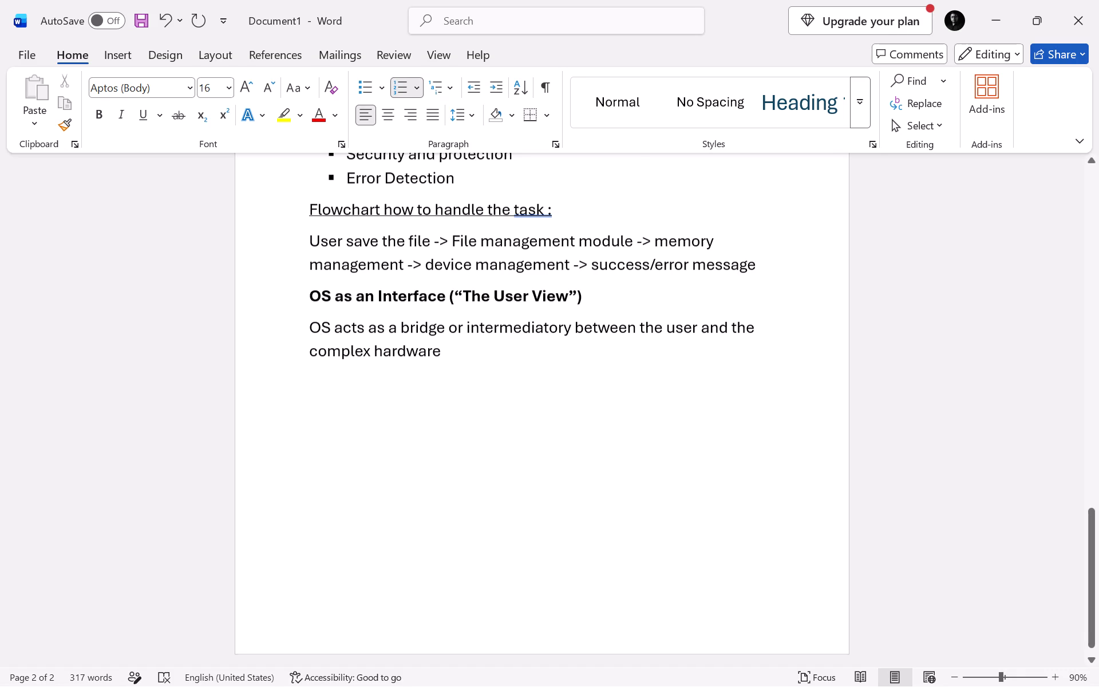
scroll(620, 316, up, 3)
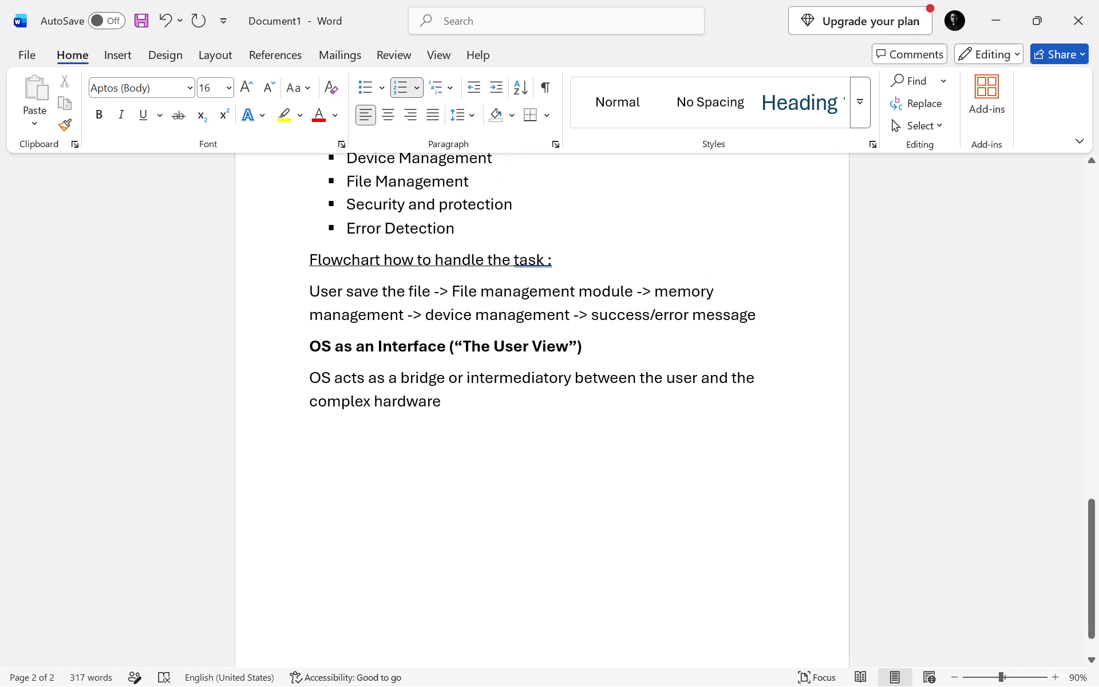
scroll(620, 316, up, 1)
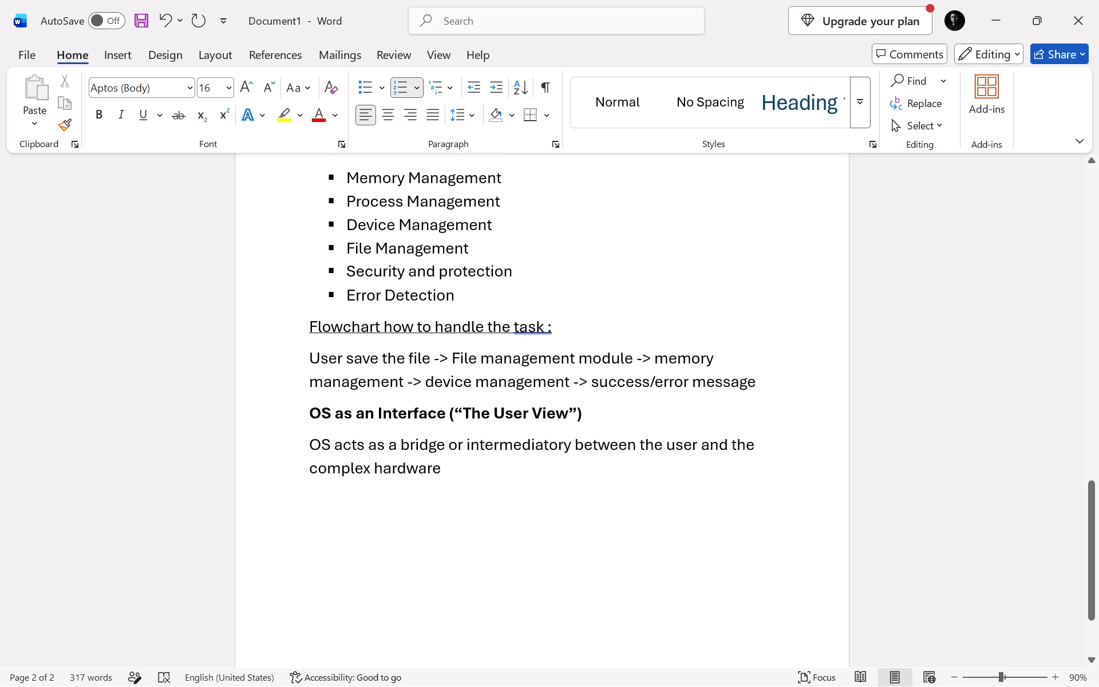
click(467, 465)
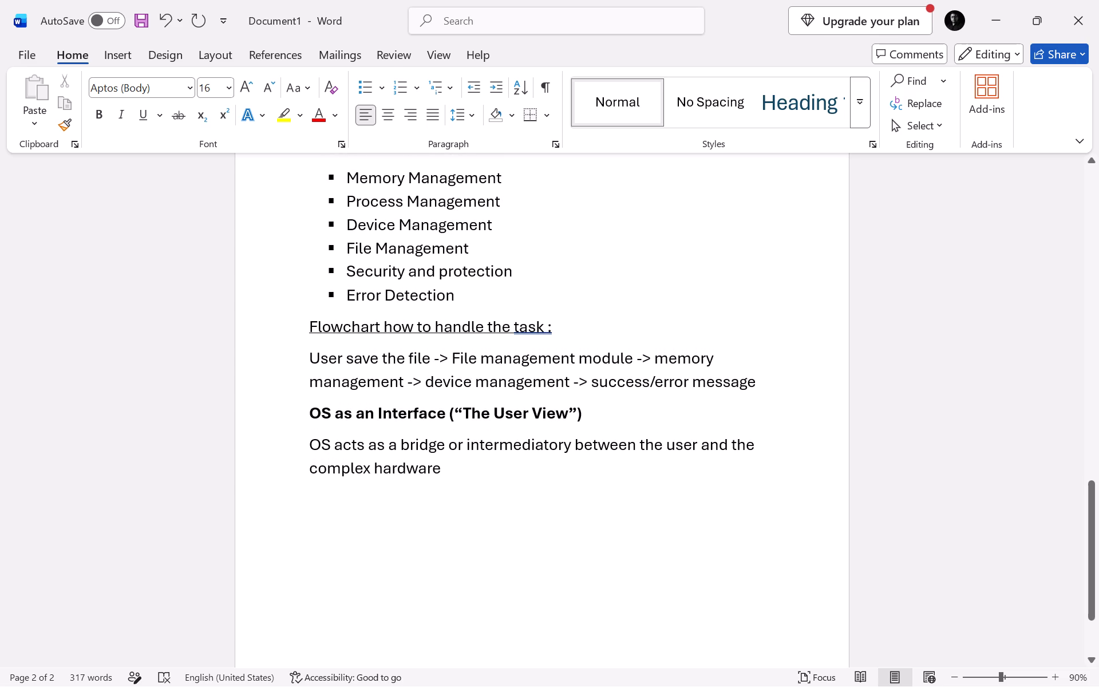
key(period)
key(Return)
key(BackSpace)
key(BackSpace)
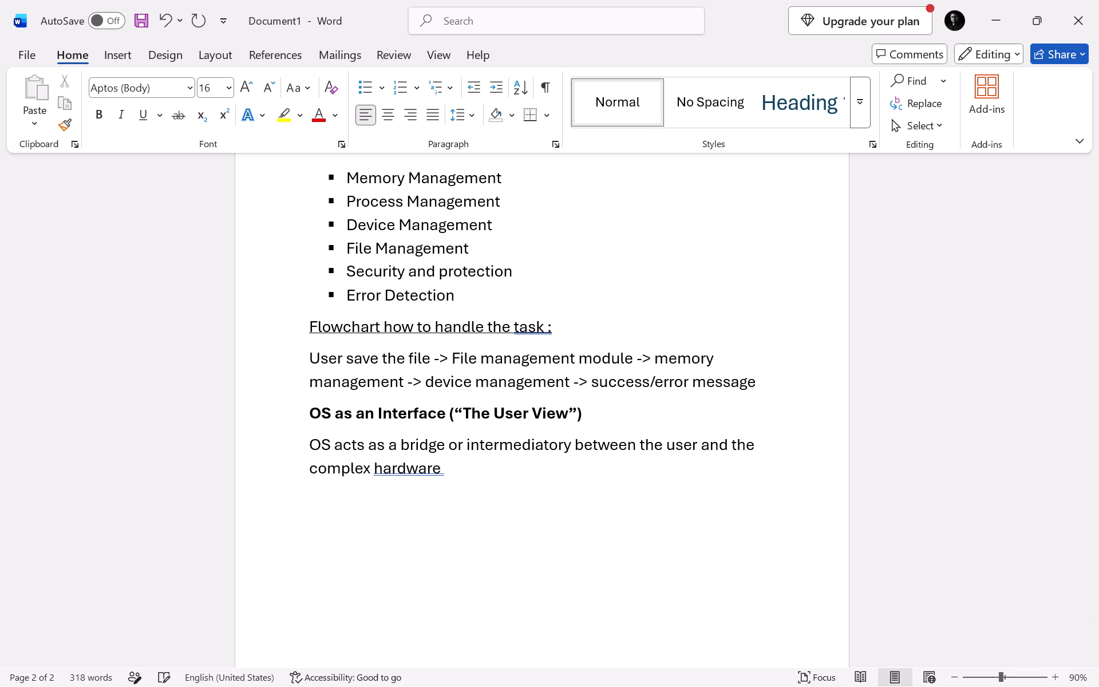
key(BackSpace)
key(period)
Add the sentence "OS acts as an interface and resource manager" after "complex hardware." in the same paragraph.
key(space)
text(Os c\)
key(BackSpace)
key(BackSpace)
key(BackSpace)
key(BackSpace)
text(S acts as a)
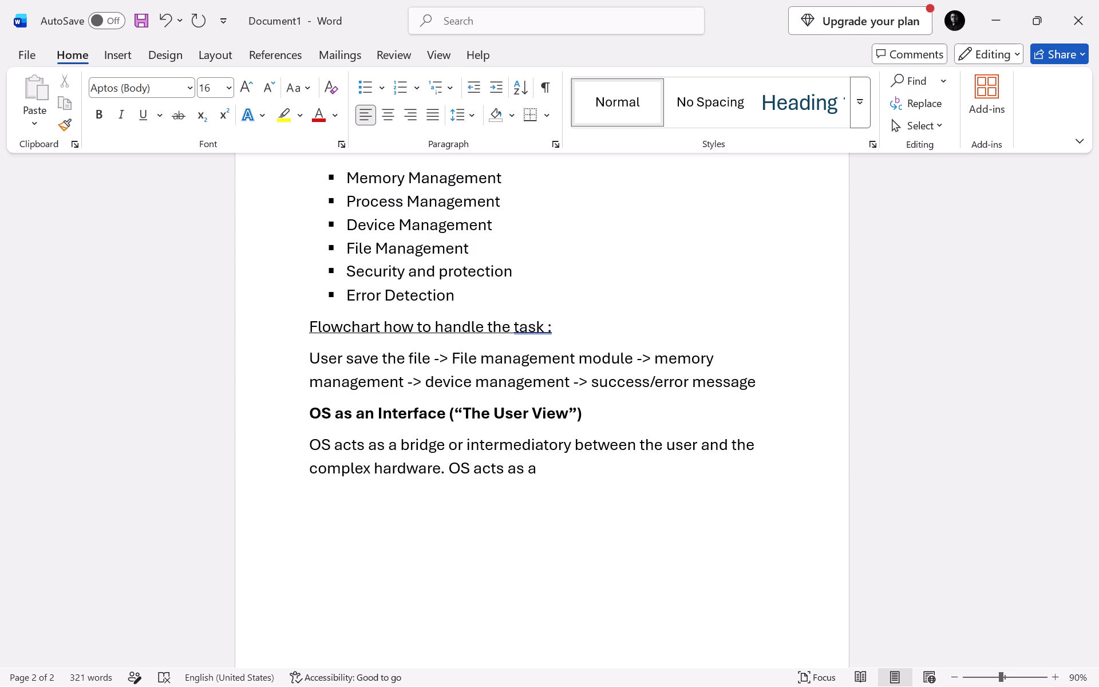
text(n interface)
key(space)
text(and)
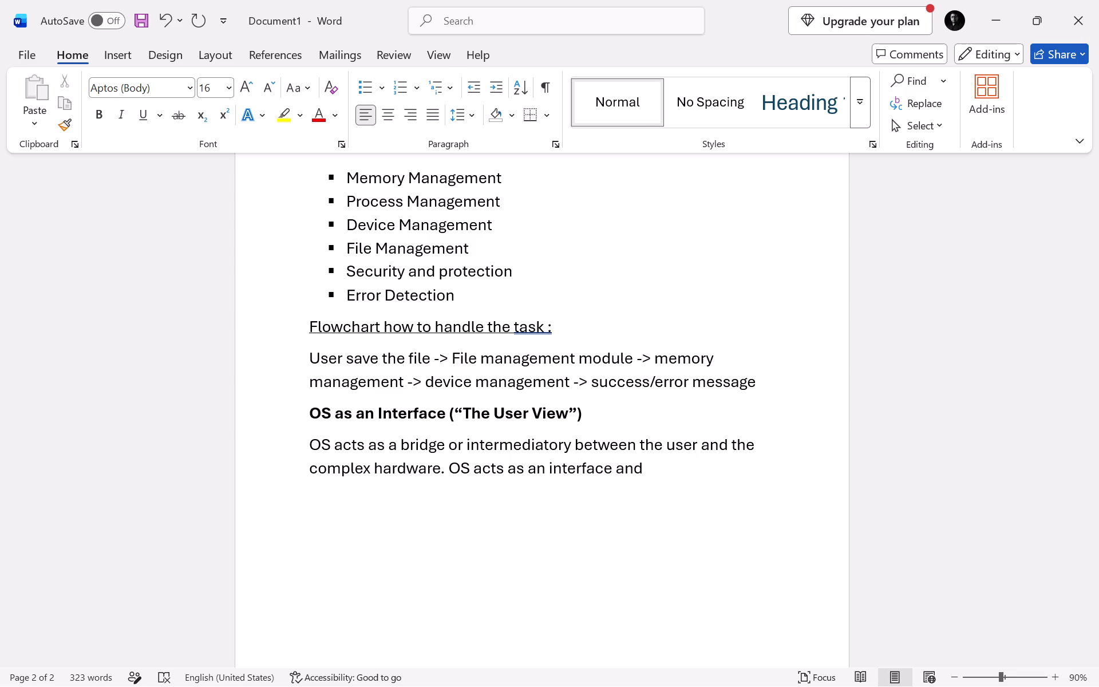
key(space)
text(res)
text(ource manager)
key(space)
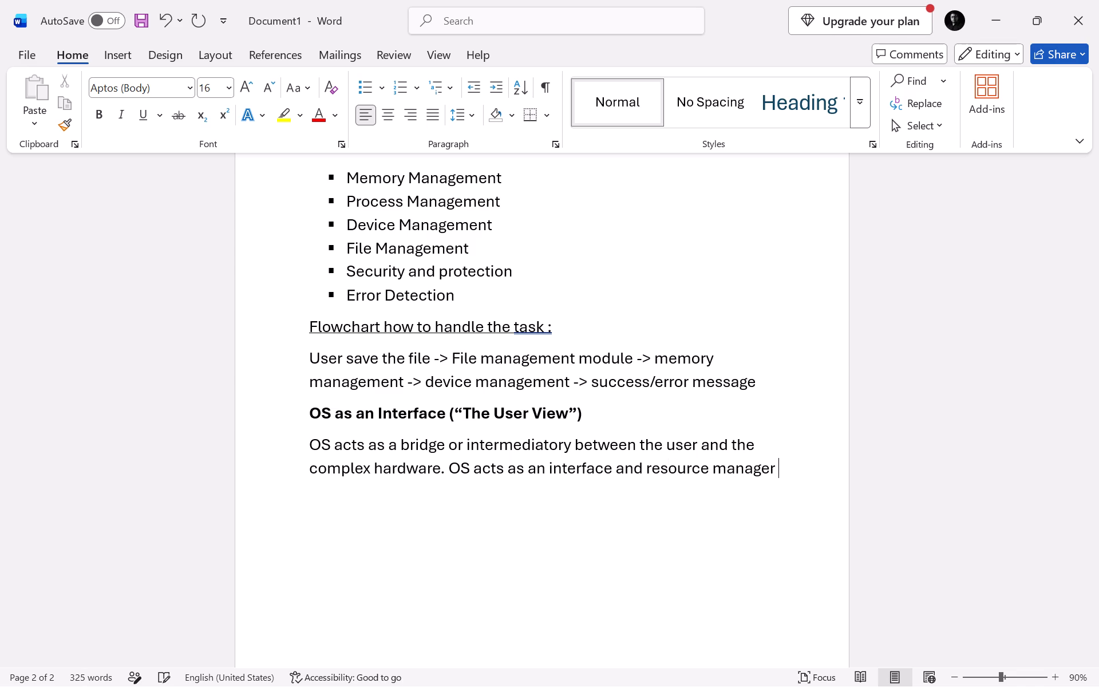
key(BackSpace)
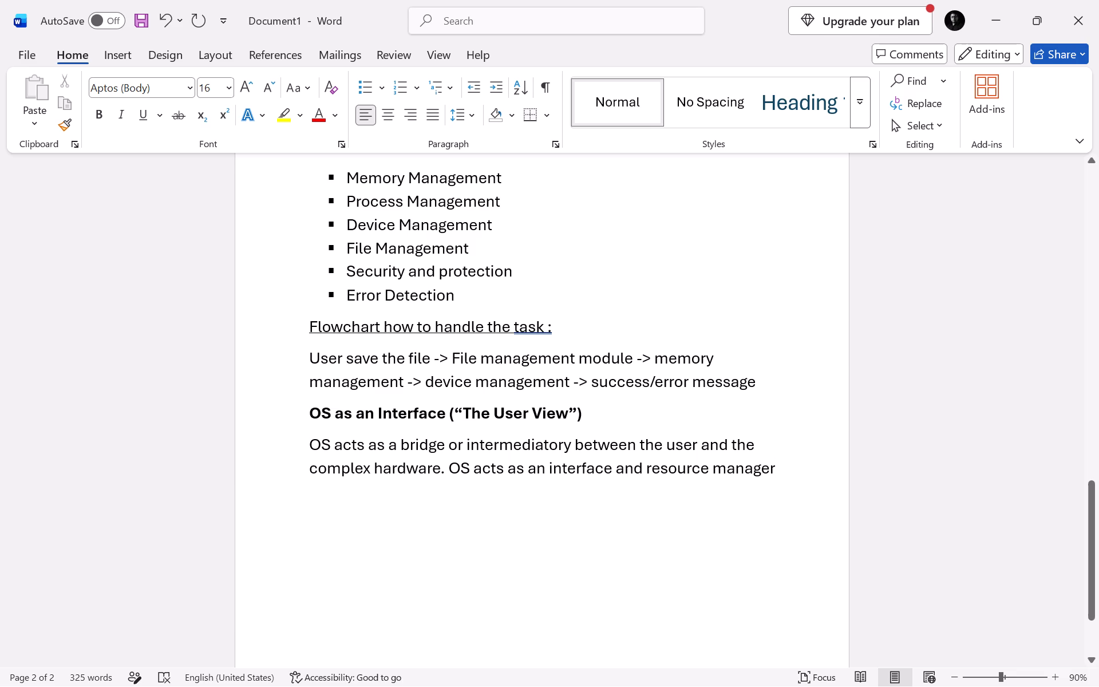
Add the underlined subheading "Comparison Table:" on a new line below the OS as an Interface paragraph.
click(357, 508)
key(Down)
key(Down)
key(Down)
key(Right)
key(Right)
key(Right)
key(Right)
key(Right)
key(Right)
key(Right)
key(Right)
key(Right)
key(Right)
key(Right)
key(Right)
key(Right)
key(Right)
key(Right)
key(Right)
key(Right)
key(Right)
key(Right)
key(Right)
key(Return)
click(141, 116)
text(Comparison Table)
key(shift+colon)
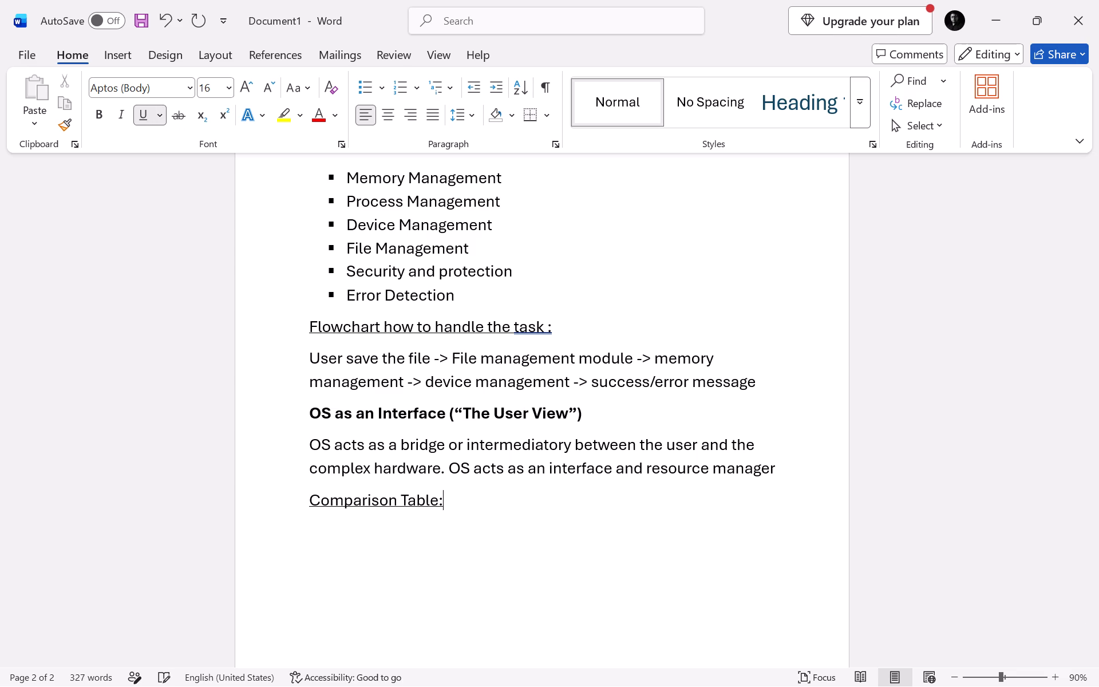
key(Return)
Turn off underlining and insert a table of three columns and four rows below the "Comparison Table:" subheading.
click(140, 117)
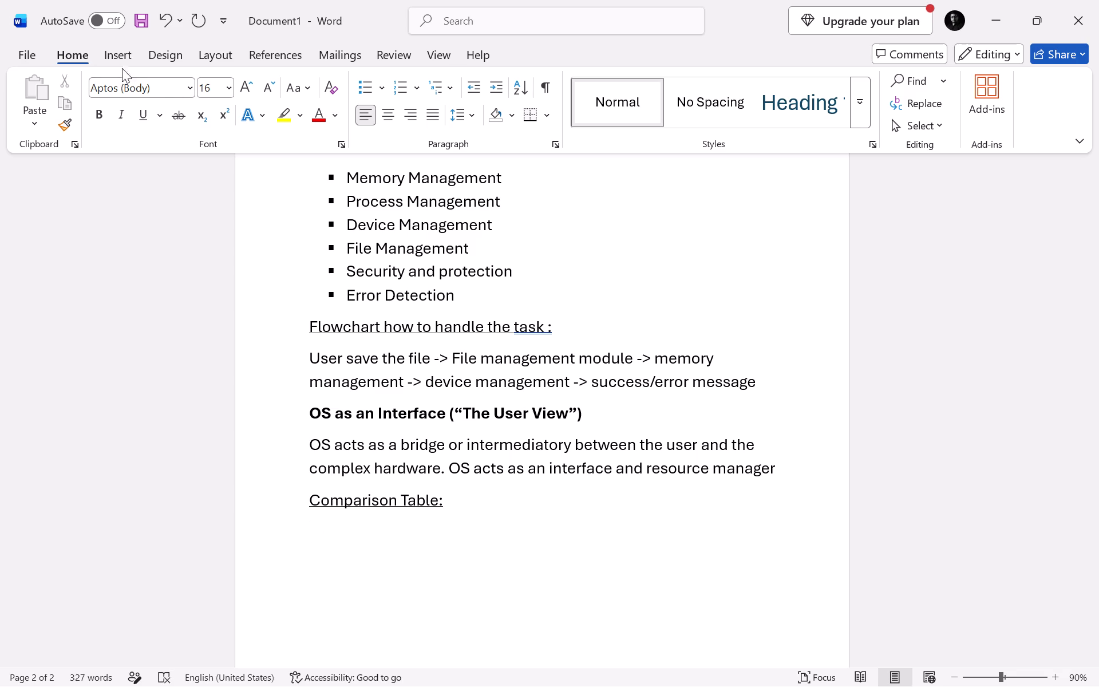
click(126, 56)
click(128, 130)
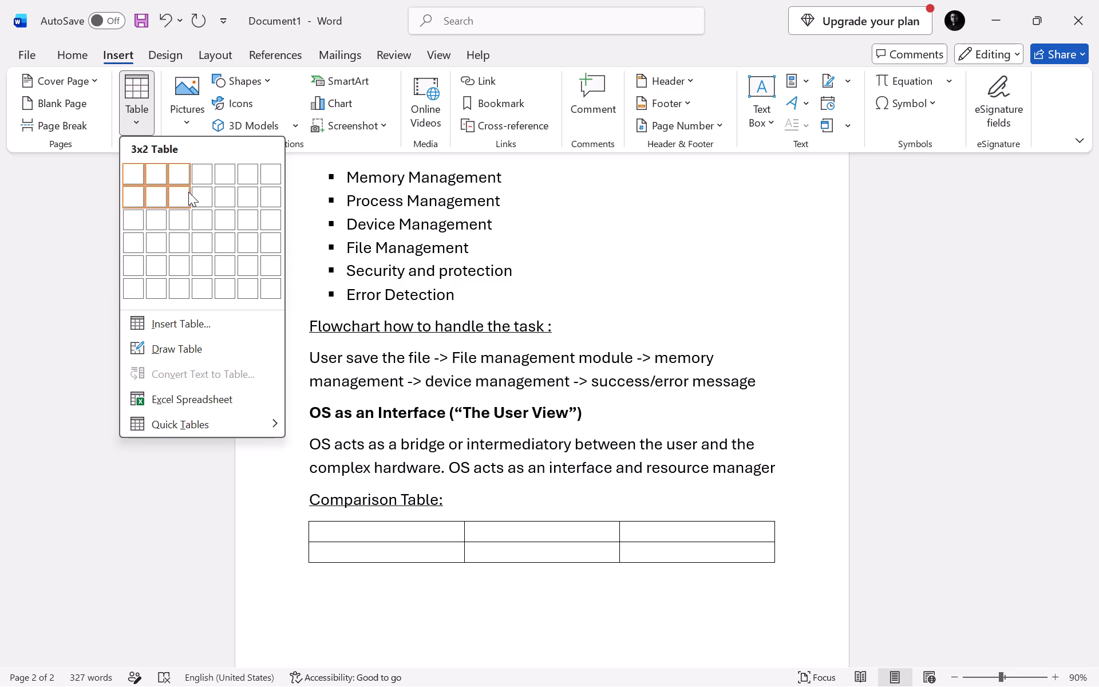
click(177, 251)
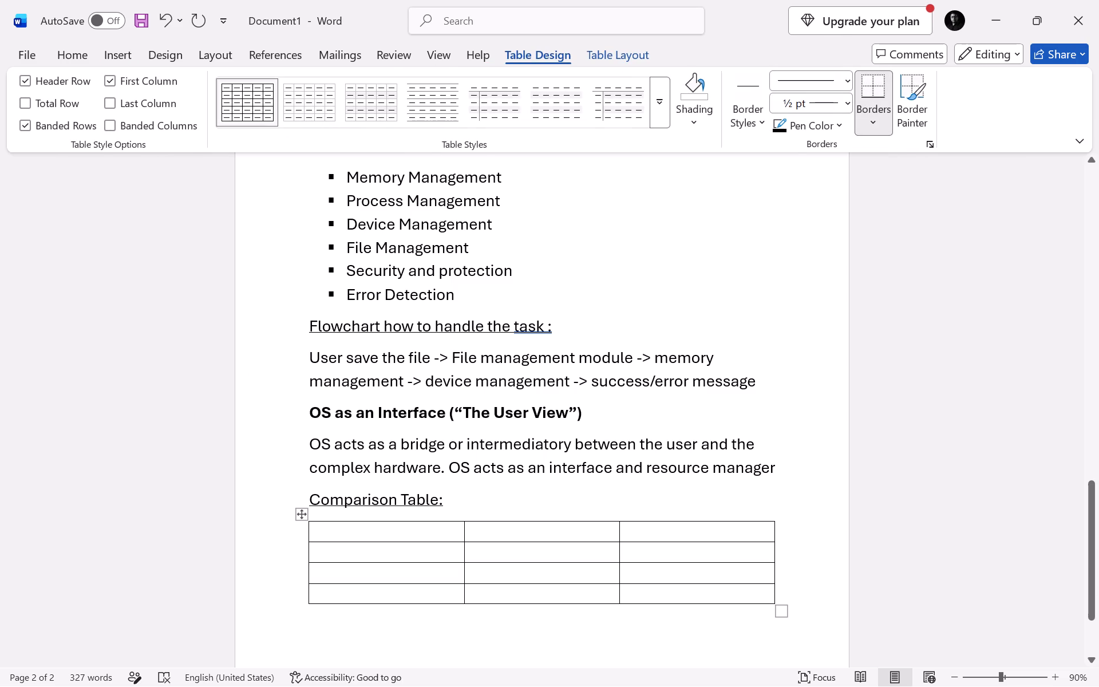
Enter "Feature" in bold in the first header cell of the comparison table.
click(67, 49)
click(104, 111)
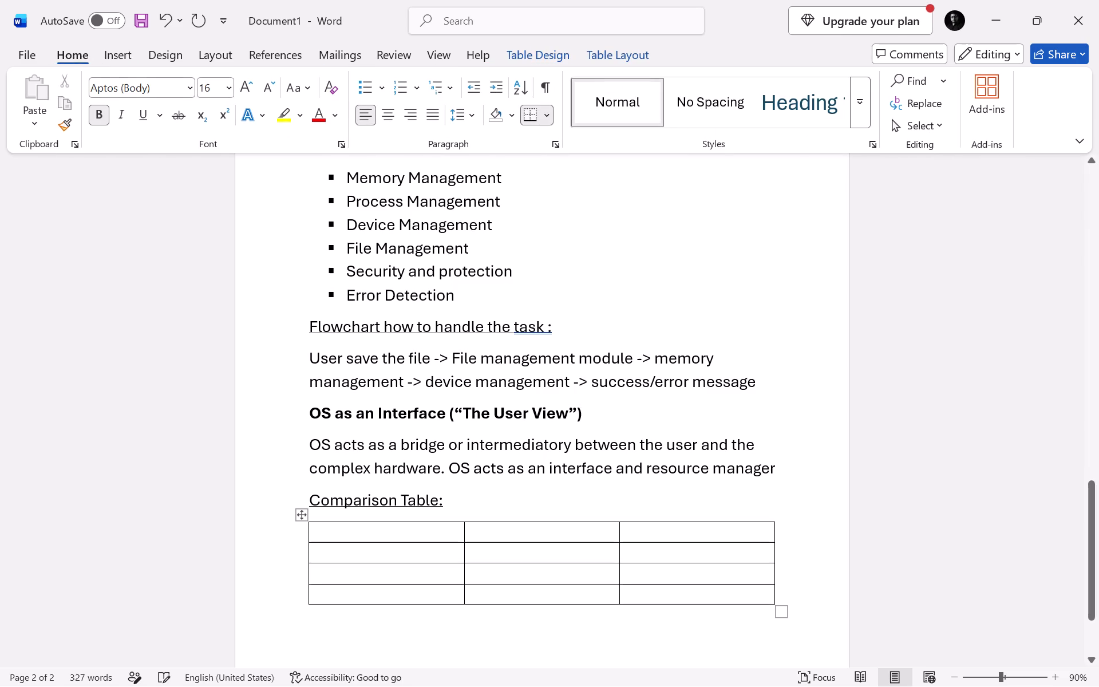
key(f)
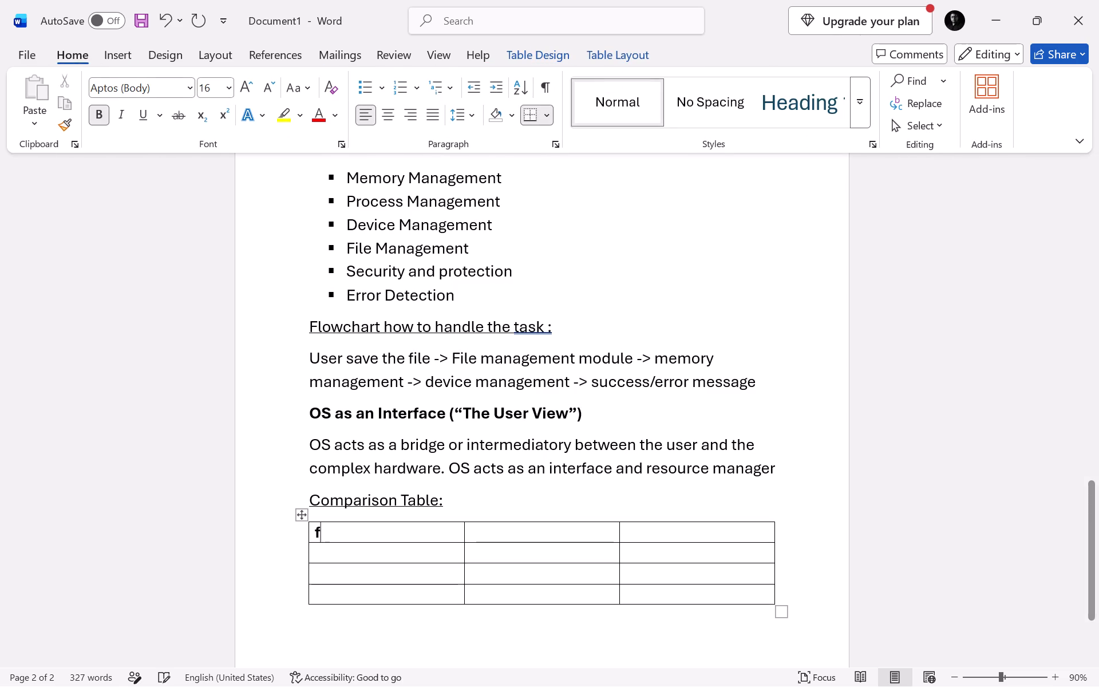
key(BackSpace)
text(Feature)
key(Right)
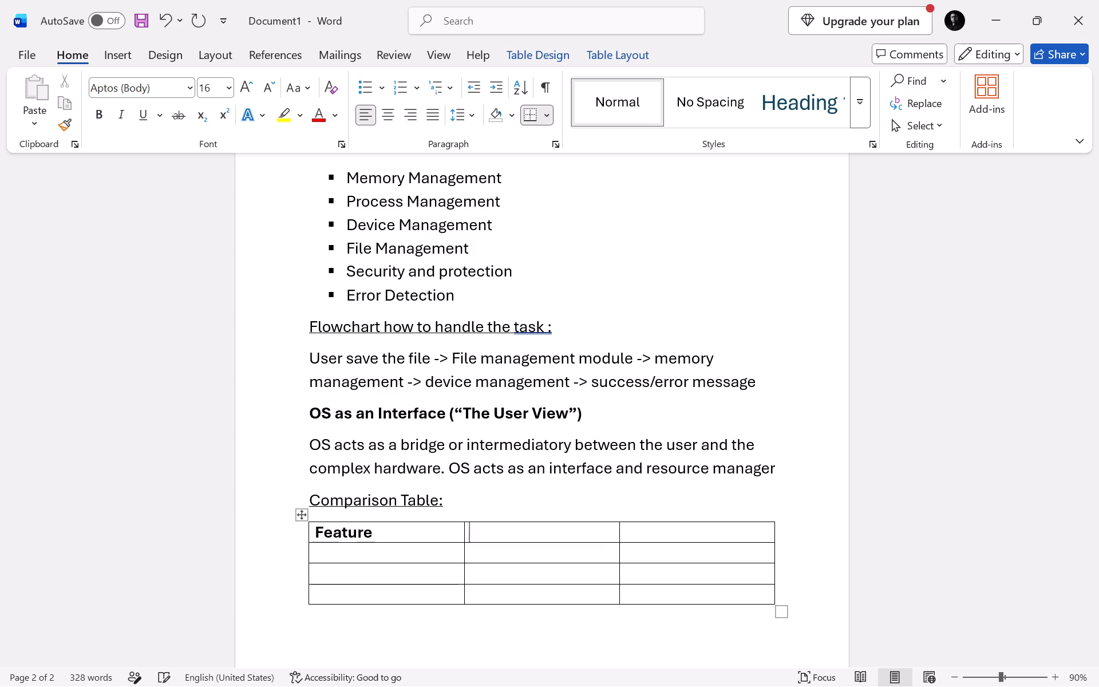
Enter "User View" in bold in the second header cell of the comparison table.
text(User)
key(BackSpace)
key(BackSpace)
key(BackSpace)
key(BackSpace)
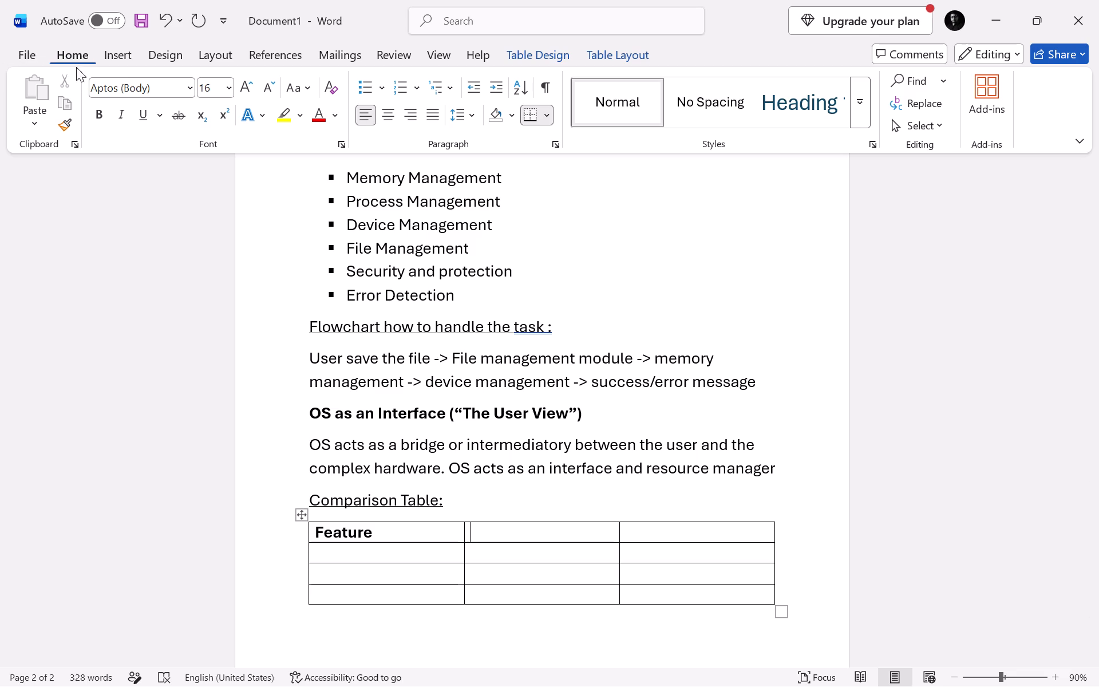
click(99, 114)
text(User Vie)
key(e)
key(BackSpace)
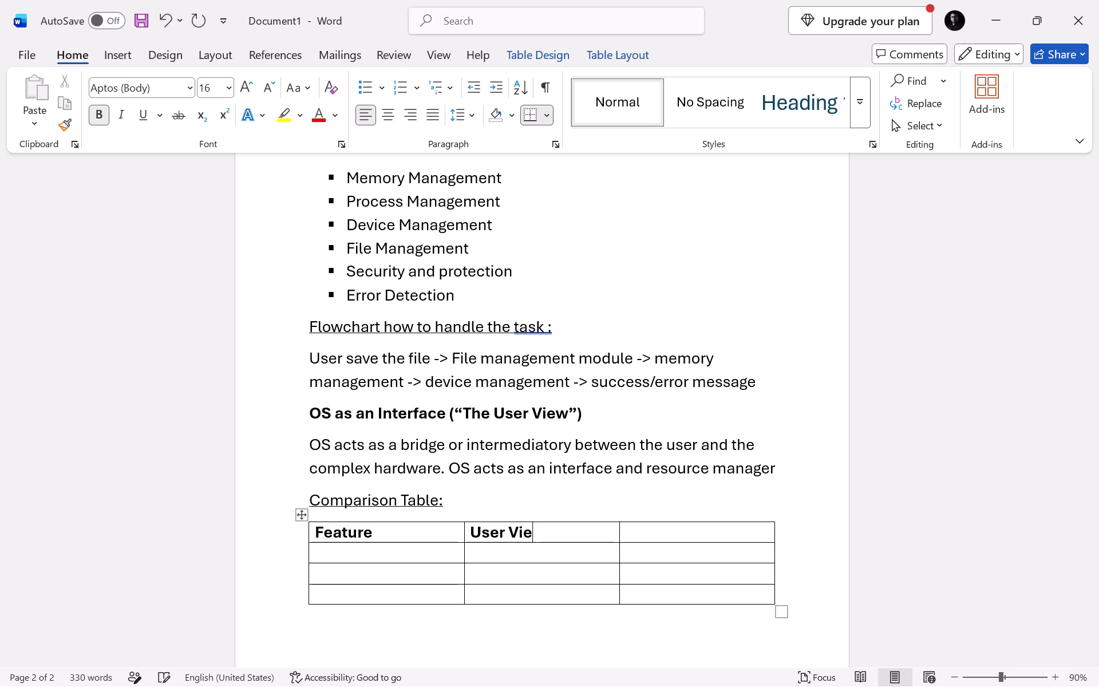
key(w)
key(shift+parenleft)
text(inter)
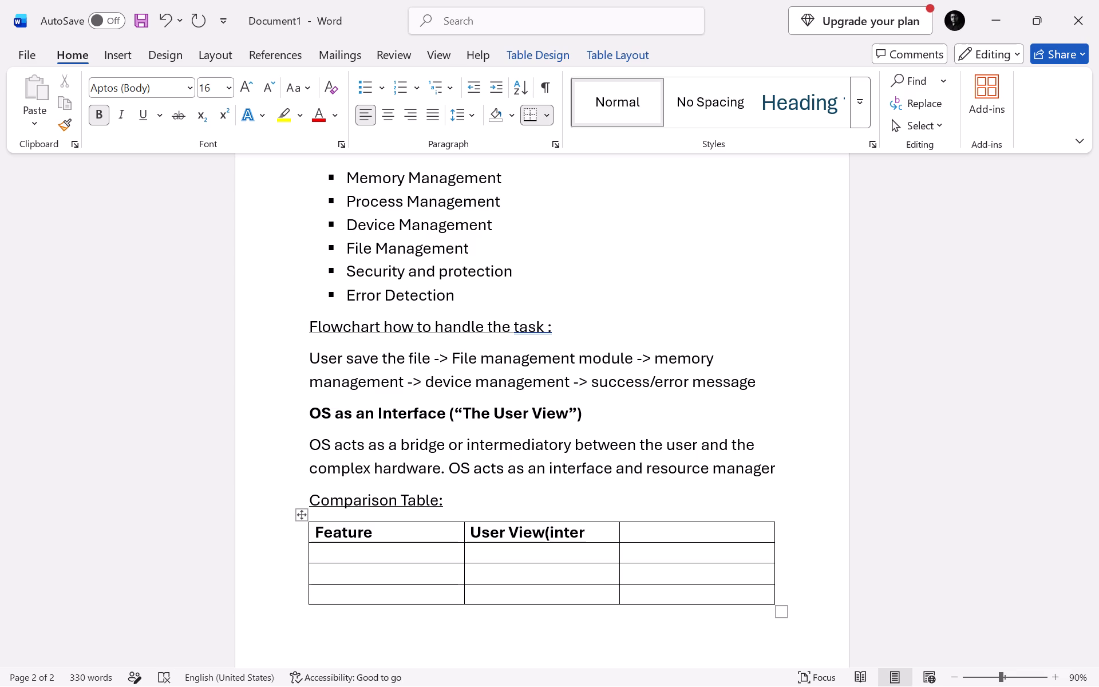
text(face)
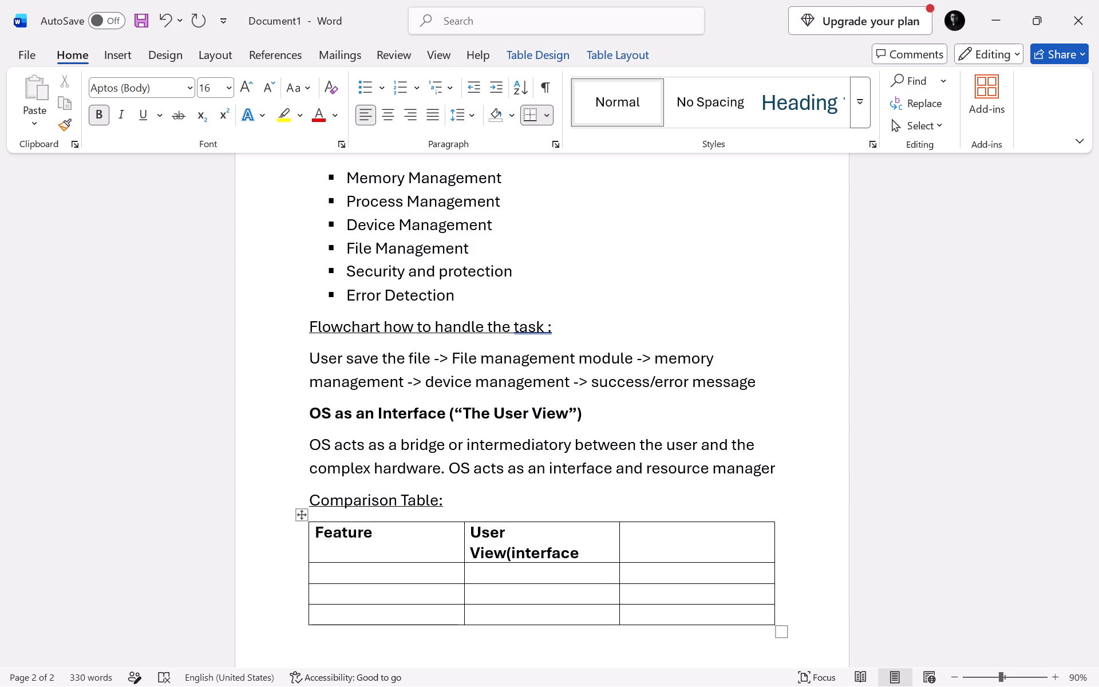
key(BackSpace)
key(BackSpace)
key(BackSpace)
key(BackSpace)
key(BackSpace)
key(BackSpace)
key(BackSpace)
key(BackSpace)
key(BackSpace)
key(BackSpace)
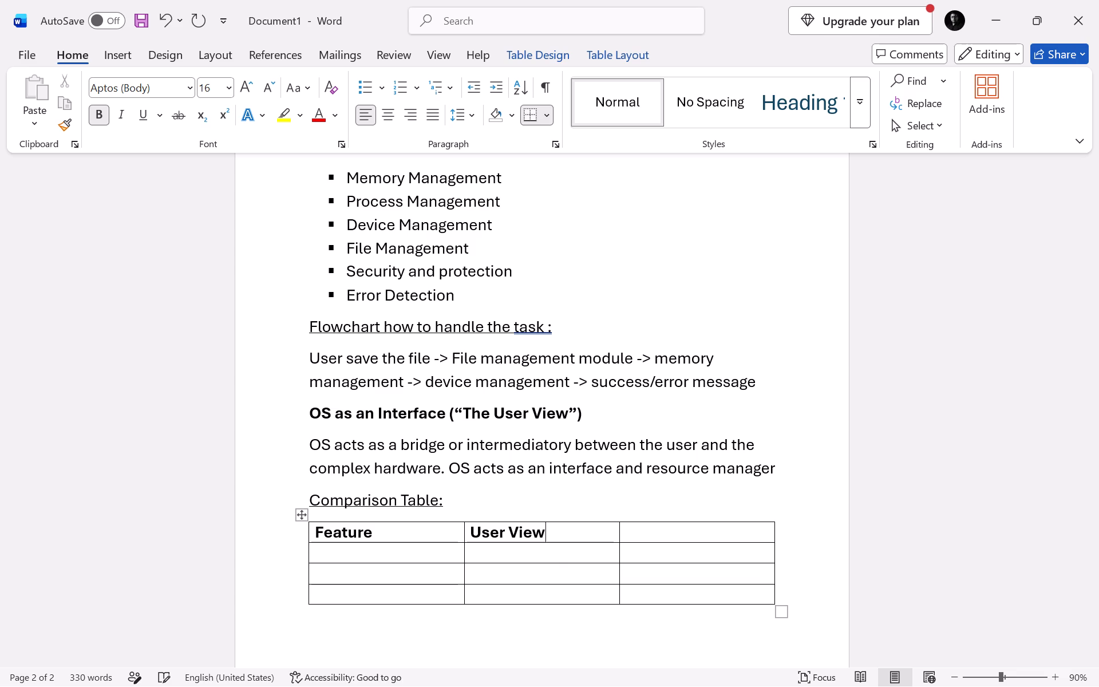
Enter "System View" in bold in the third header cell of the comparison table.
key(Right)
key(Right)
key(Left)
click(100, 117)
text(System View)
Enter "Main Goal" in the Feature column of the comparison table's second row.
key(Down)
key(Left)
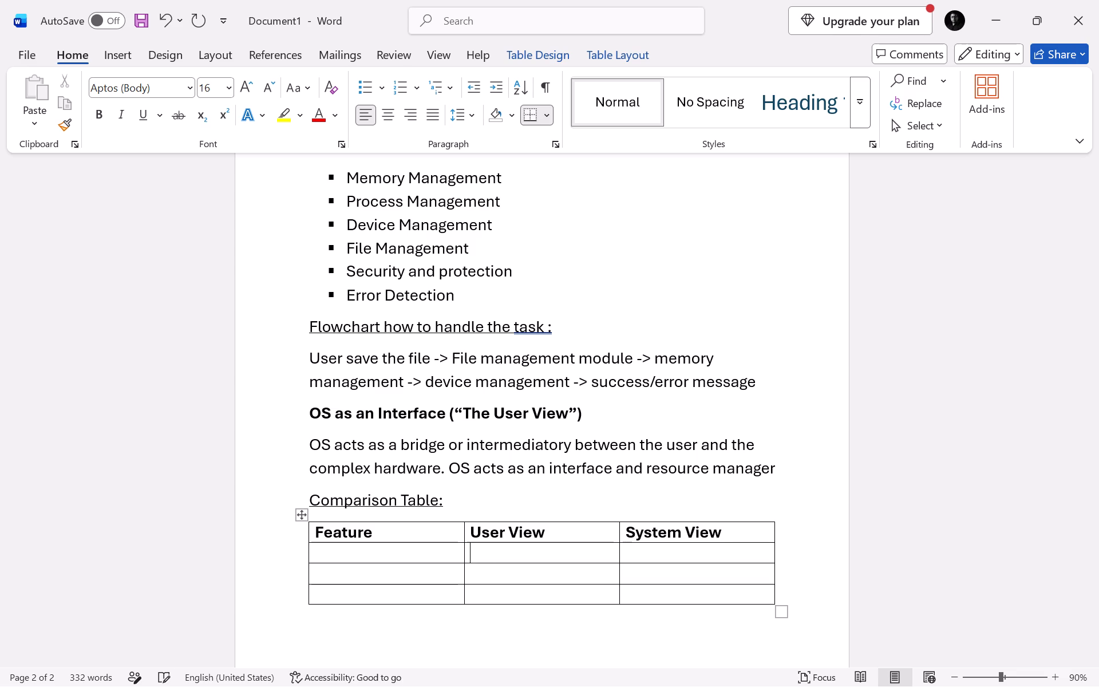
key(Left)
key(Left)
key(Right)
text(Ma)
text(in Goal)
Enter "Convenience and easy of us" in the User View cell of the Main Goal row.
key(Right)
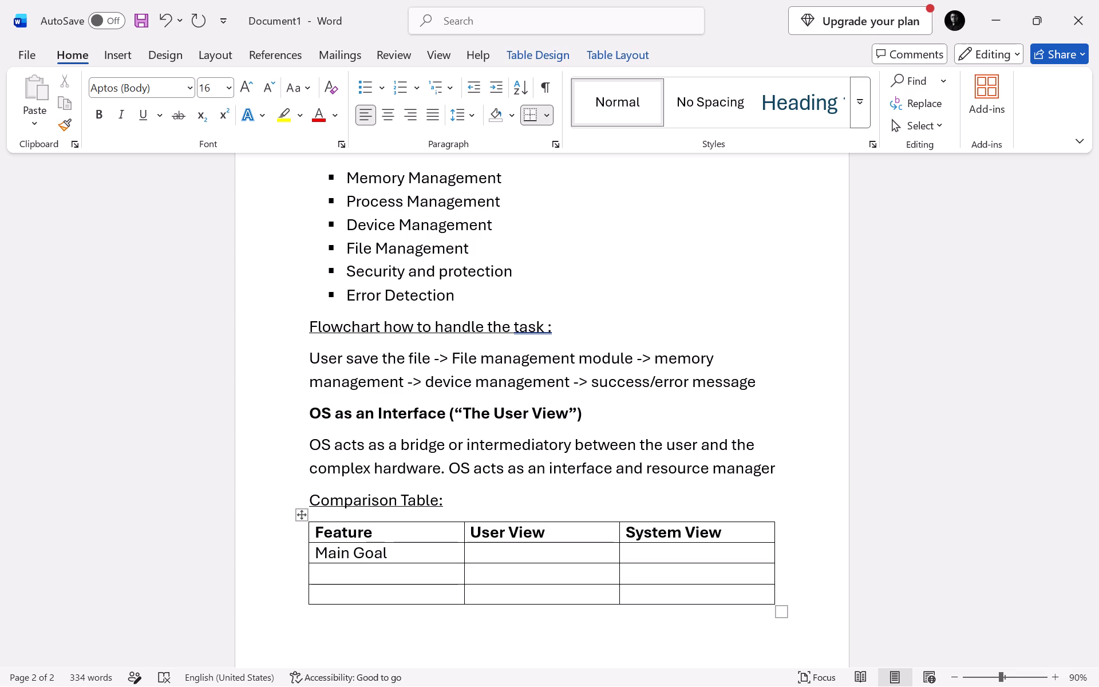
text(Convenien)
text(ce and easy)
key(space)
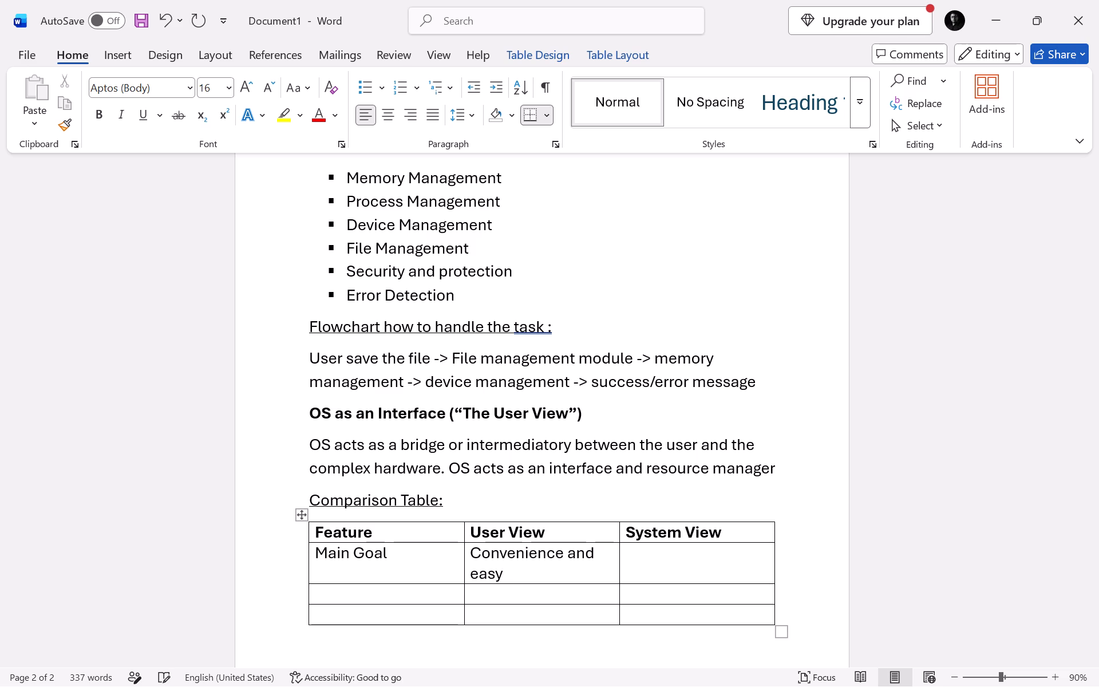
text(of)
key(space)
text(us)
Enter "Efficiency and Resource utilization" without a final period in the System View cell of the Main Goal row.
key(Right)
text(Efficien)
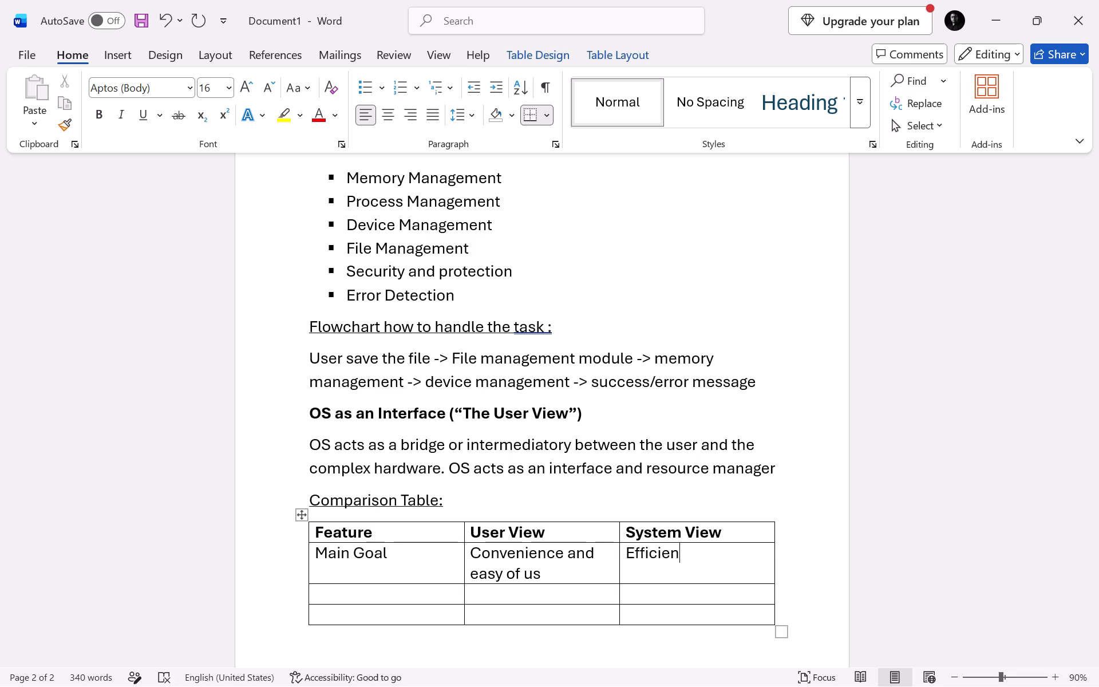
text(cy)
key(space)
text(and)
key(space)
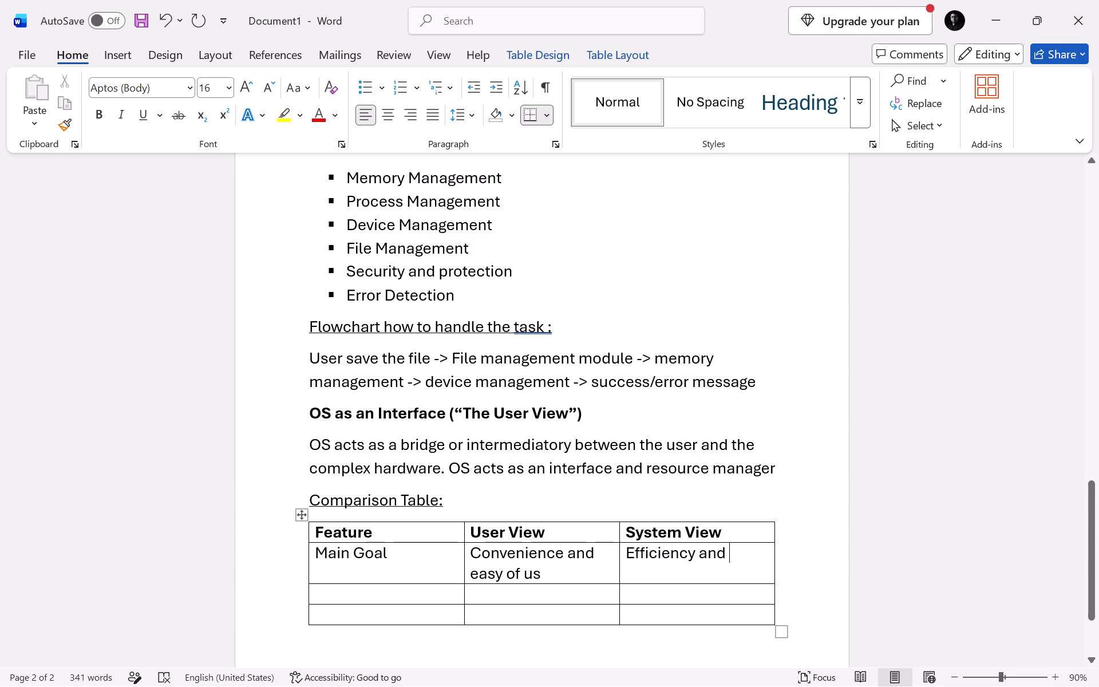
text(Resource utilix)
key(BackSpace)
text(zation)
key(period)
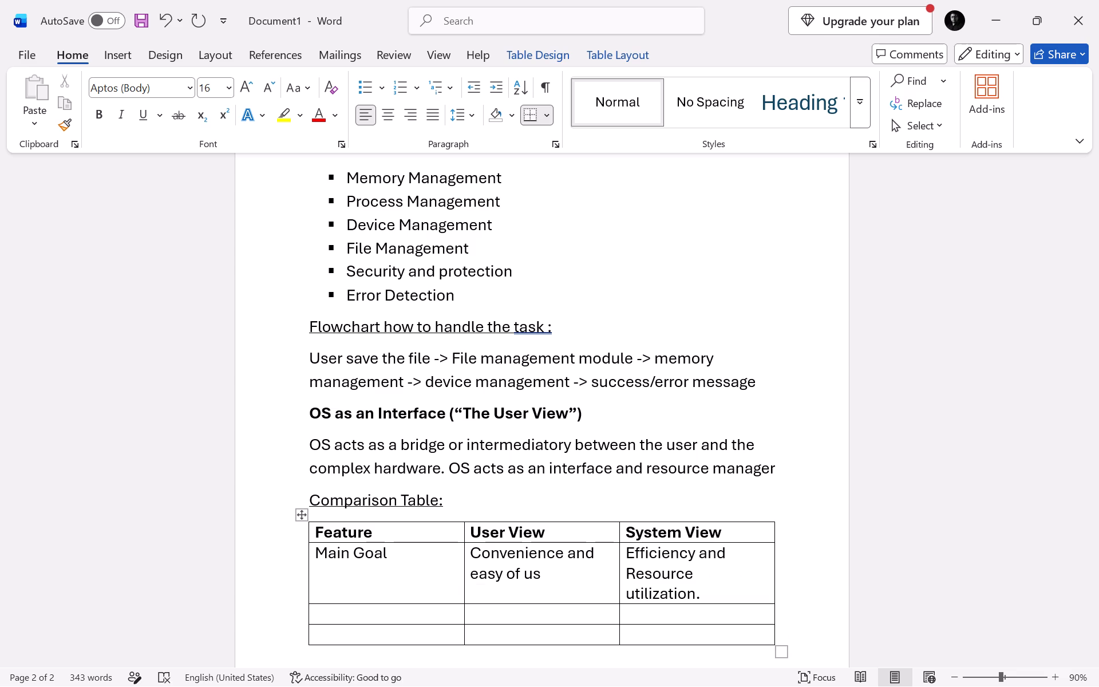
key(BackSpace)
Start the table's third row with "Focus" under Feature and "How the user interact with the system" under User View.
key(Down)
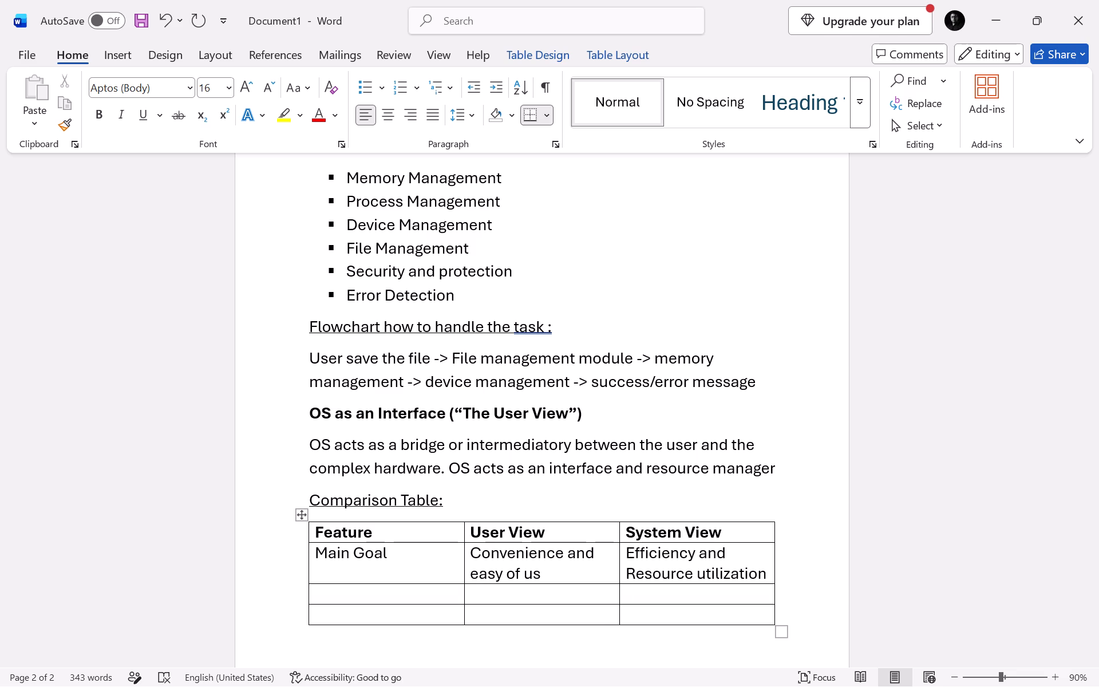
key(Left)
key(Left)
text(Focus)
key(Right)
text(How the user in)
text(teract with)
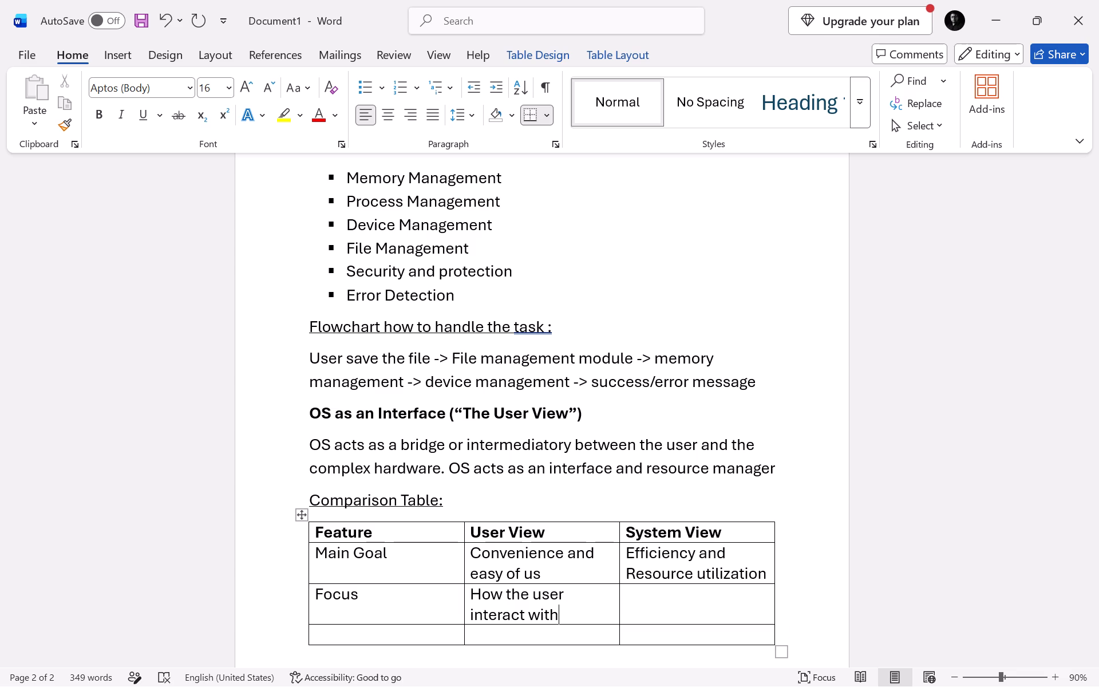
key(space)
text(the)
key(space)
text(system)
Enter "How hardware resources are distributed" in the System View cell of the Focus row.
key(Right)
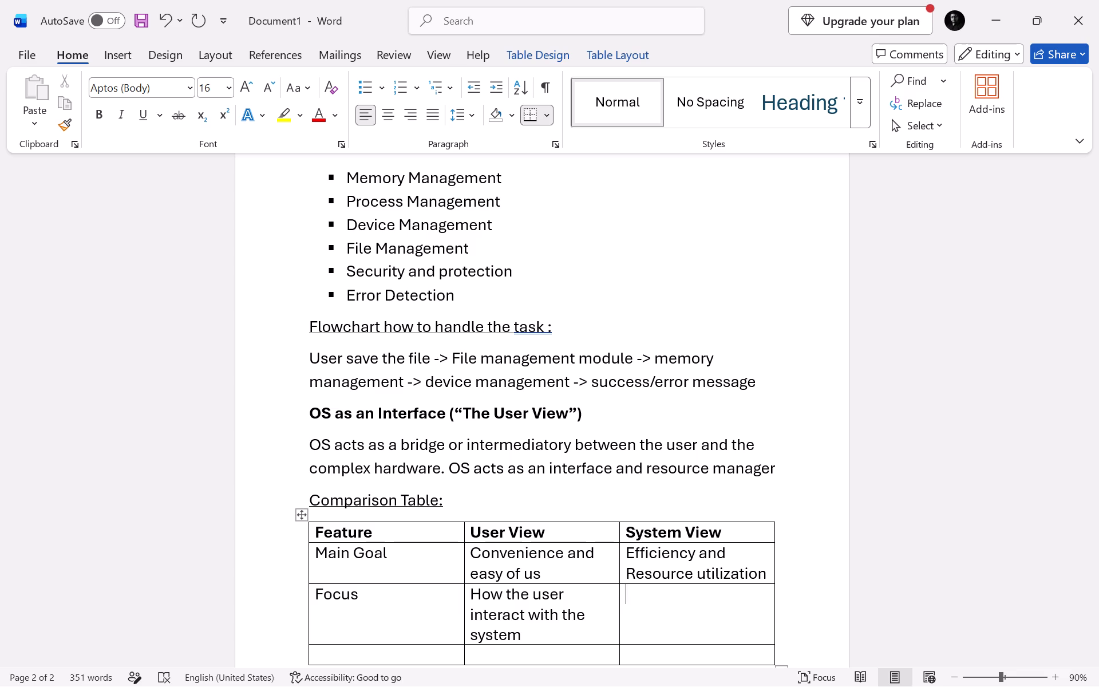
key(shift+h)
text(ow hardware re)
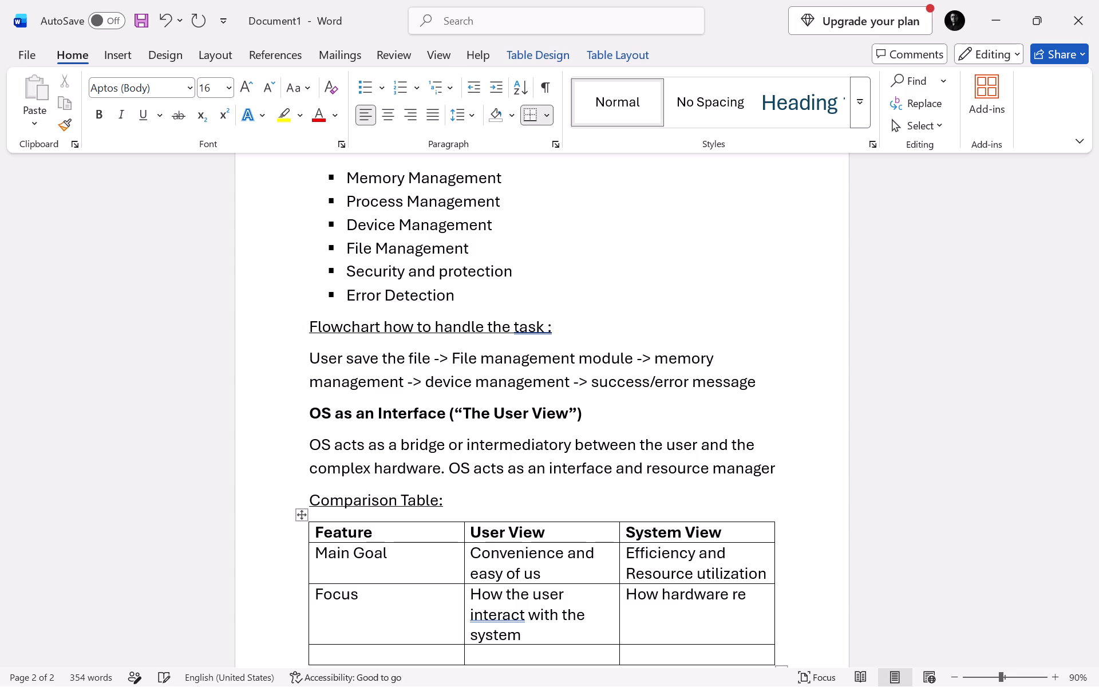
text(sources)
key(space)
text(are distr)
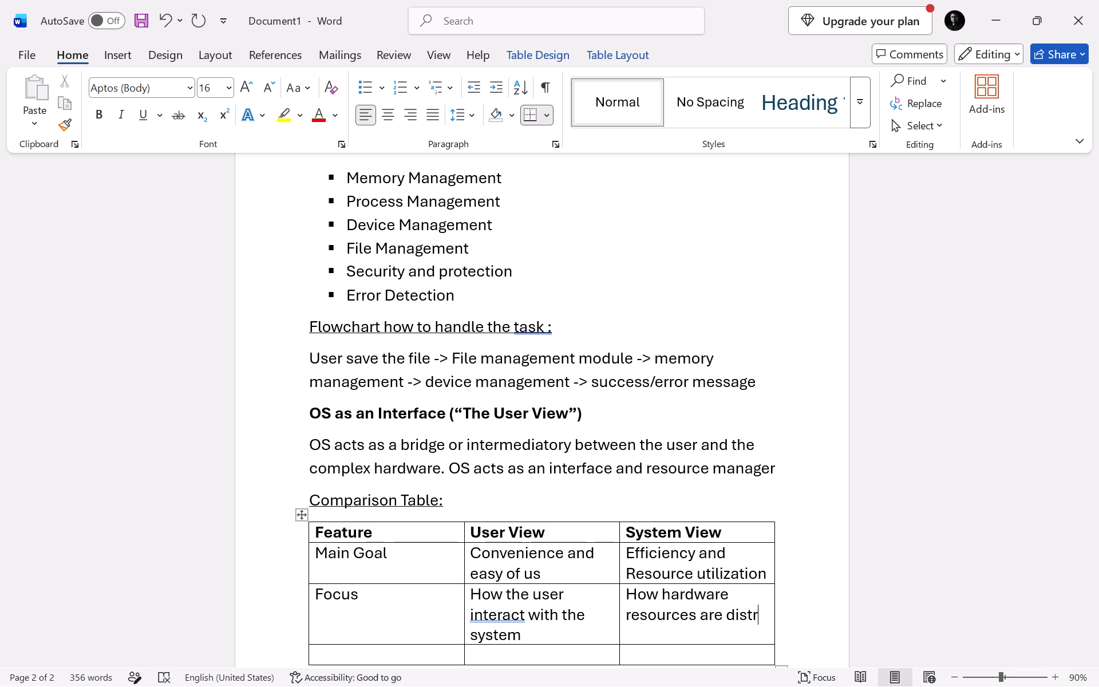
text(ibuted)
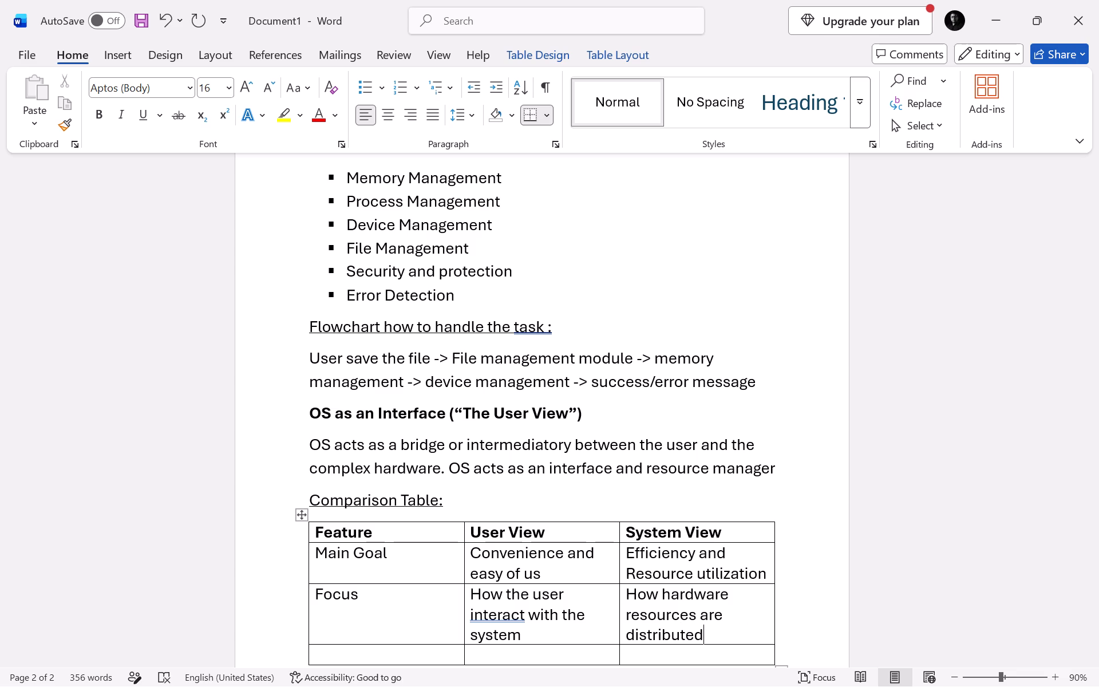
Enter "Example" in the Feature column of the comparison table's last row.
key(Down)
key(Left)
key(Left)
key(shift+w)
key(shift+BackSpace)
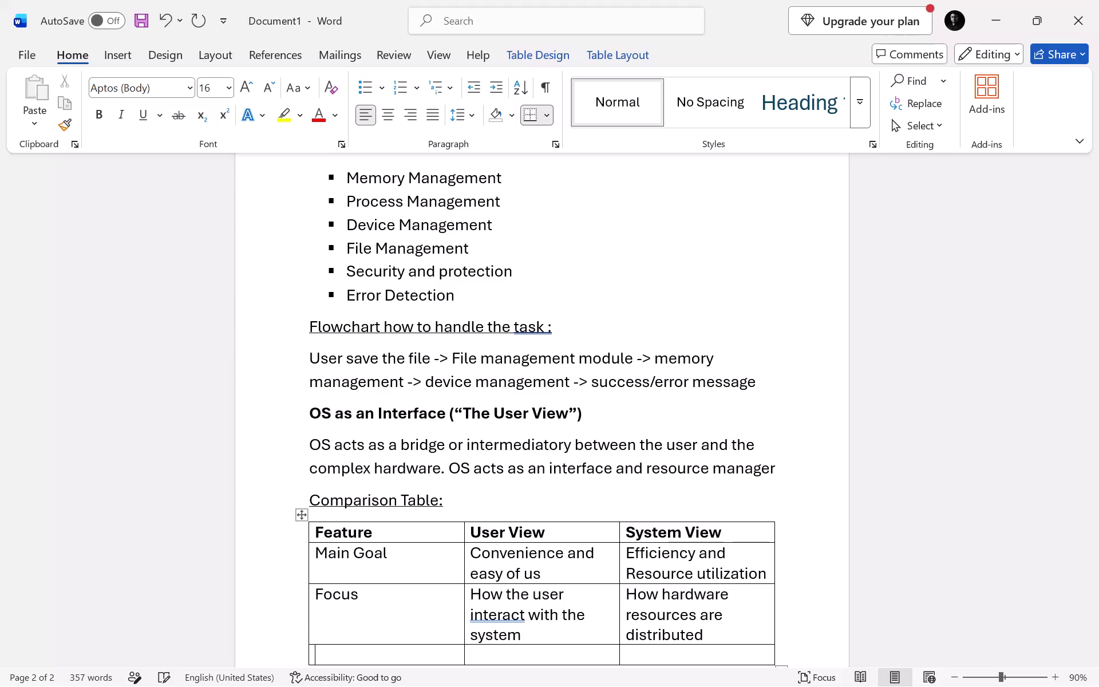
text(Exa)
text(mple)
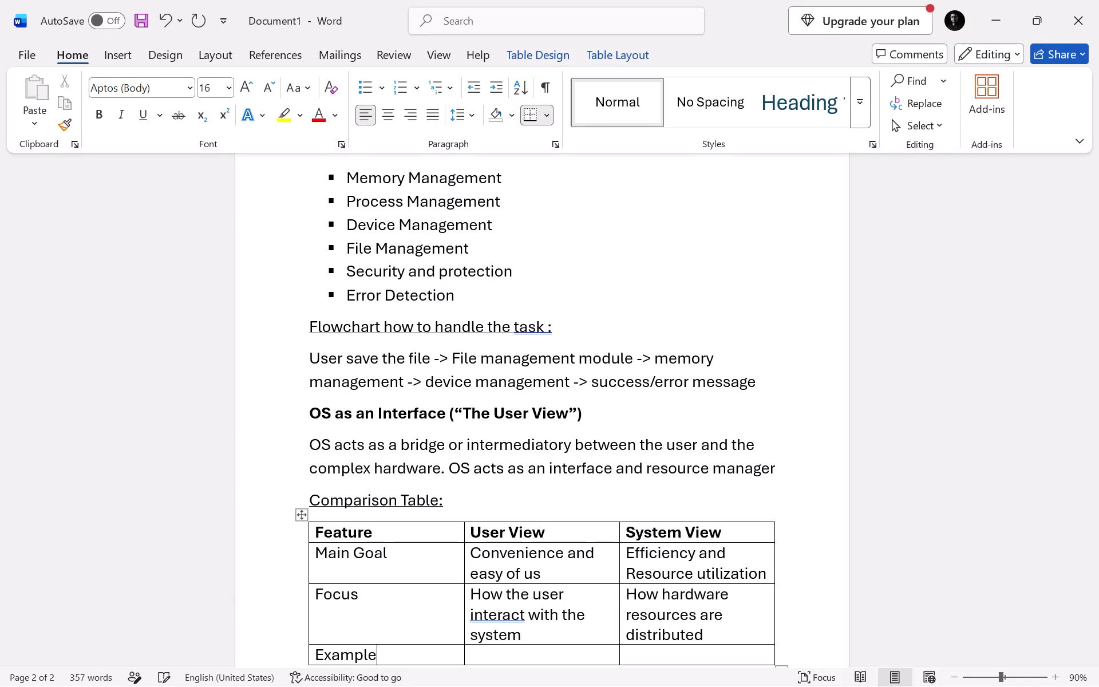
Fill the Example row with "GUI, CLI" under User View and "CPU Scheduling" under System View.
key(Right)
text(GUI,)
key(space)
text(CLI)
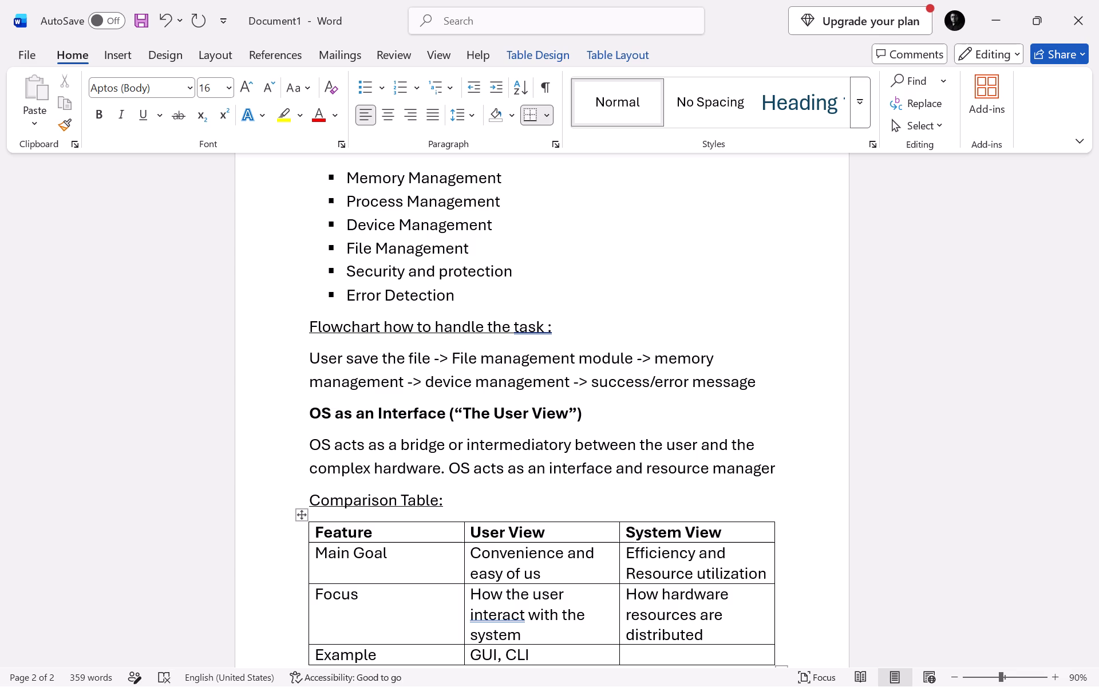
key(Right)
text(CPU S)
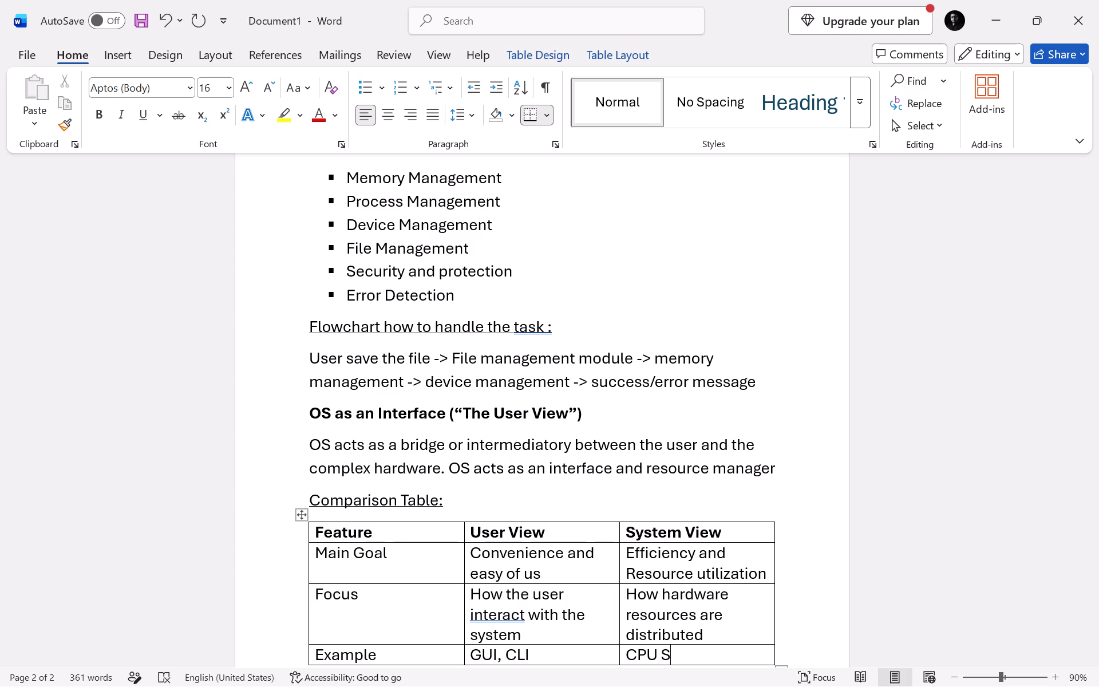
key(c)
text(heduling)
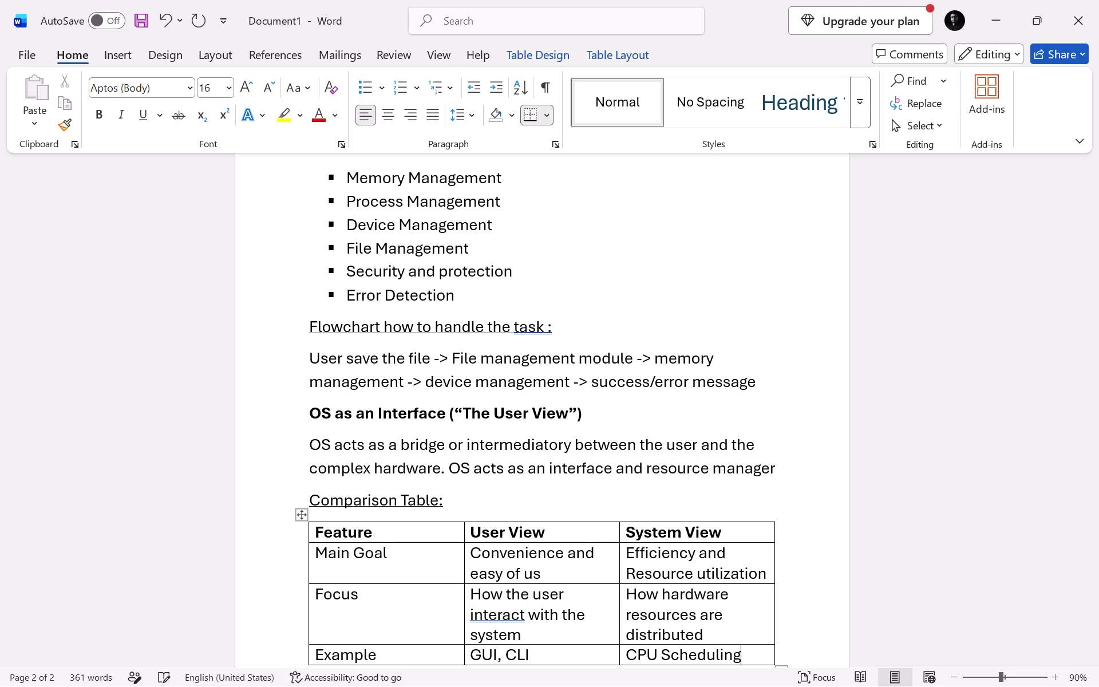
Add ", Memory allocation" after "CPU Scheduling" in the System View cell of the Example row.
text(,)
key(space)
text(Memo)
text(ry)
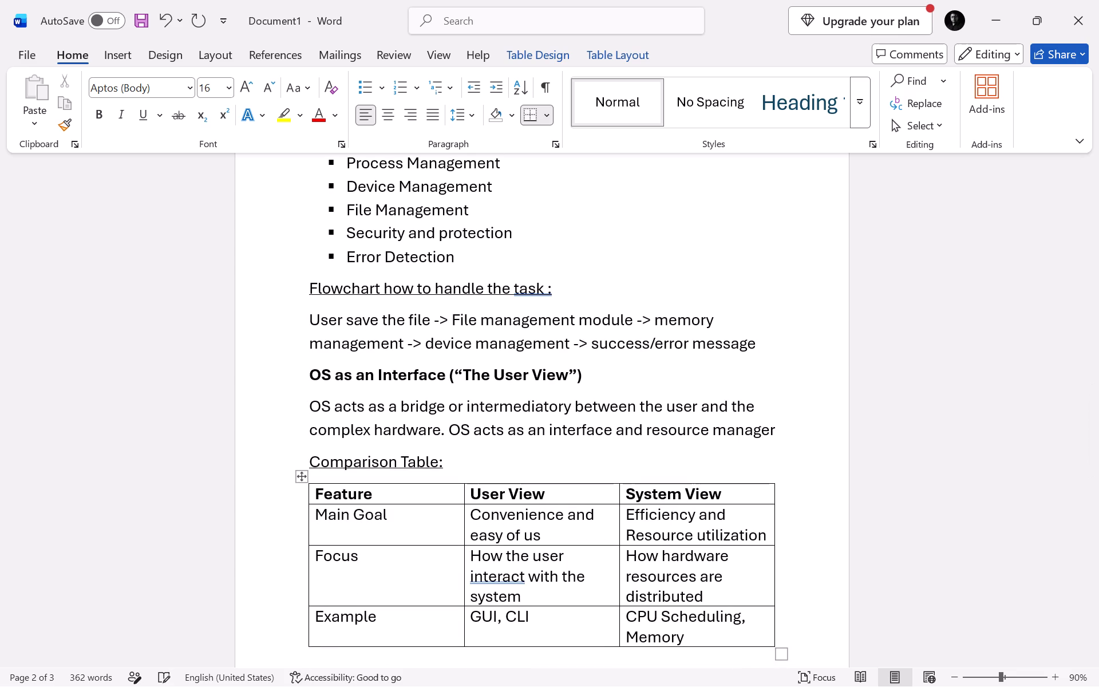
key(space)
text(allocatio)
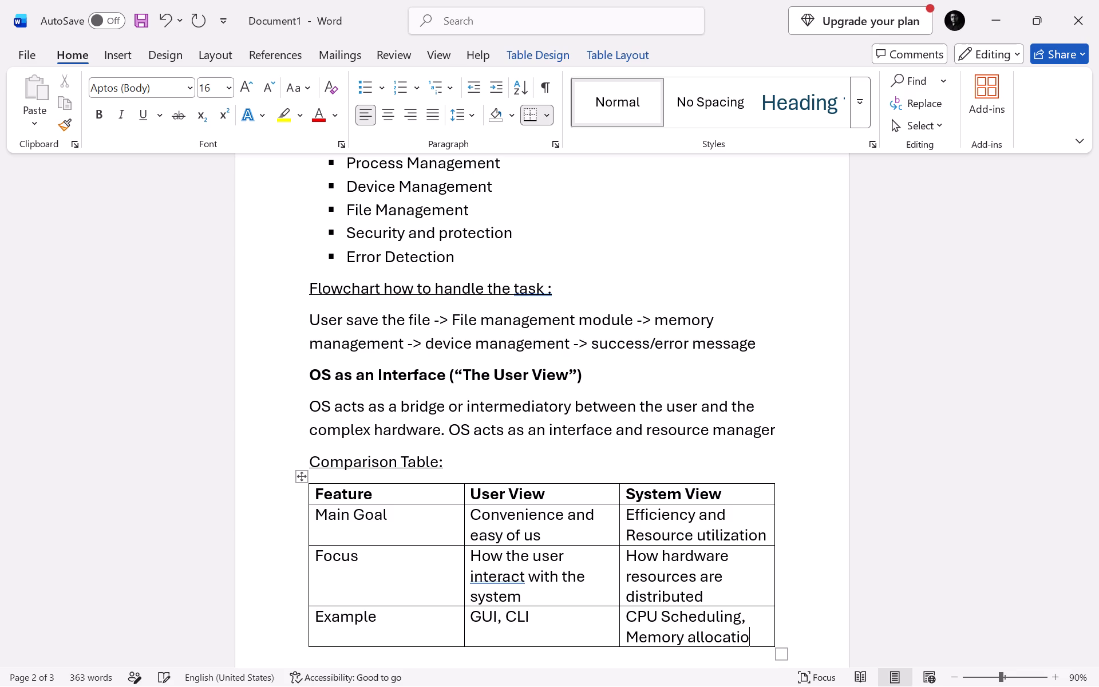
text(ns)
key(BackSpace)
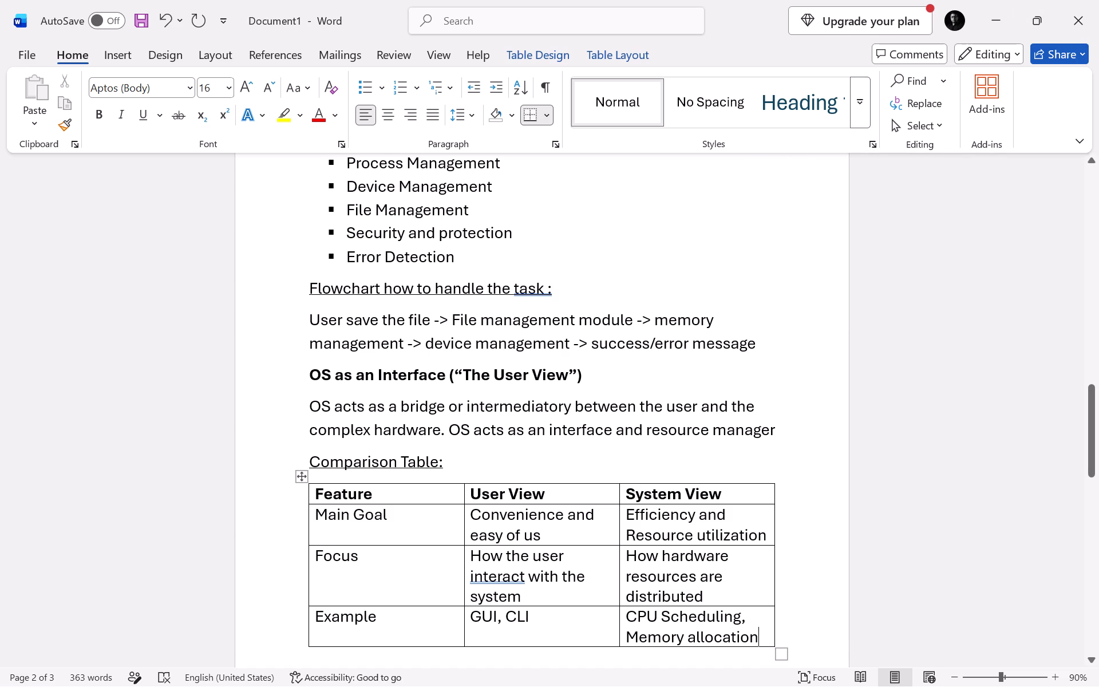
Add the bold heading "Classification of Operating System" on the blank page after the comparison table.
scroll(710, 195, down, 2)
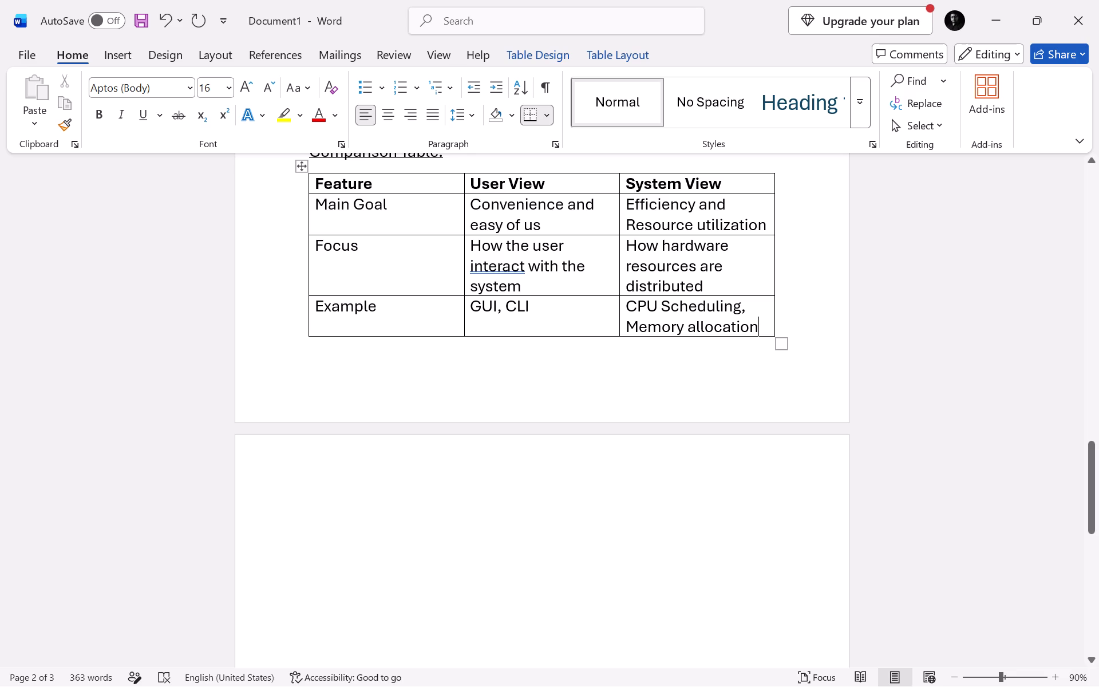
double_click(450, 481)
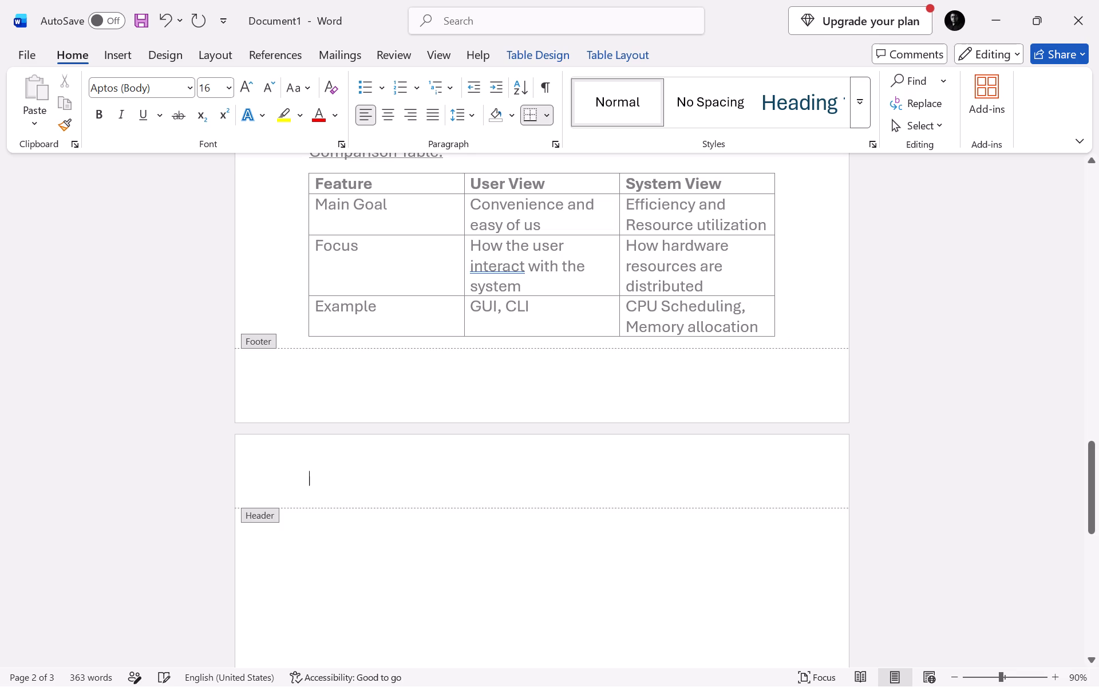
click(354, 555)
click(354, 555)
click(354, 555)
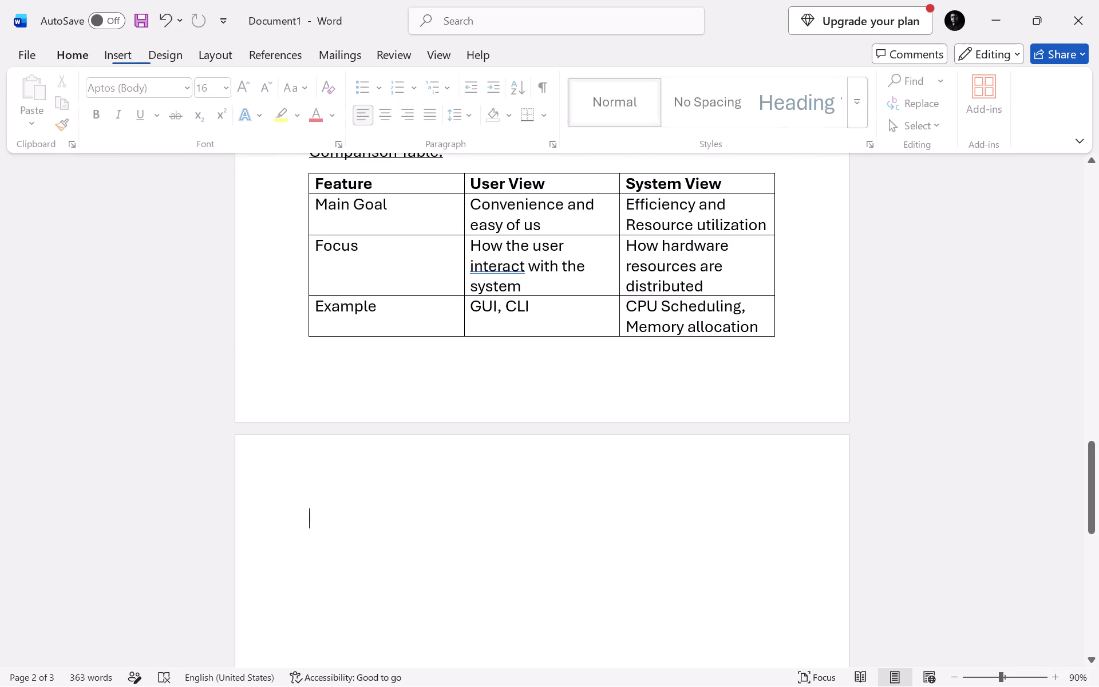
click(334, 548)
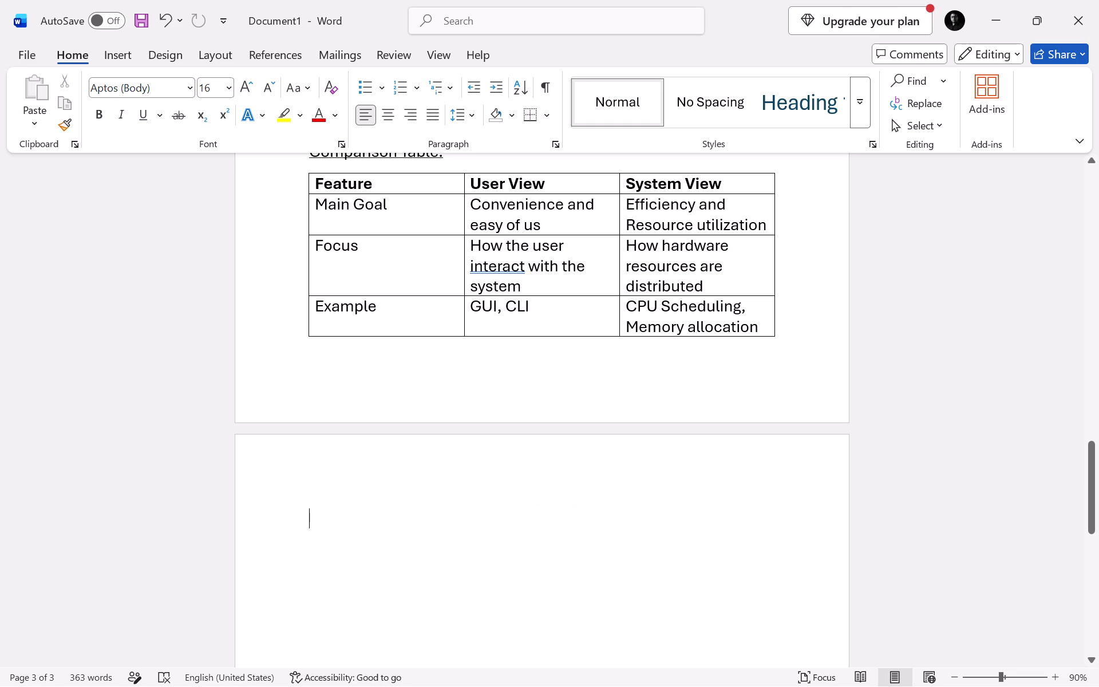
scroll(396, 481, up, 6)
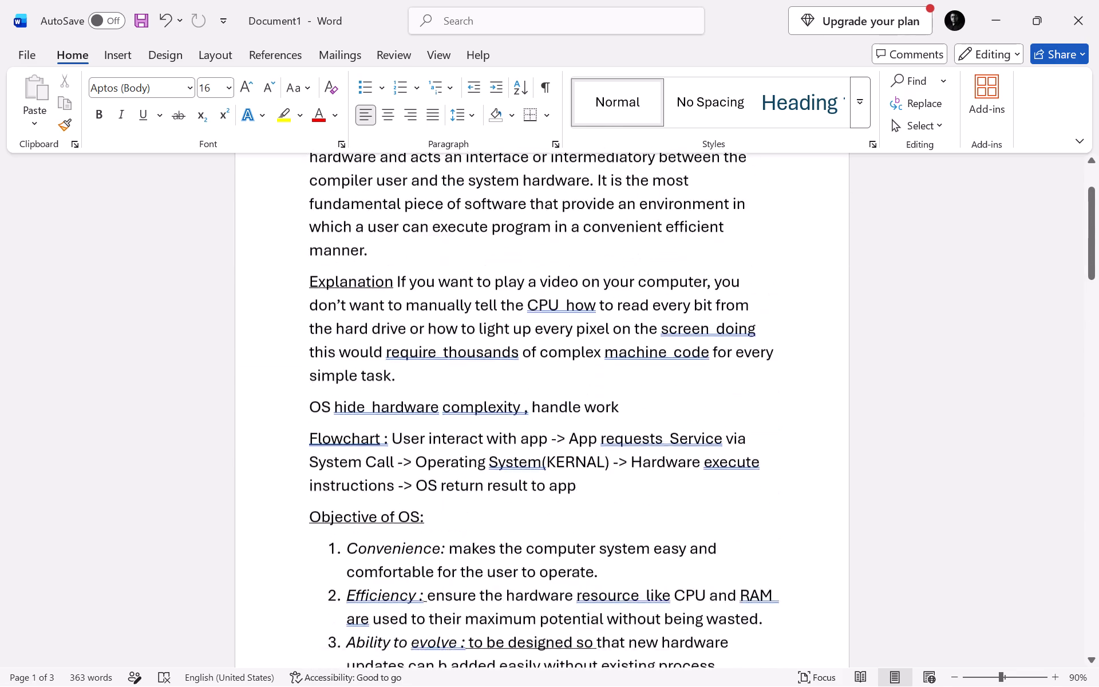
scroll(396, 481, up, 2)
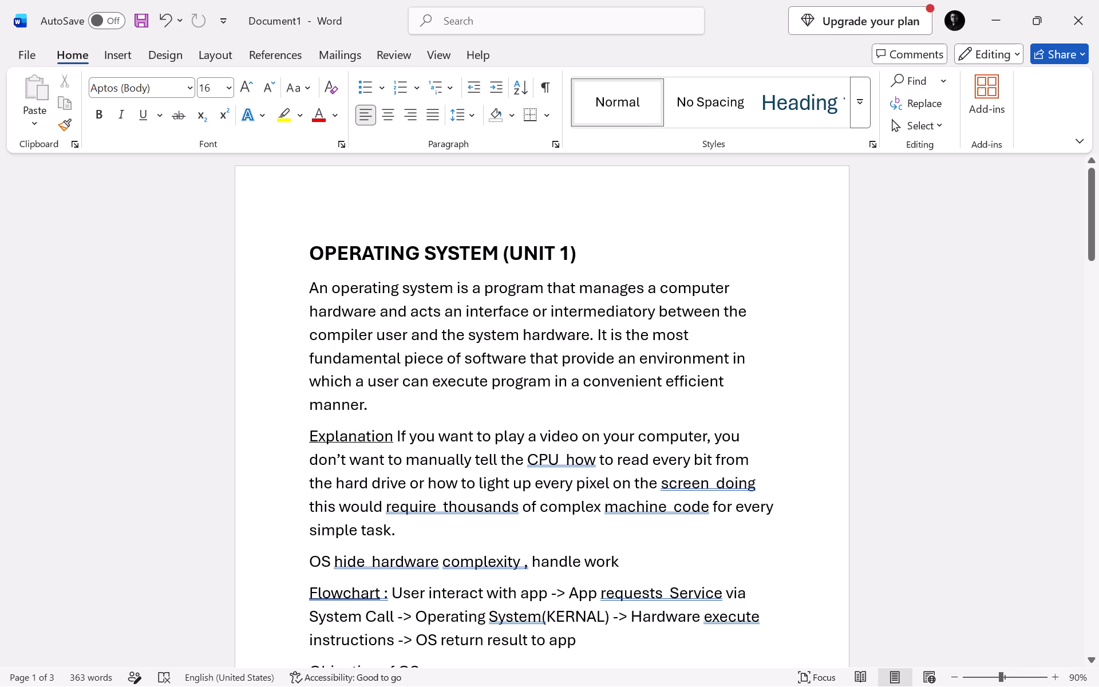
scroll(595, 440, down, 6)
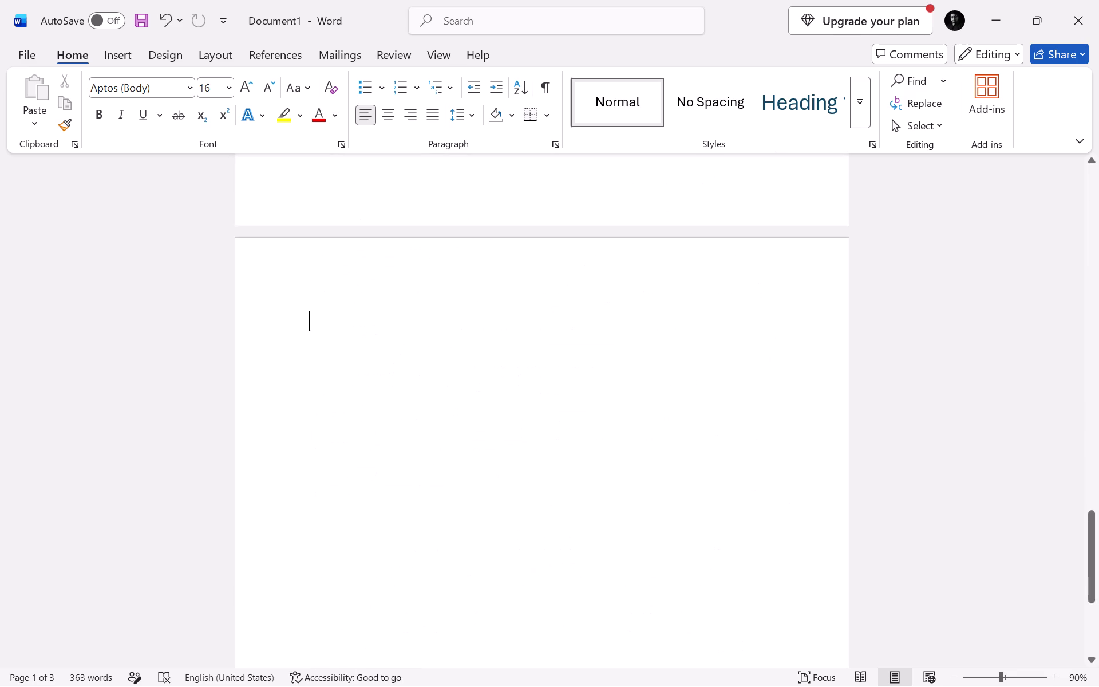
scroll(595, 440, right, 1)
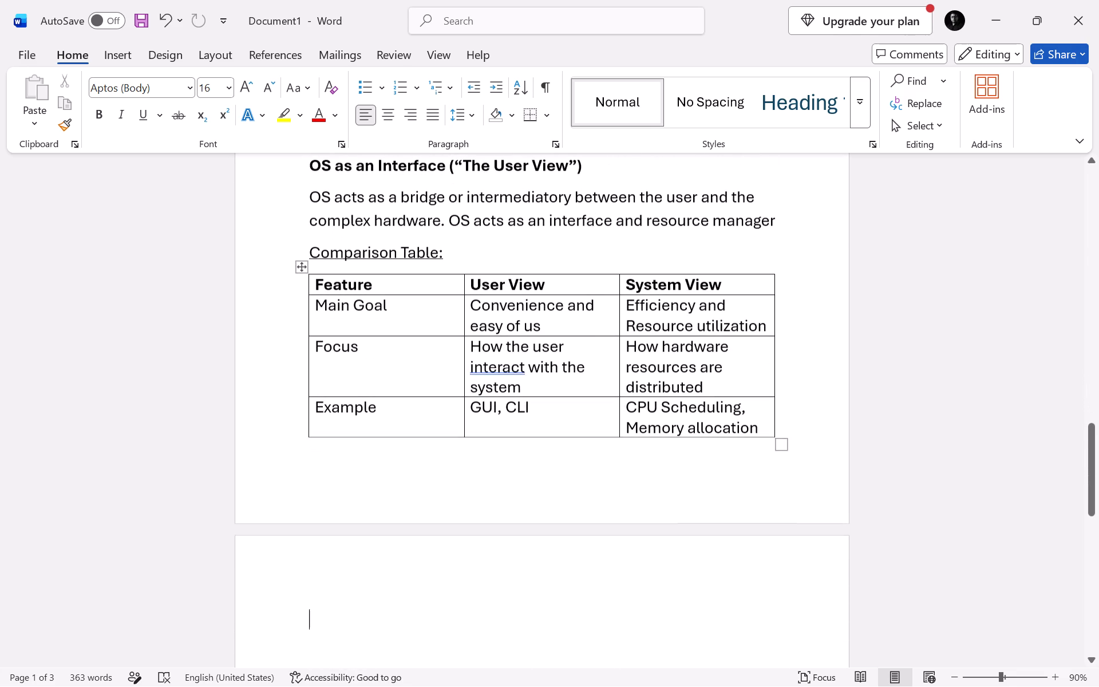
click(97, 110)
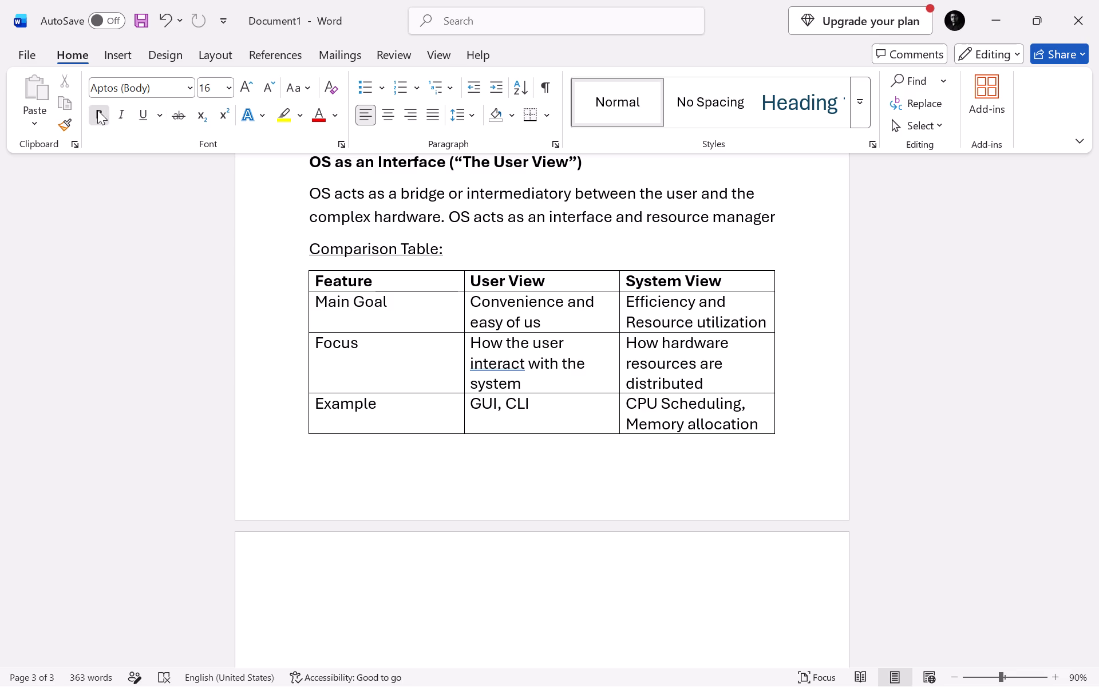
text(Classificari)
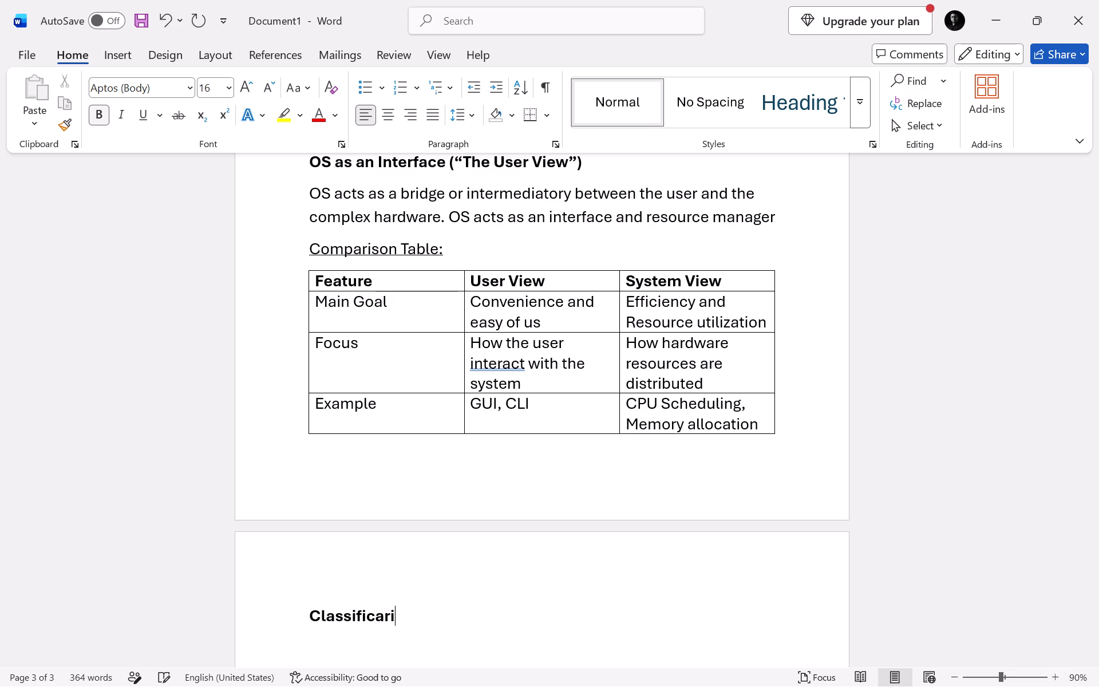
key(BackSpace)
key(BackSpace)
text(tion)
key(space)
text(of Operating)
key(space)
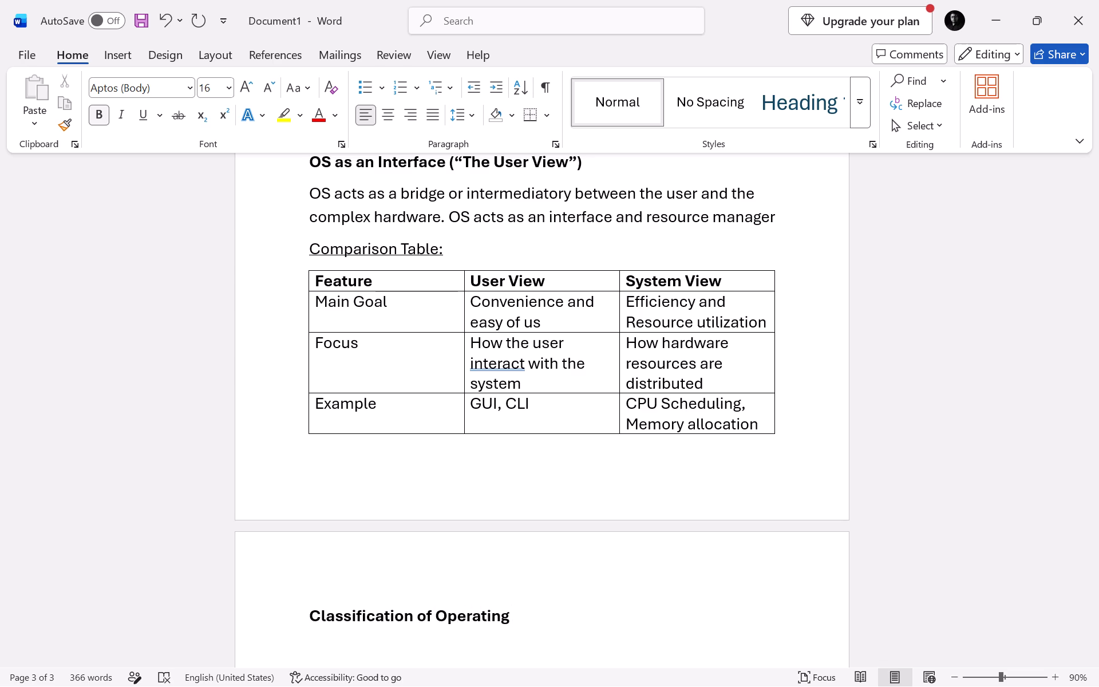
text(System)
key(Return)
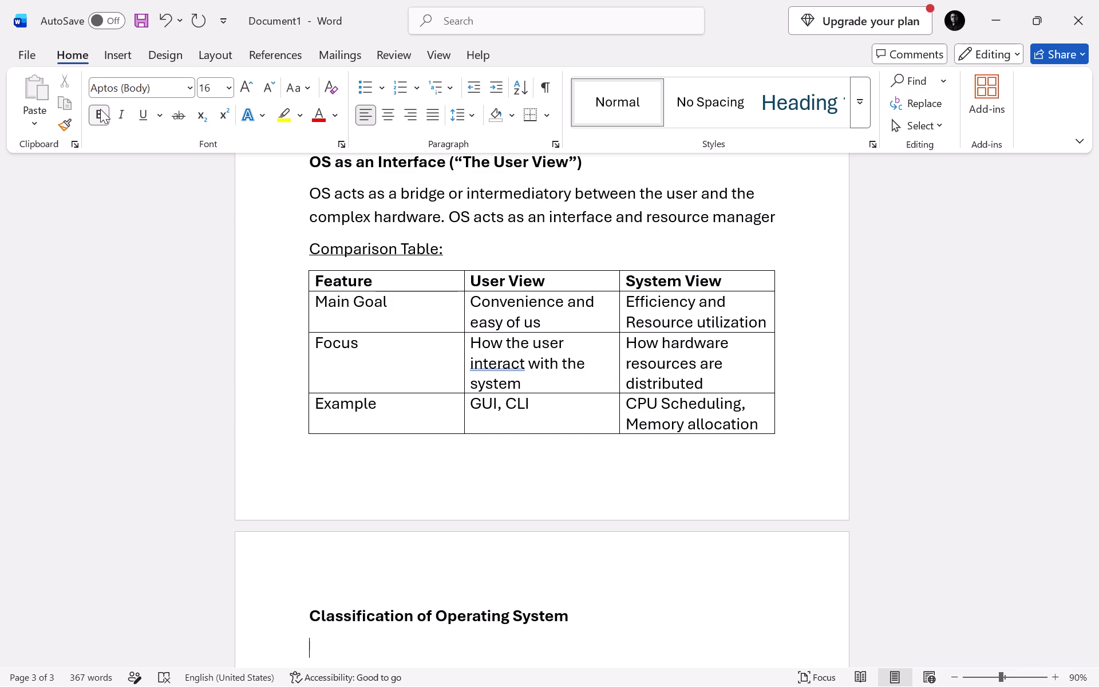
Turn off bold and start a numbered list at 1 under the "Classification of Operating System" heading.
click(98, 112)
text(1.)
scroll(98, 112, down, 2)
key(space)
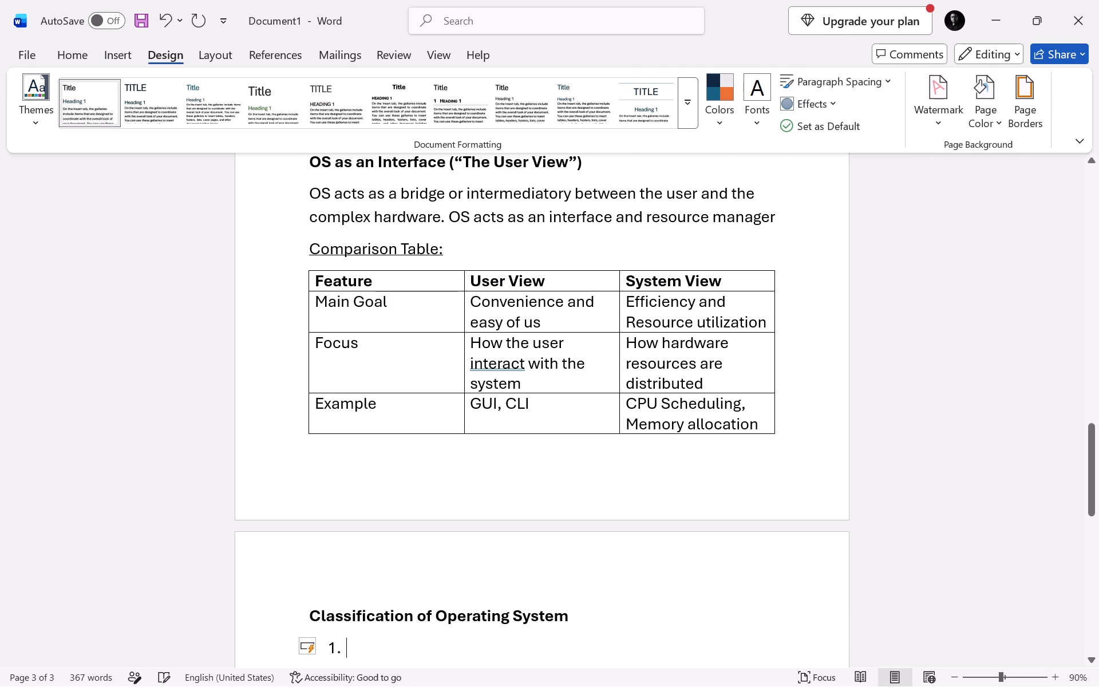
scroll(370, 323, down, 2)
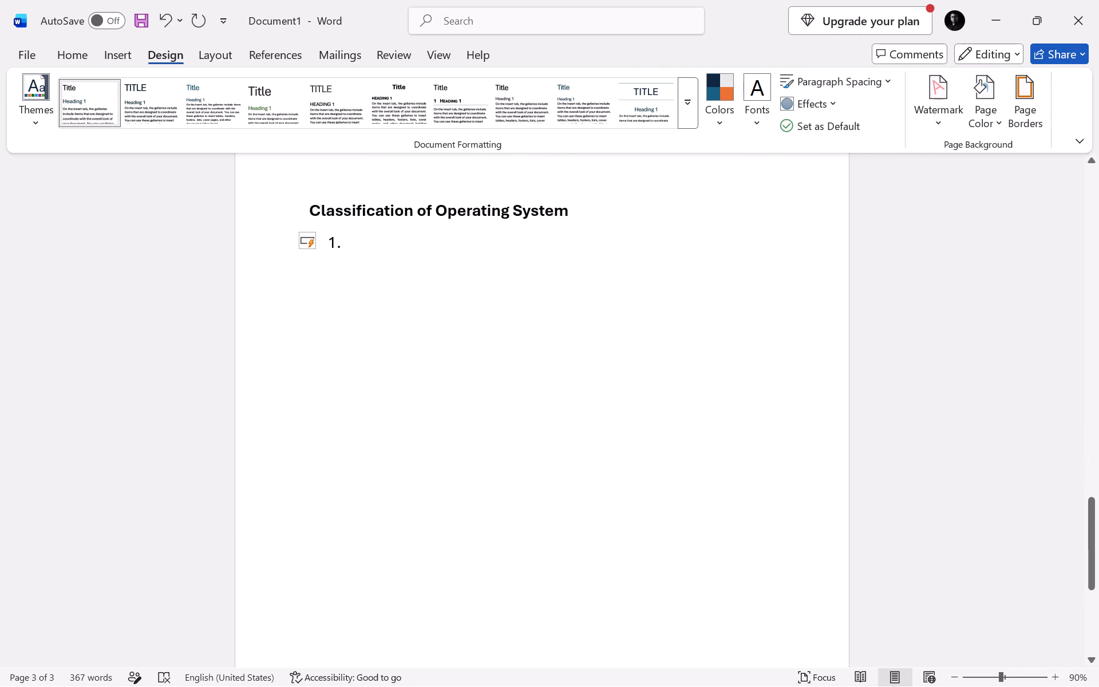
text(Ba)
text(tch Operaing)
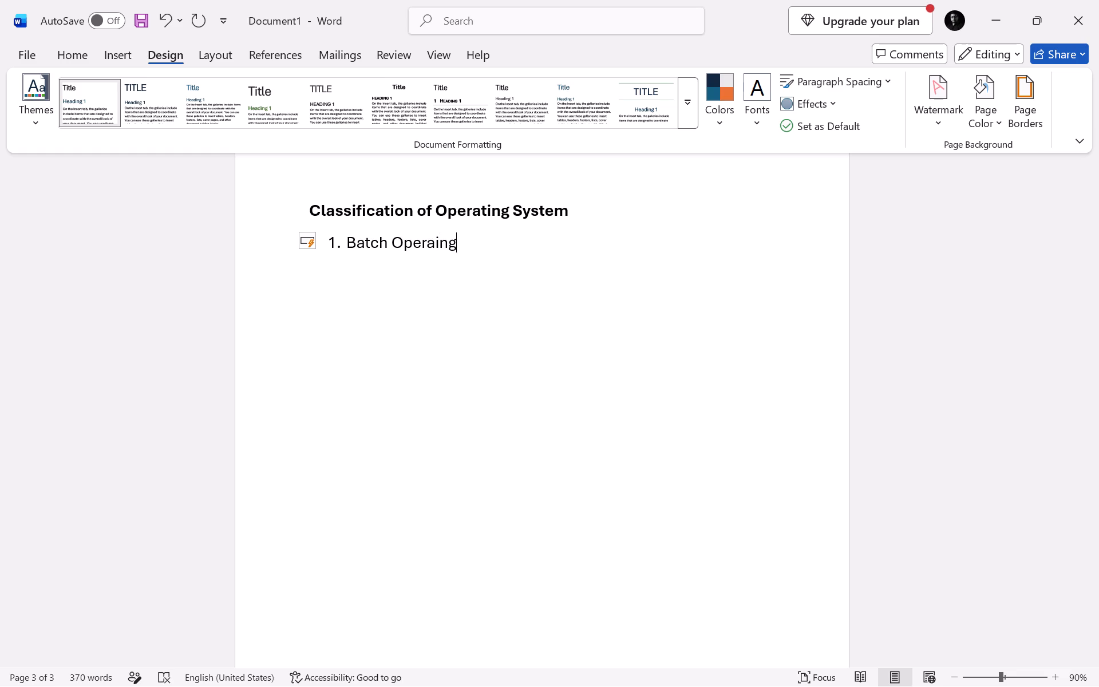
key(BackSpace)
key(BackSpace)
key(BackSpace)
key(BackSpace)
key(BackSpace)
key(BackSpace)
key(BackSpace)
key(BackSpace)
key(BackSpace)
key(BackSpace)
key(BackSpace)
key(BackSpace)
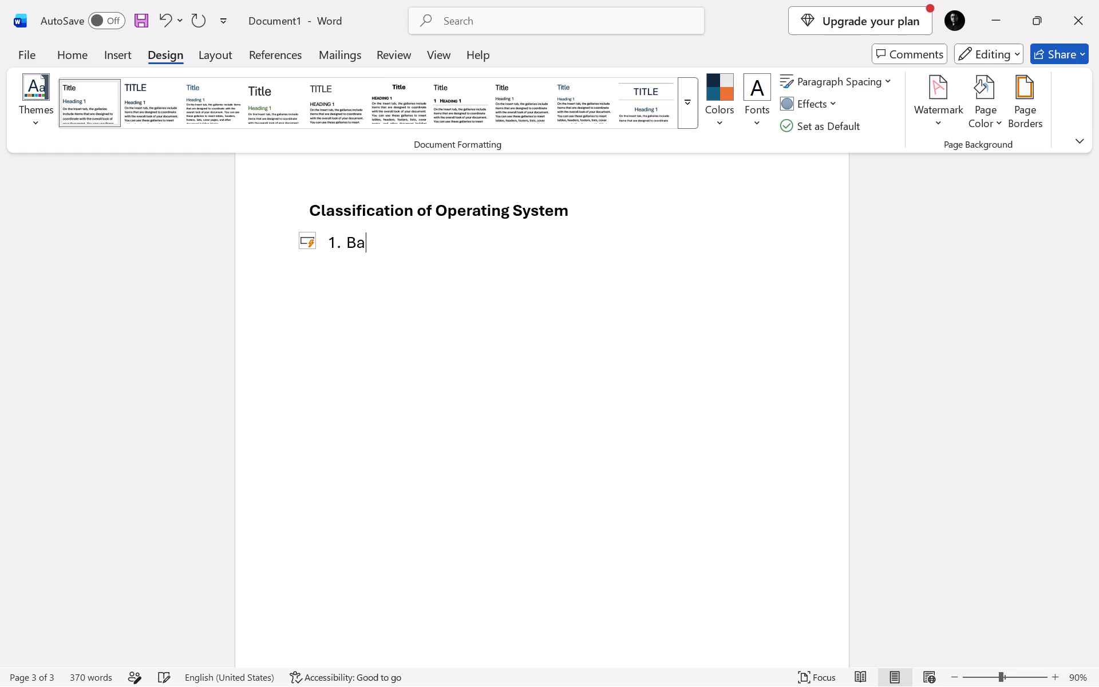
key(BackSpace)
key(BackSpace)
Enter "Batch Operating System:" as the underlined first item of the numbered list.
click(68, 45)
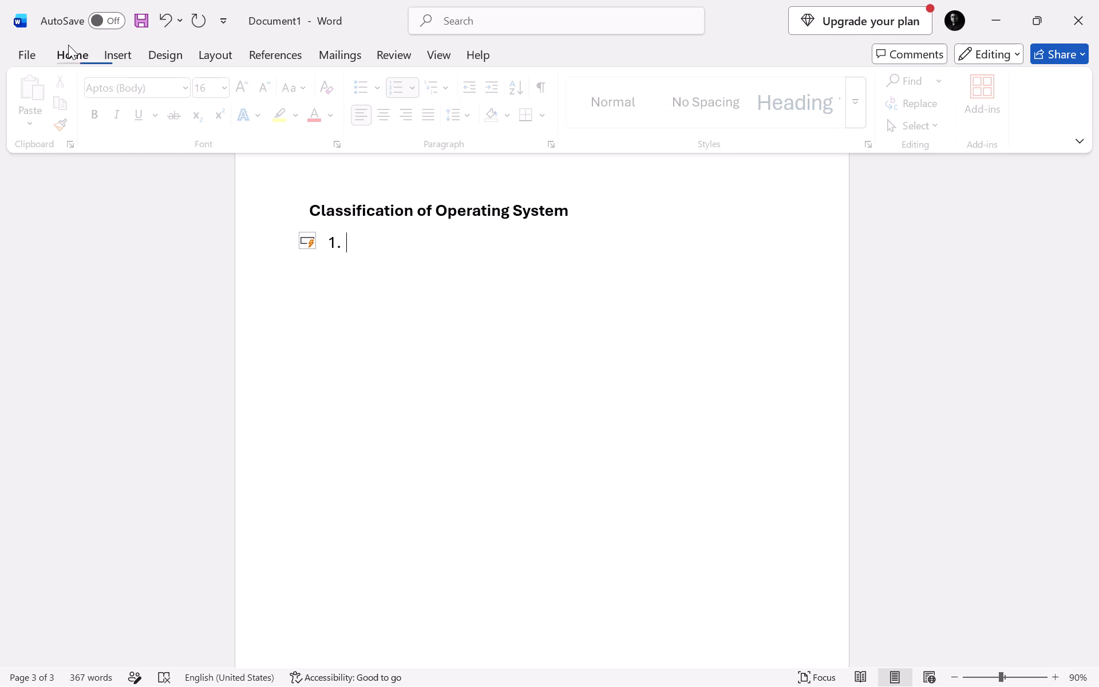
click(140, 118)
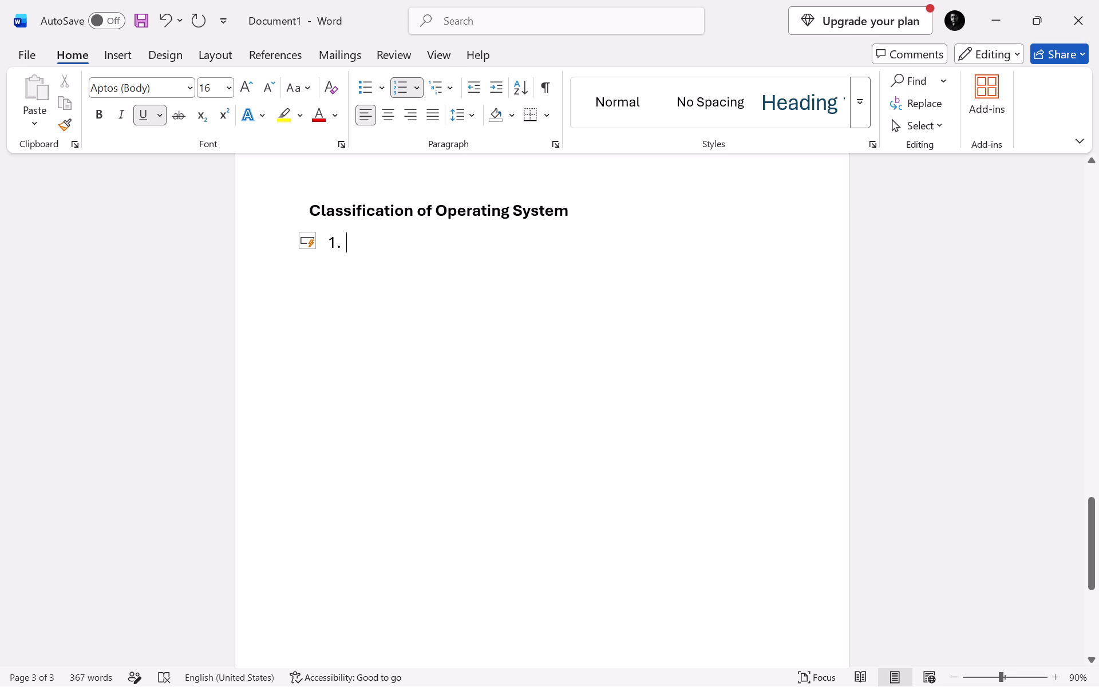
text(Batch Opr)
key(BackSpace)
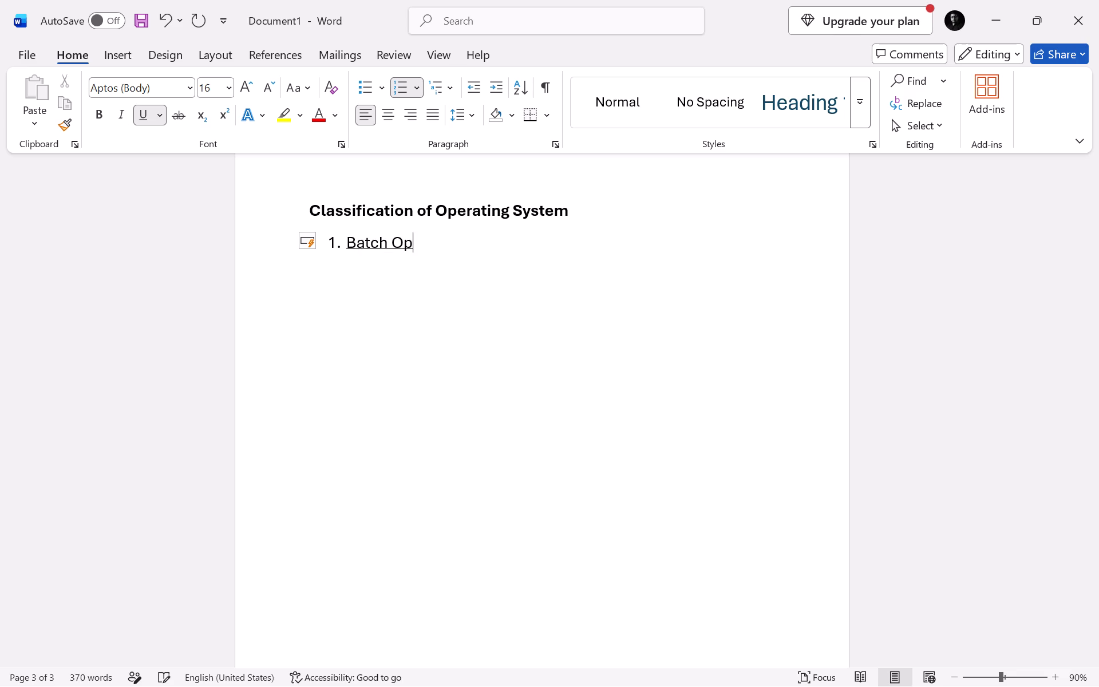
text(erar)
key(BackSpace)
text(ting System)
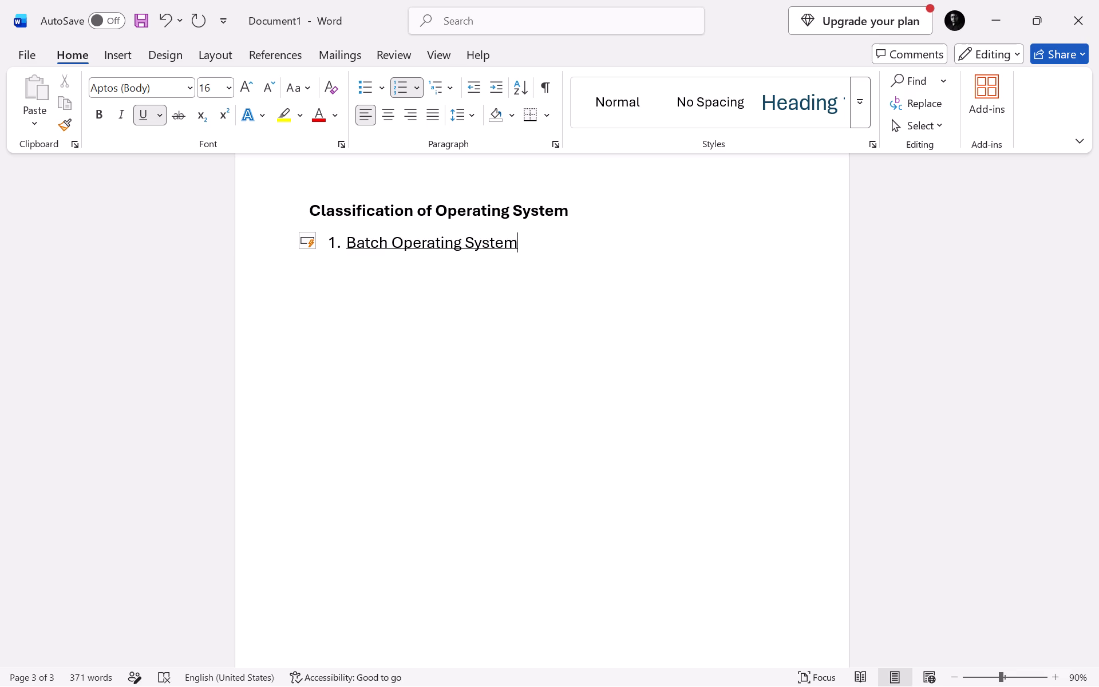
key(shift+colon)
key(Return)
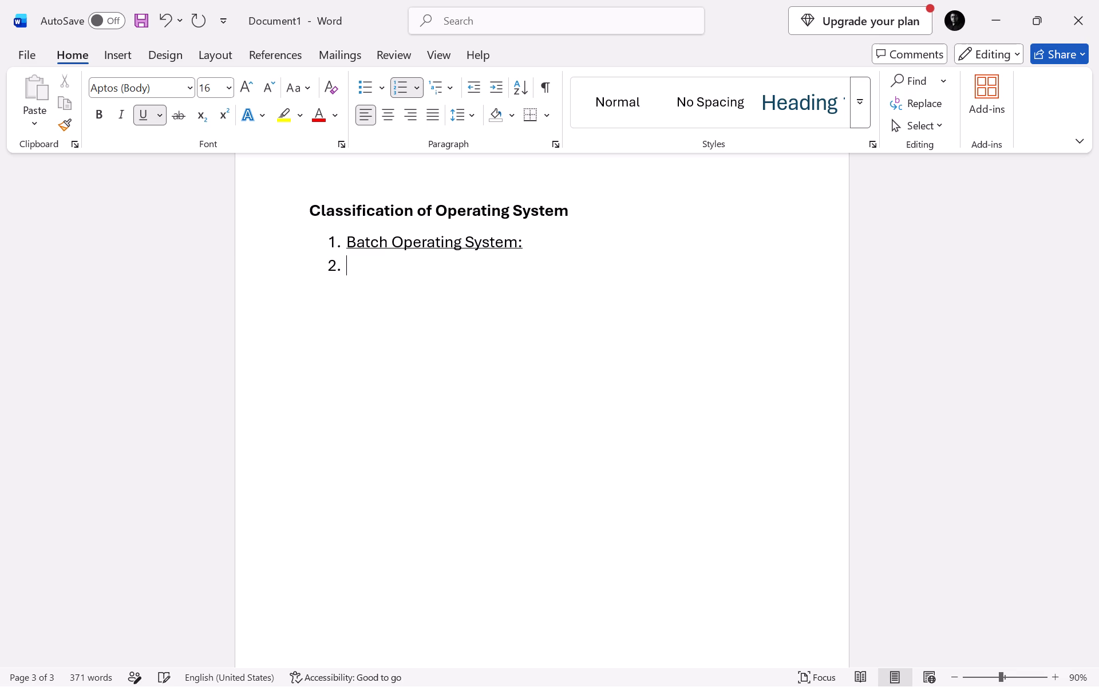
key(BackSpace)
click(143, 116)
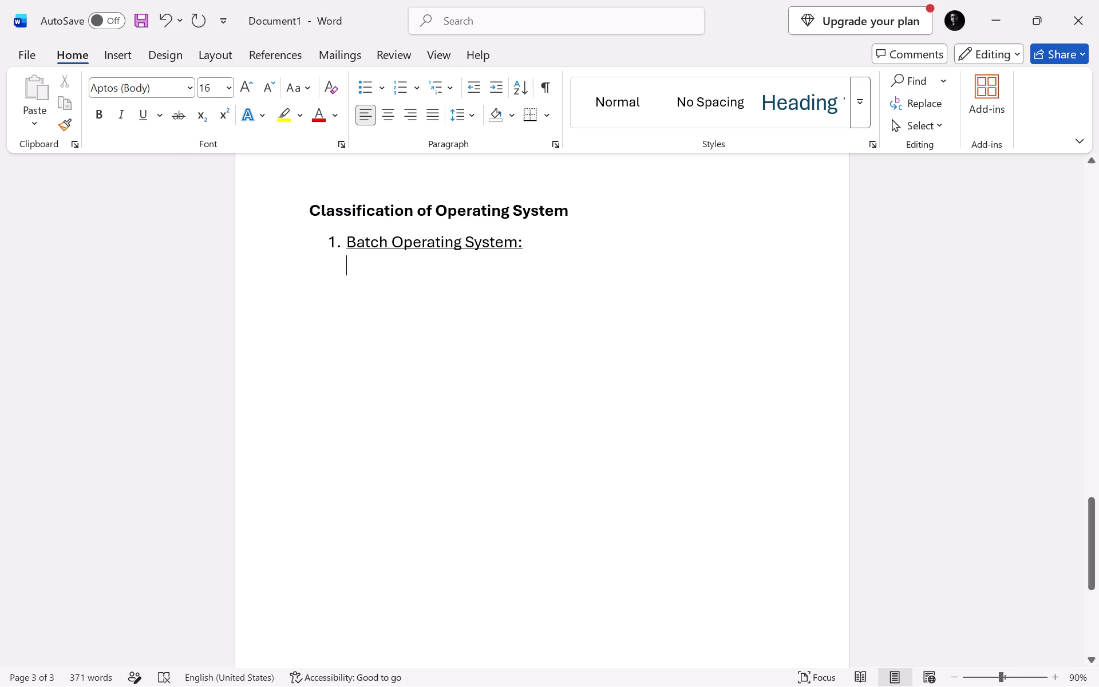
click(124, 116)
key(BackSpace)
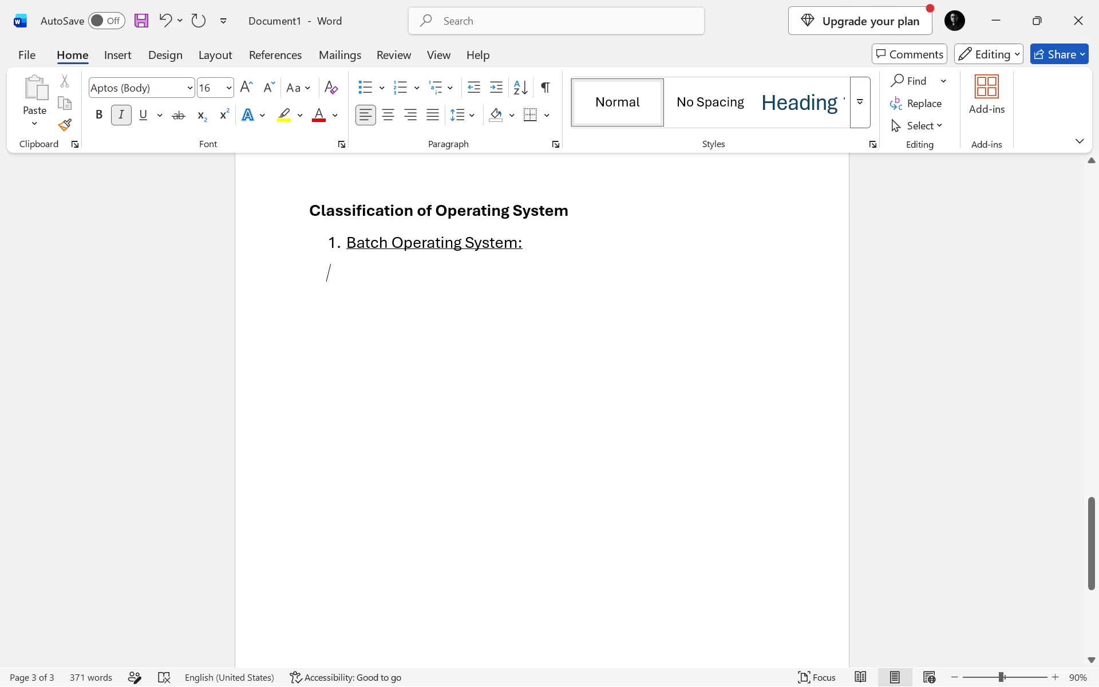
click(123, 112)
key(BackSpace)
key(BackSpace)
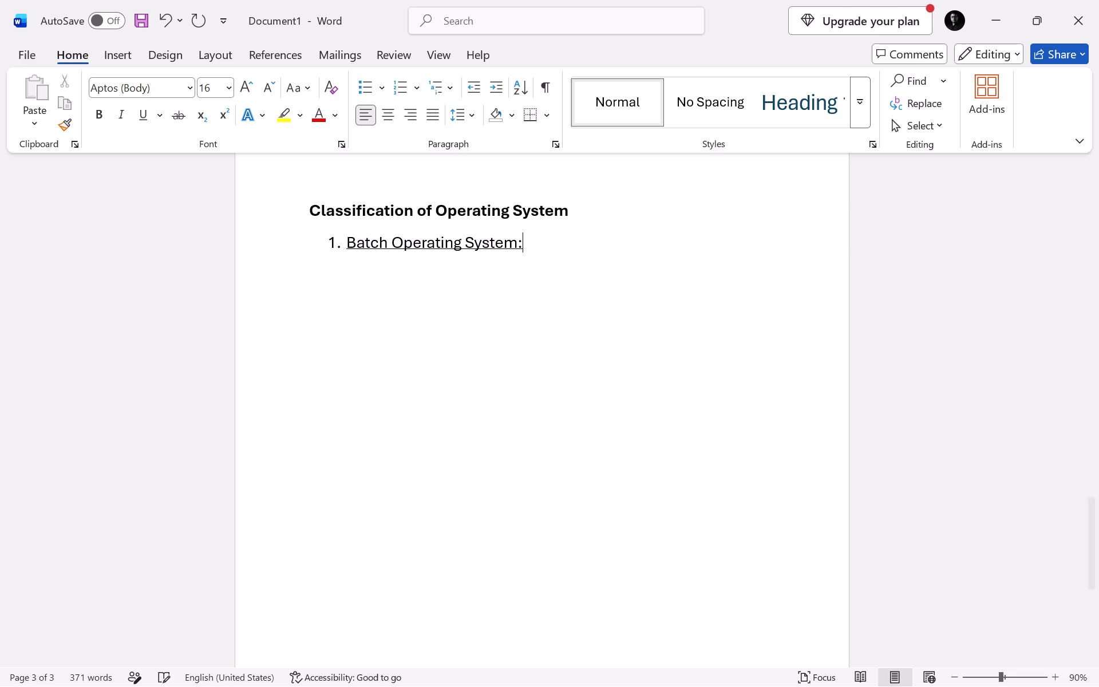
Start an unnumbered line under "Batch Operating System:" and turn off underlining for it.
key(Return)
key(BackSpace)
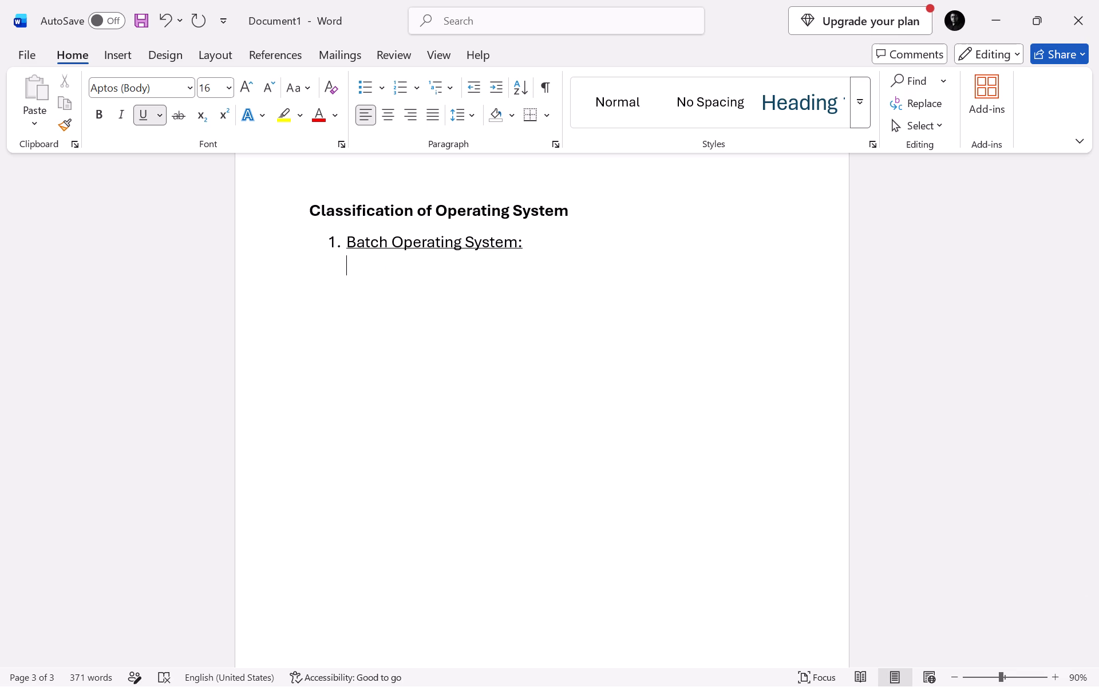
text(Type)
key(space)
key(BackSpace)
key(BackSpace)
key(BackSpace)
key(BackSpace)
key(BackSpace)
key(u)
key(BackSpace)
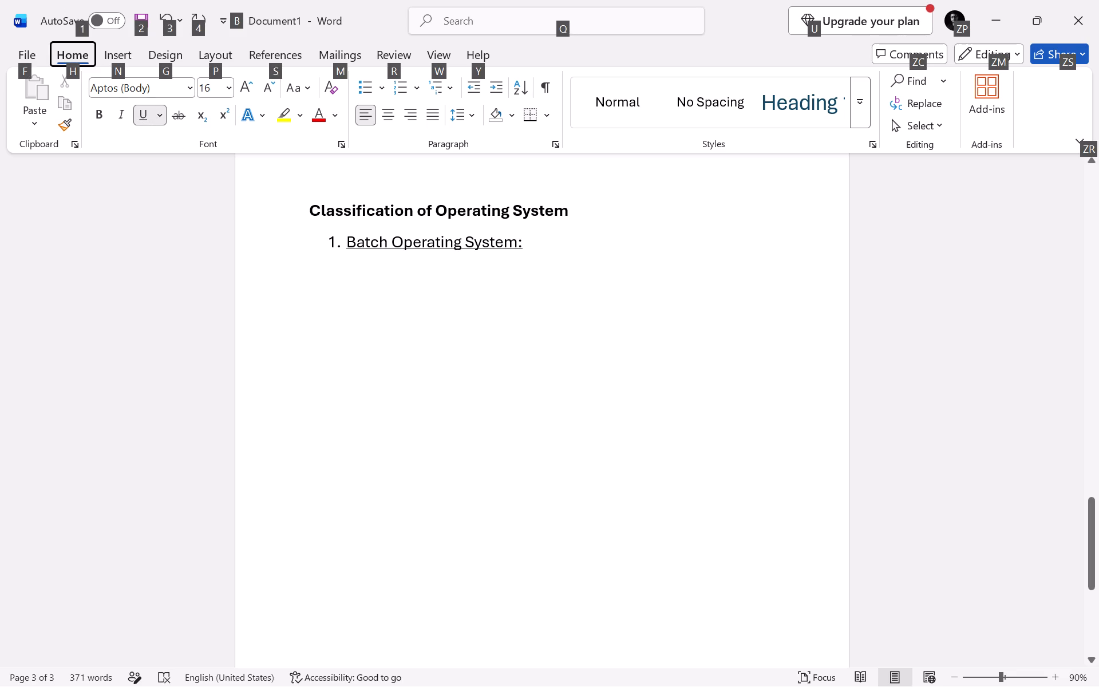
click(142, 115)
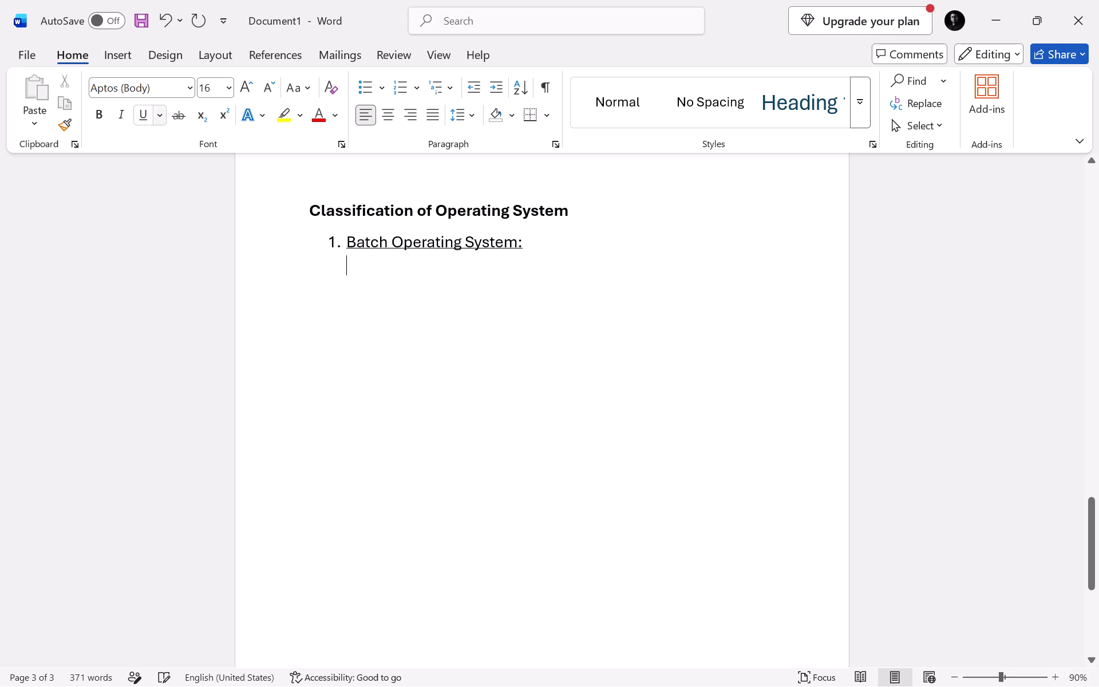
Write "Type of OS that process job in group of similar types without direct user interaction." under the Batch Operating System item.
text(Type of)
key(space)
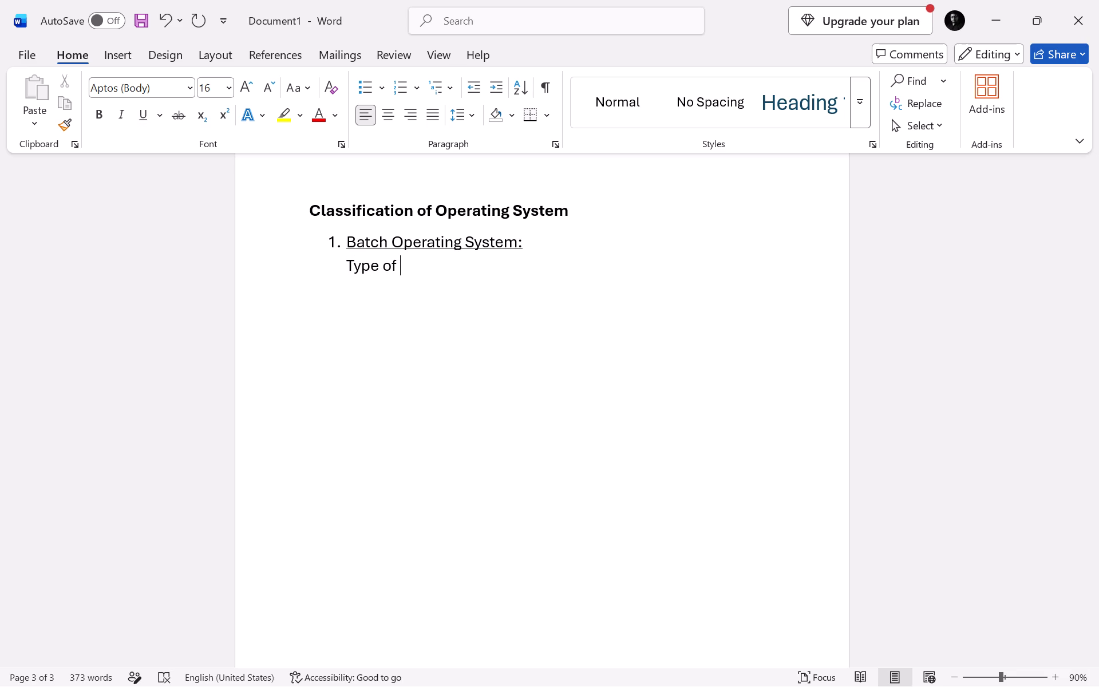
text(OS)
key(space)
text(that process)
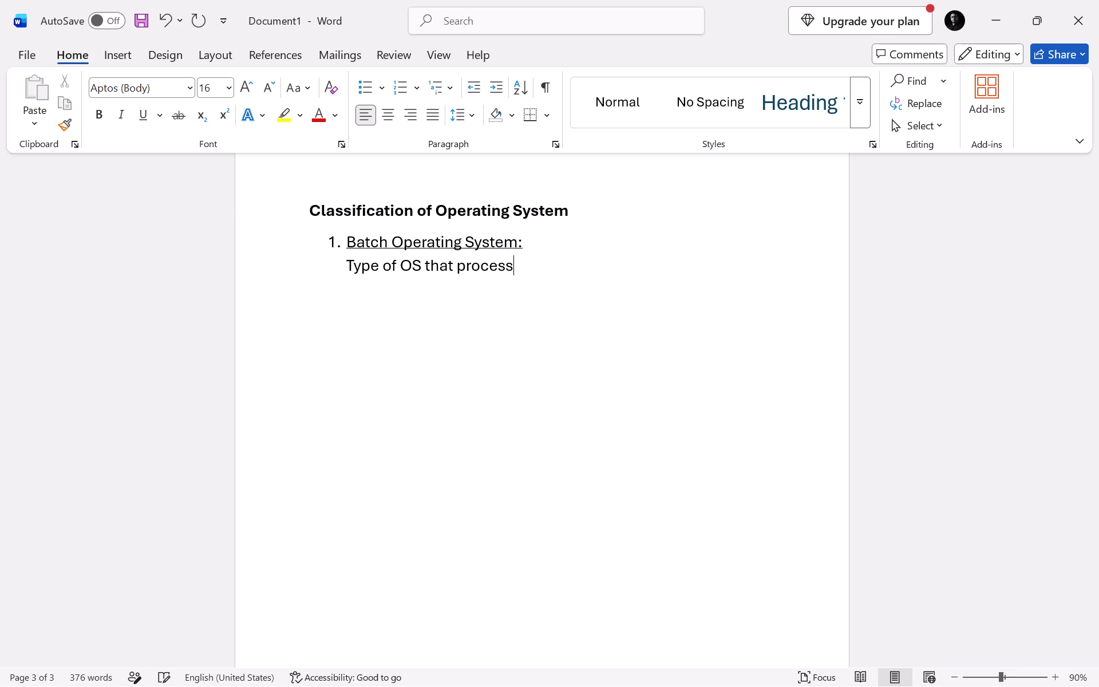
key(space)
text(job in)
key(space)
text(group of similar)
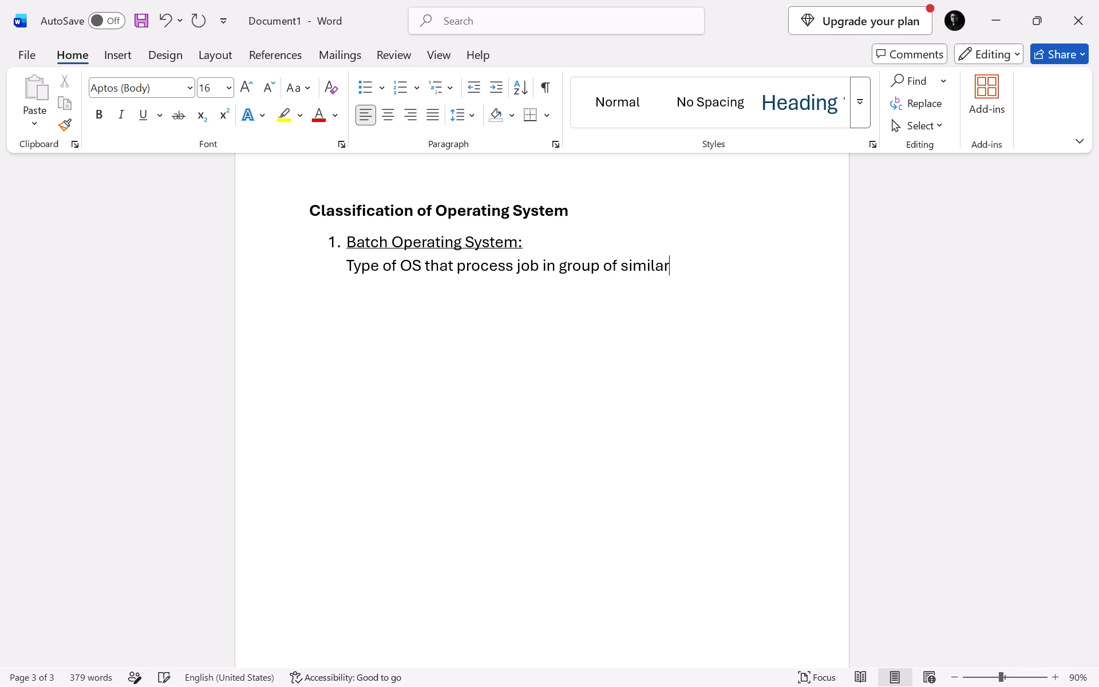
key(space)
text(tu)
key(BackSpace)
text(ypes without)
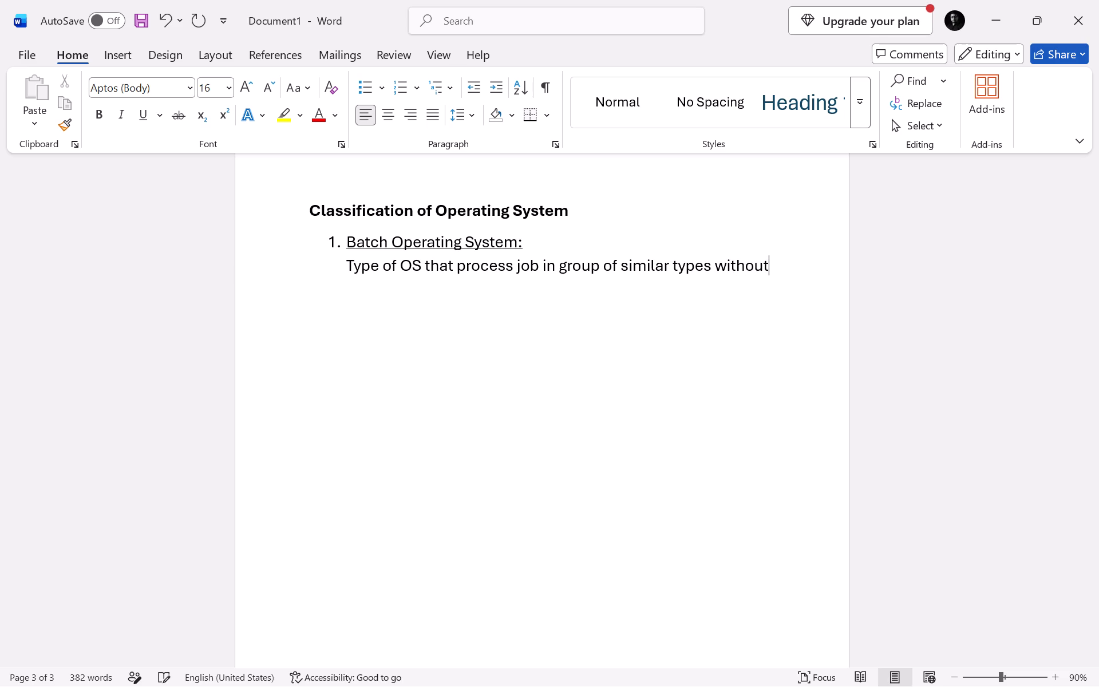
key(space)
text(direct user interaction)
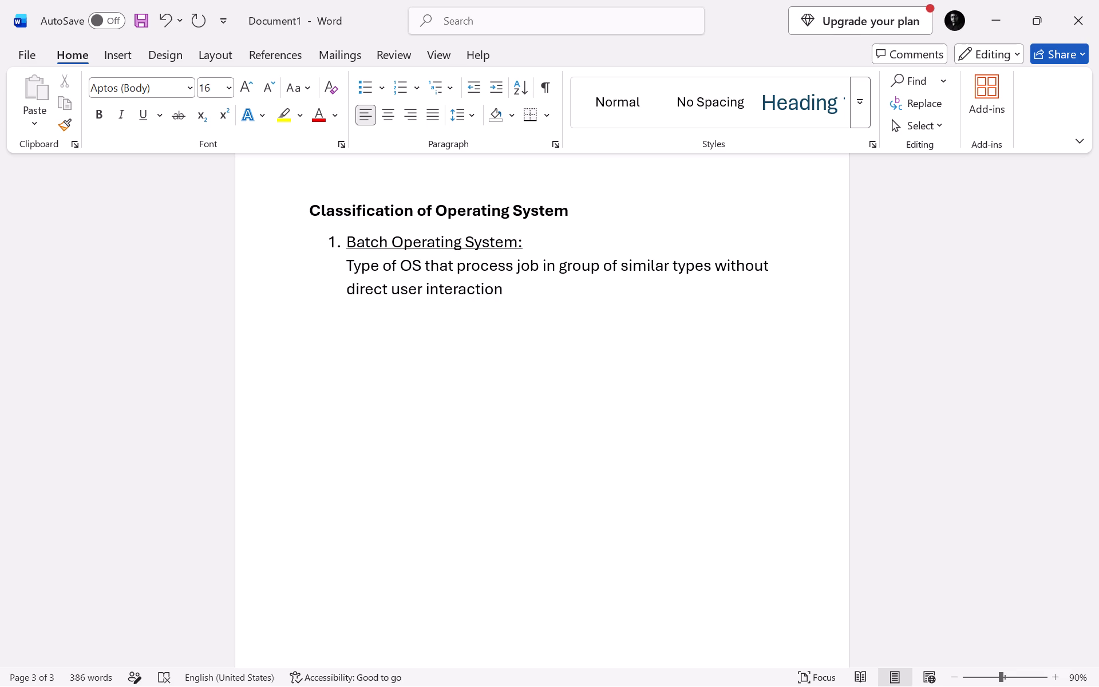
text(.)
key(space)
Continue the Batch Operating System description with "The user does not interact with computer directly".
text(The user)
key(space)
text(does not)
key(space)
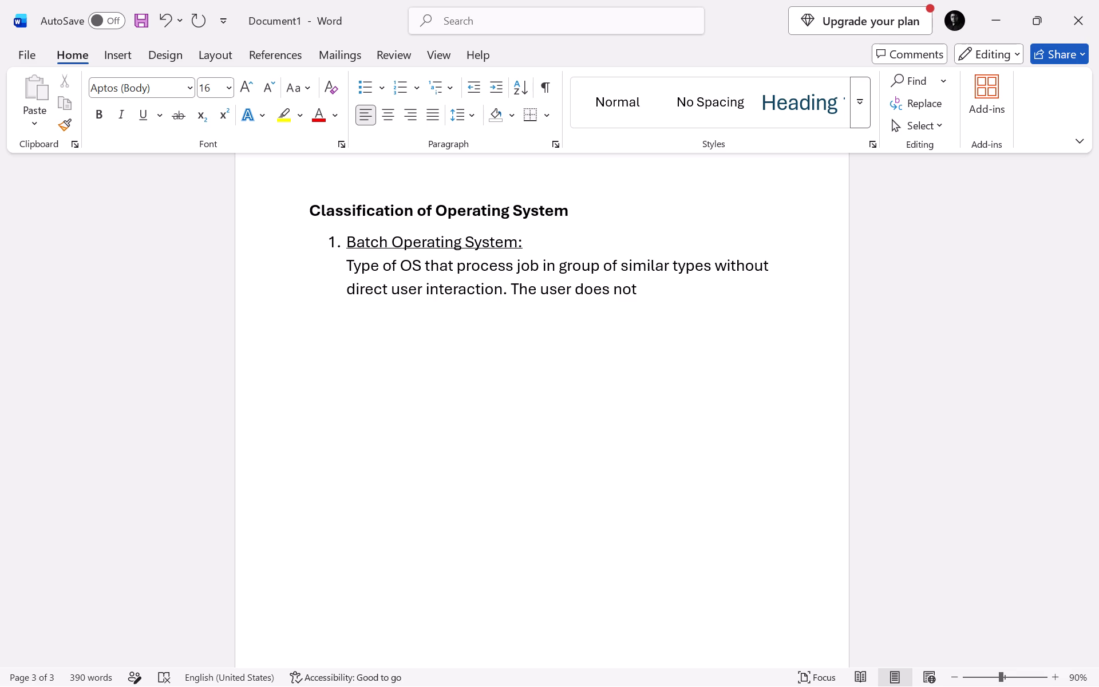
text(important)
key(space)
key(BackSpace)
key(BackSpace)
key(BackSpace)
key(BackSpace)
key(BackSpace)
key(BackSpace)
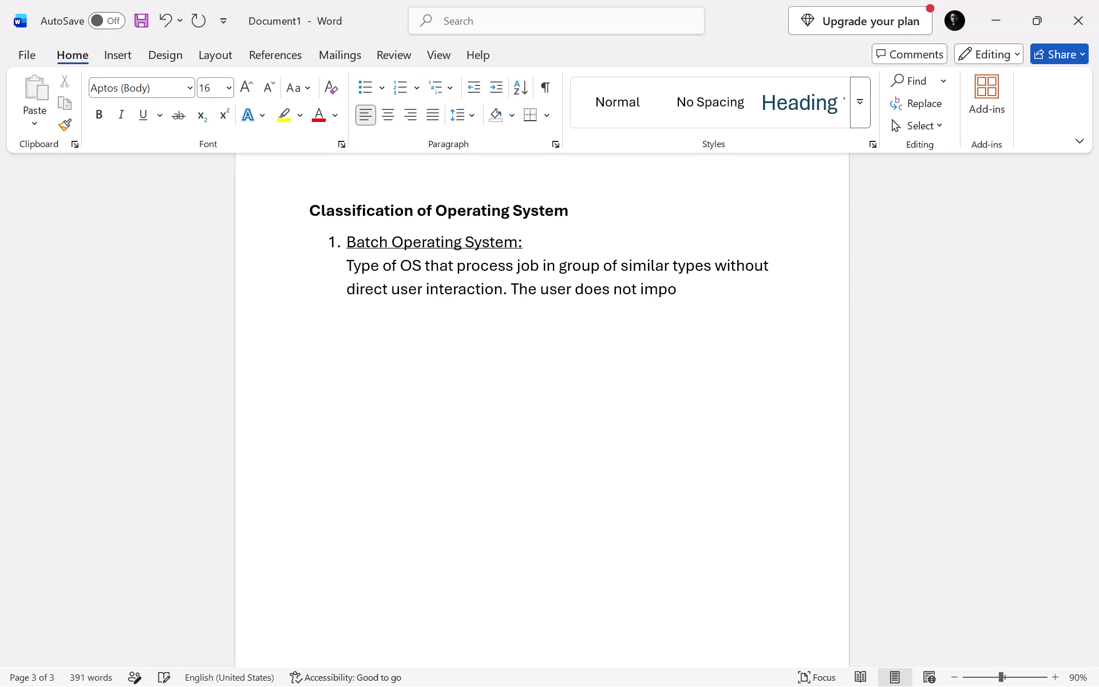
key(BackSpace)
key(BackSpace)
key(BackSpace)
text(ny)
key(BackSpace)
key(e)
key(BackSpace)
text(teract)
key(space)
text(with)
key(space)
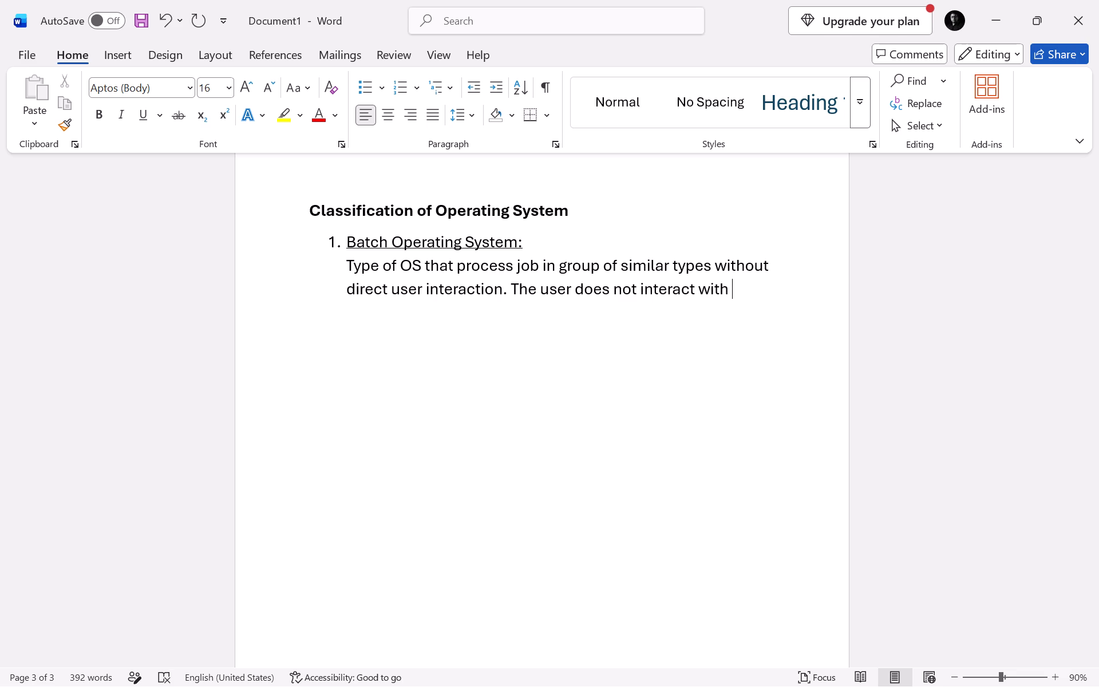
text(computer directly)
key(space)
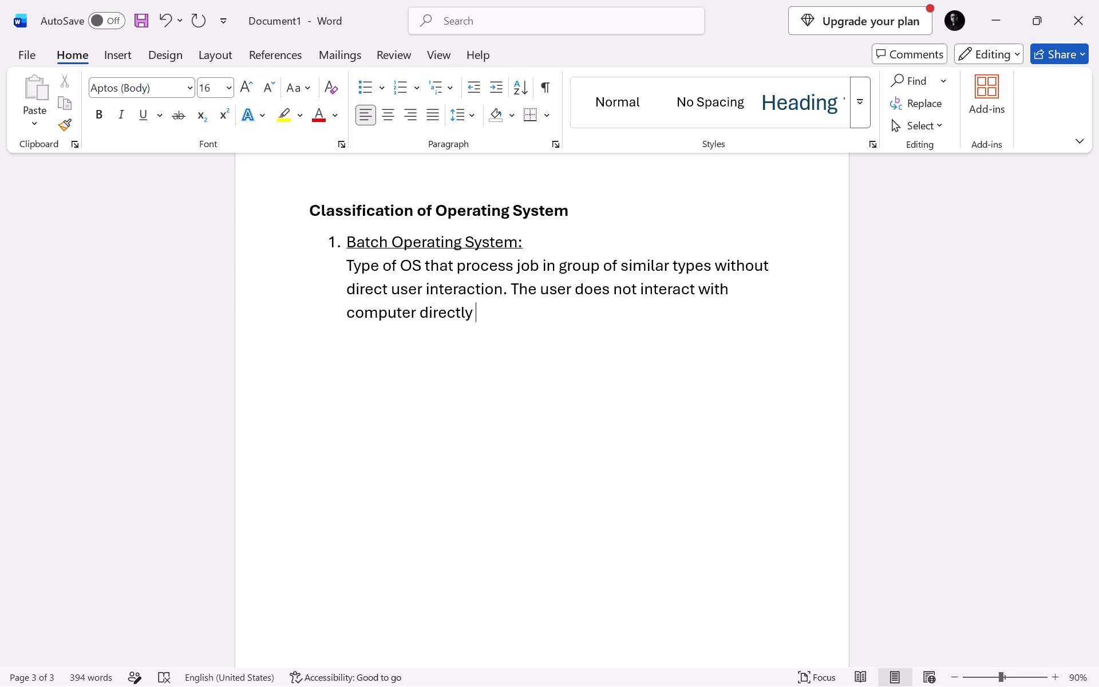
Complete the sentence about user interaction with "while the program is executing".
text(whioe)
key(BackSpace)
key(BackSpace)
text(le the)
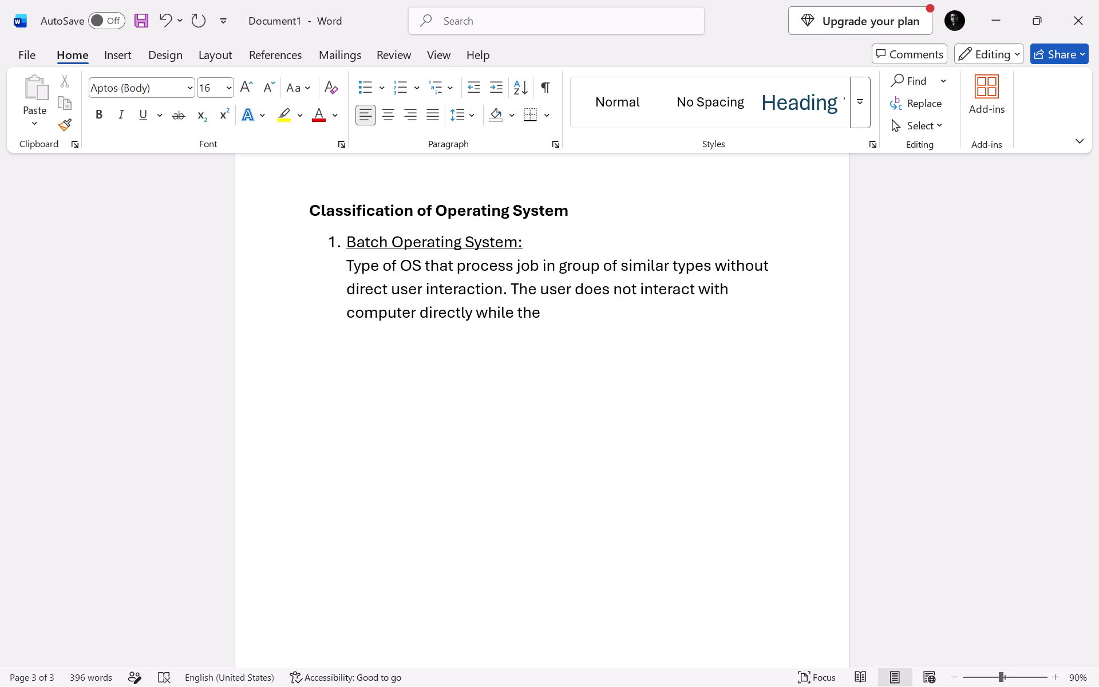
key(space)
text(program is)
key(space)
text(executing)
Start a hollow-circle bulleted list on a new line below the Batch Operating System description.
key(Return)
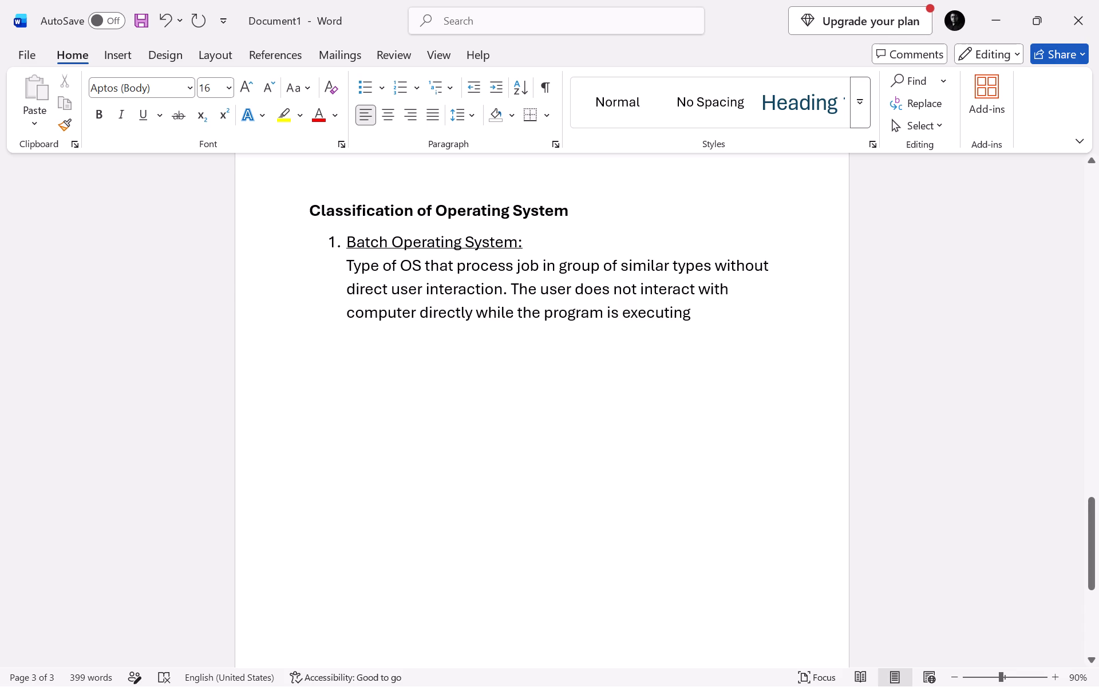
right_click(379, 341)
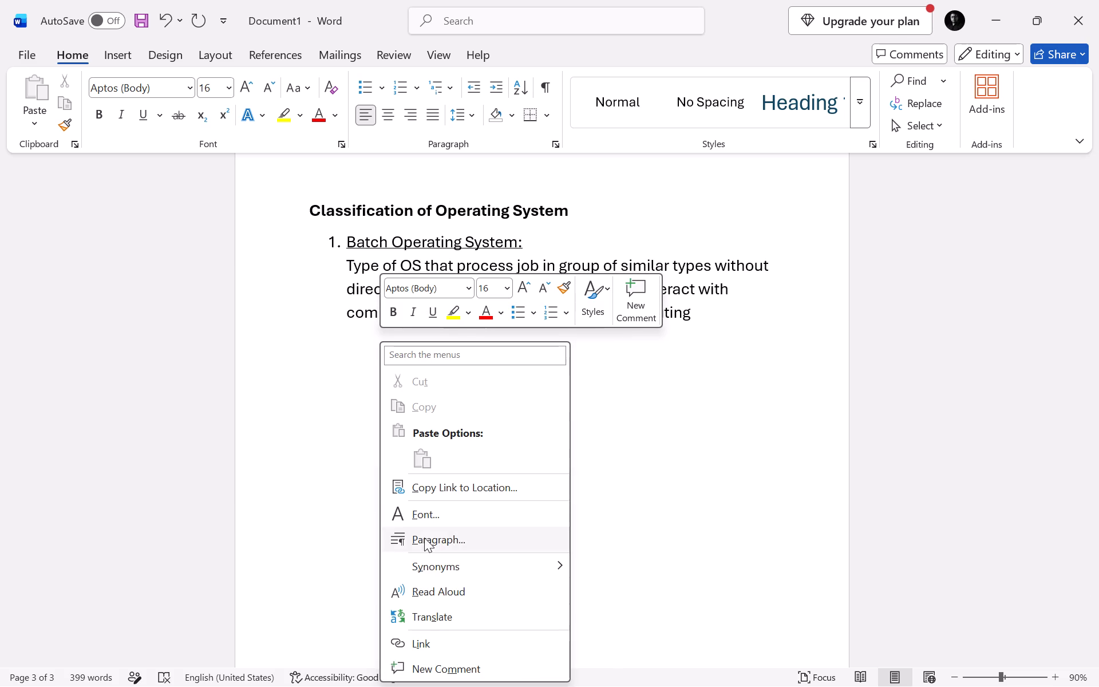
click(531, 312)
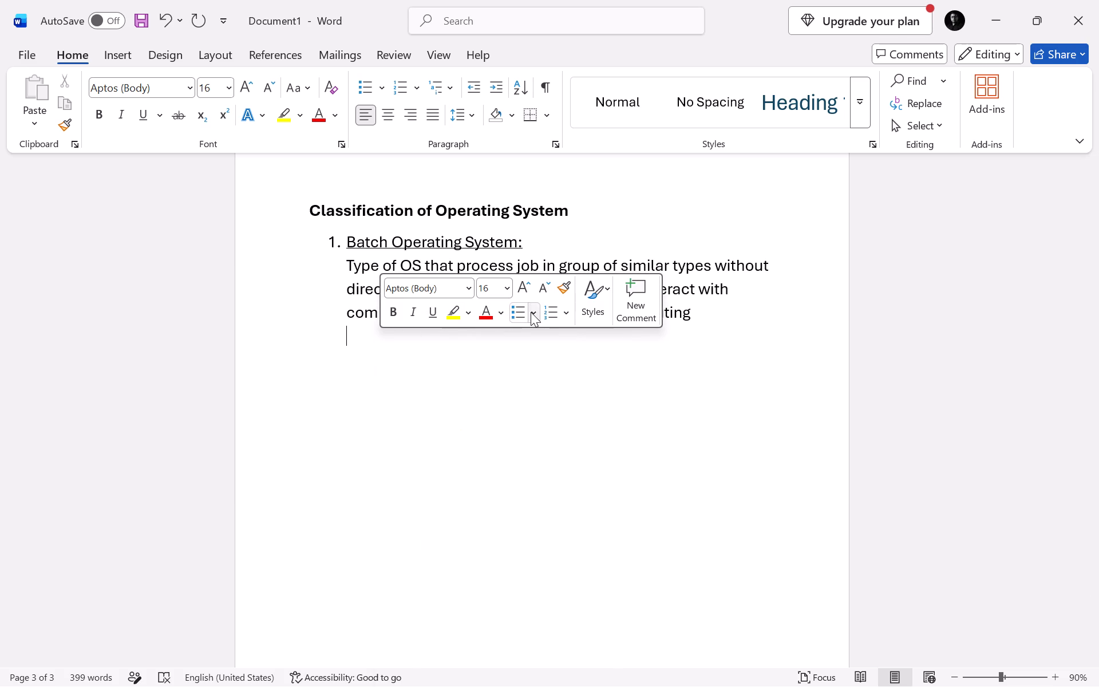
click(622, 444)
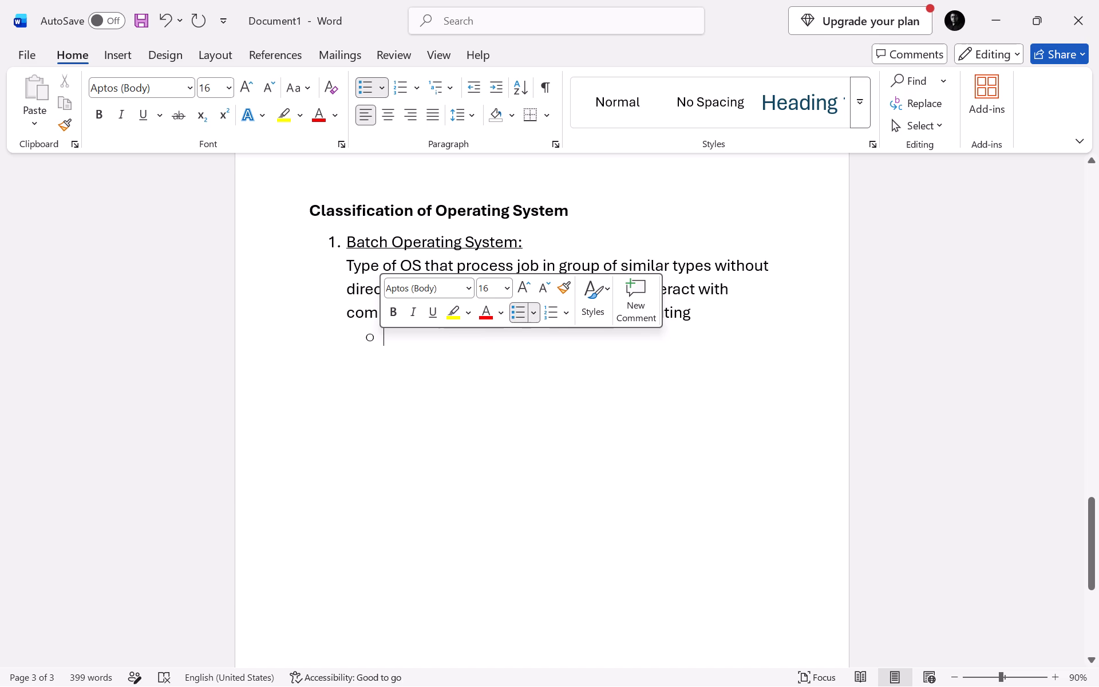
Begin the first hollow-circle bullet under Batch Operating System with "Executing -> ", spaced on both sides of the arrow.
text(Ex)
text(ecuting)
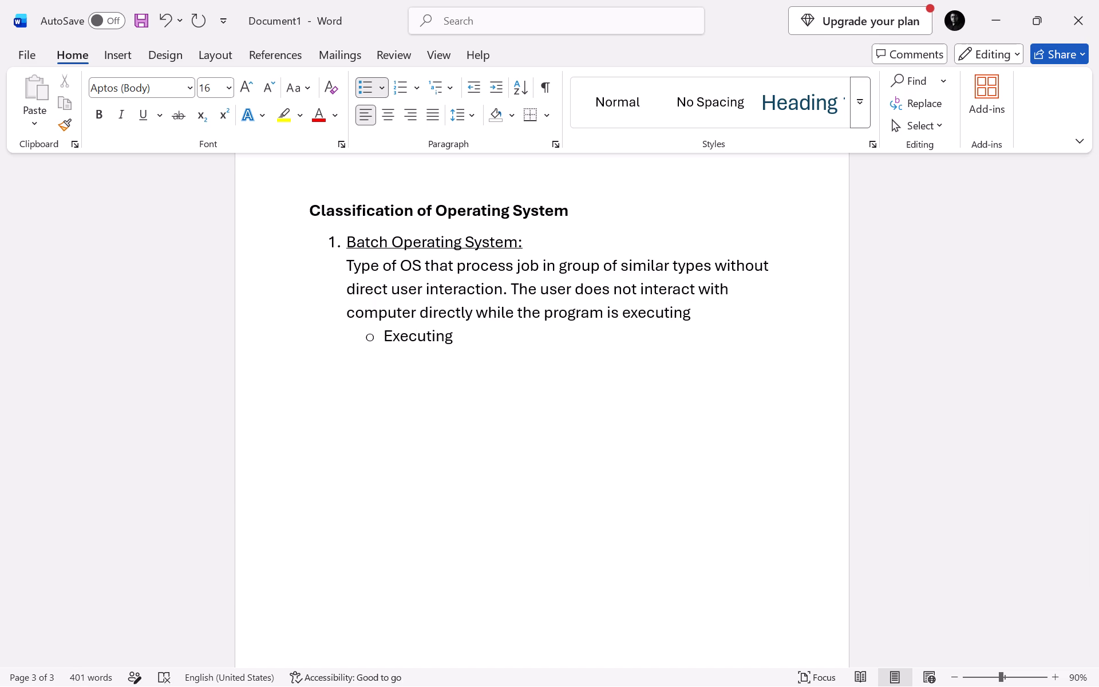
text(->)
key(space)
key(Left)
key(Left)
key(Left)
key(space)
key(Right)
key(Right)
key(Right)
Complete the Executing bullet with "prepare program on punch card." and start another bullet.
text(prepare progr)
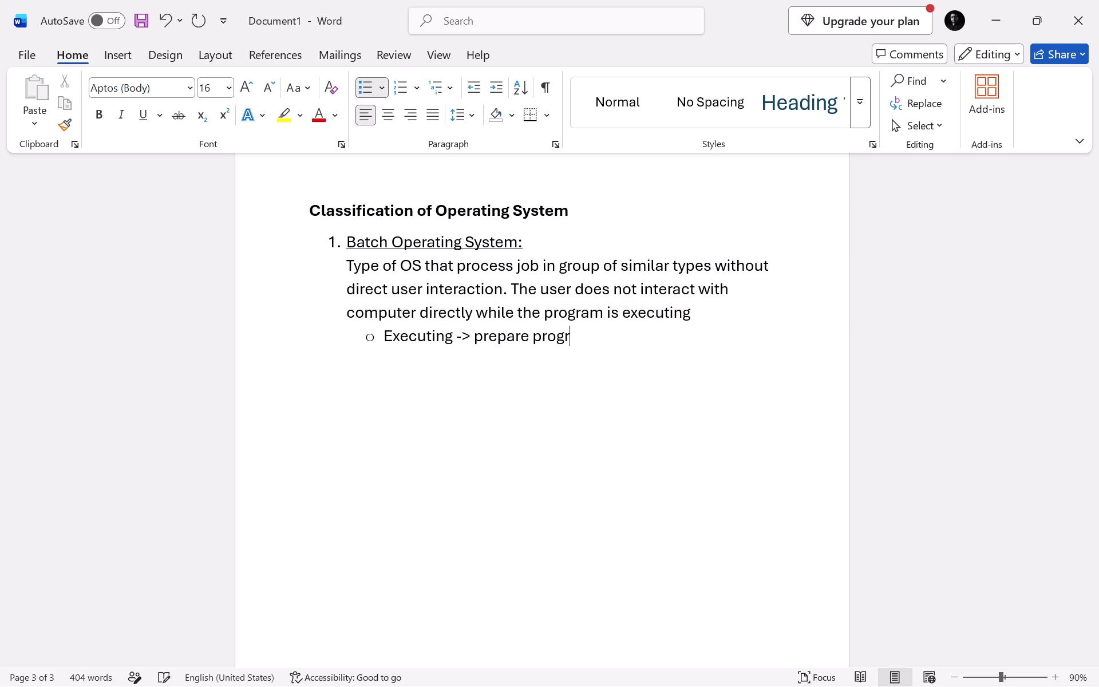
text(am ob)
key(BackSpace)
text(n punch)
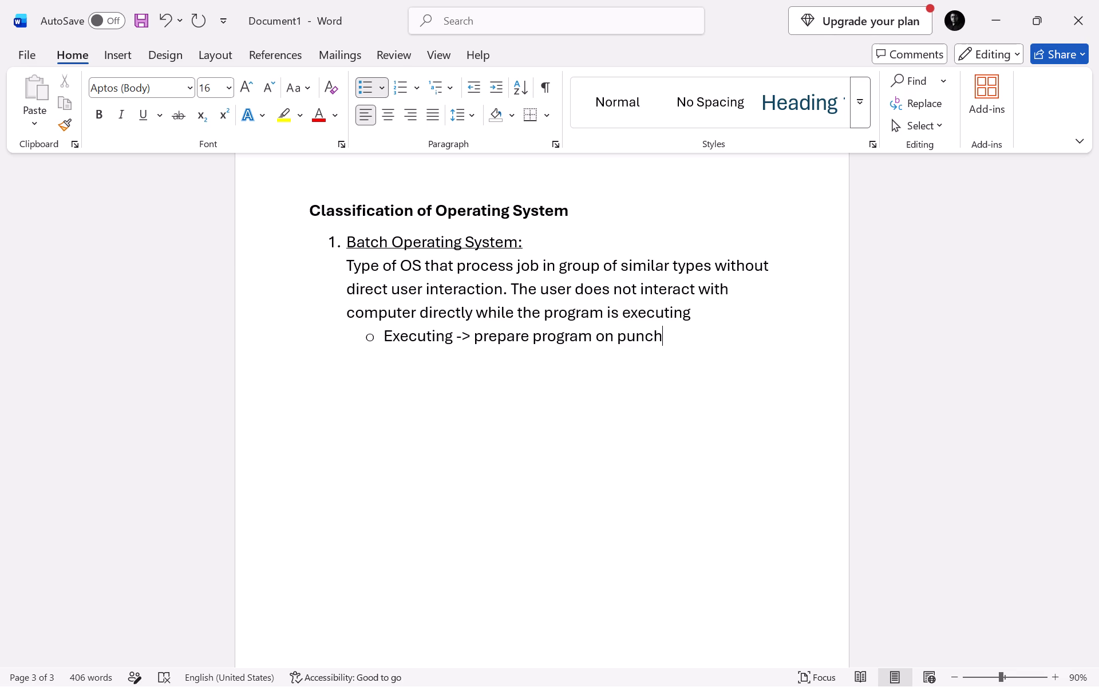
text(card)
key(Left)
key(Left)
key(Left)
key(Left)
key(space)
key(Right)
key(Right)
key(Right)
key(Right)
key(period)
key(Return)
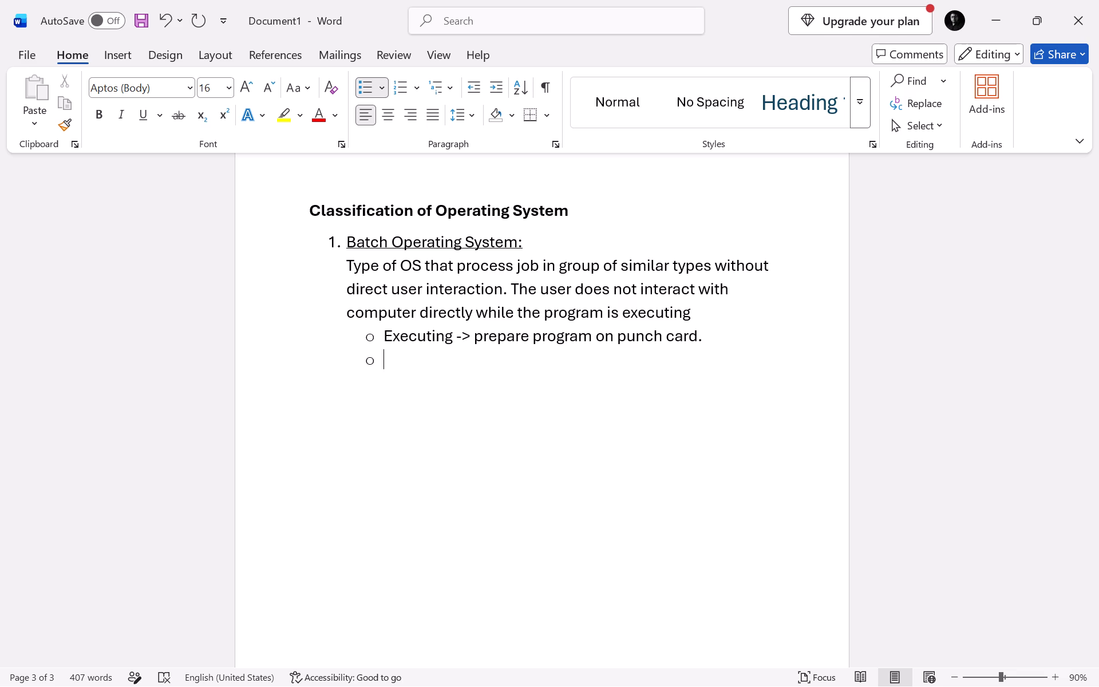
Write the second bullet "The Process -> multiple user will submit their job to computer operator" and start another bullet.
text(The)
key(space)
text(Process)
key(space)
text(->)
key(space)
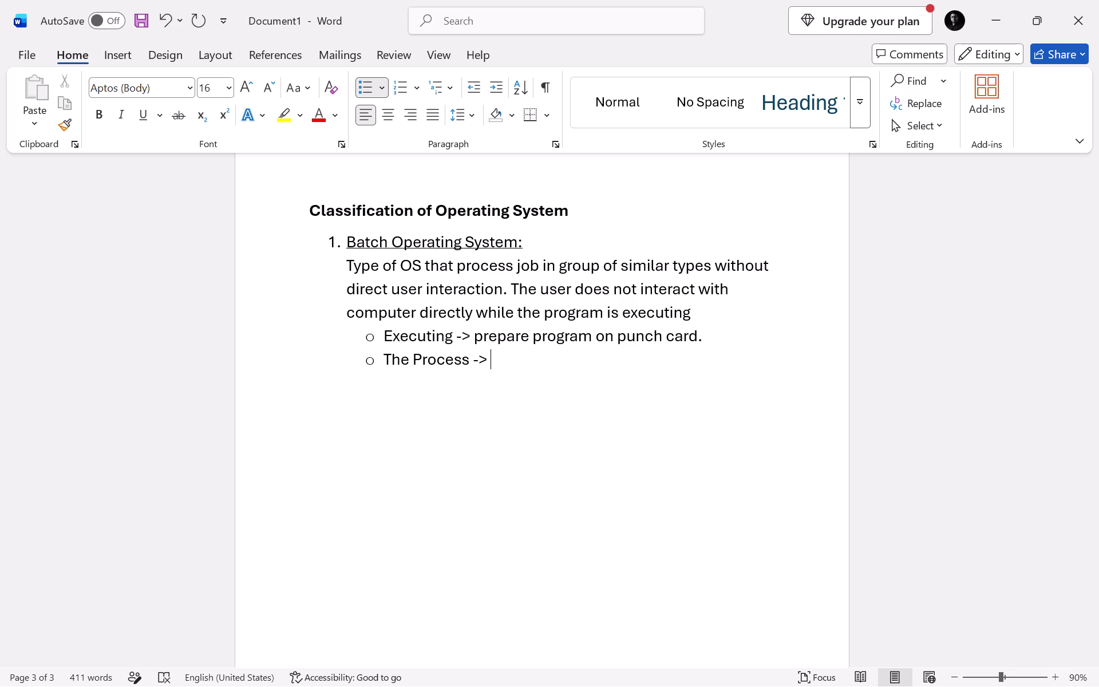
text(multiple user will submit)
key(space)
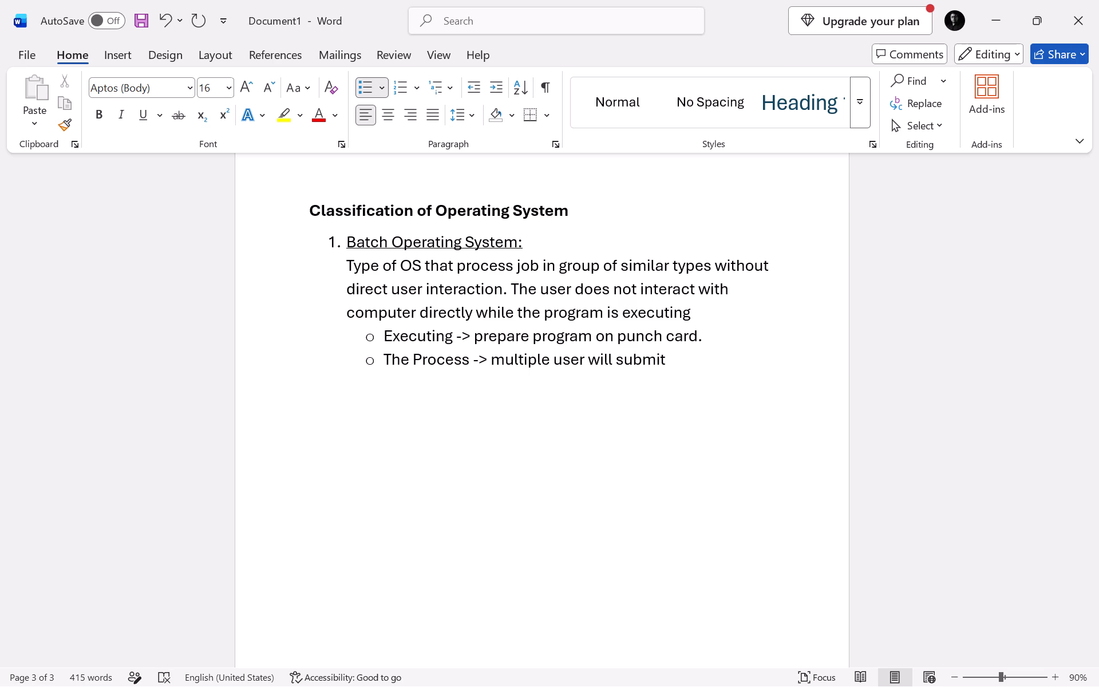
text(their jo)
key(space)
key(BackSpace)
text(b to)
key(space)
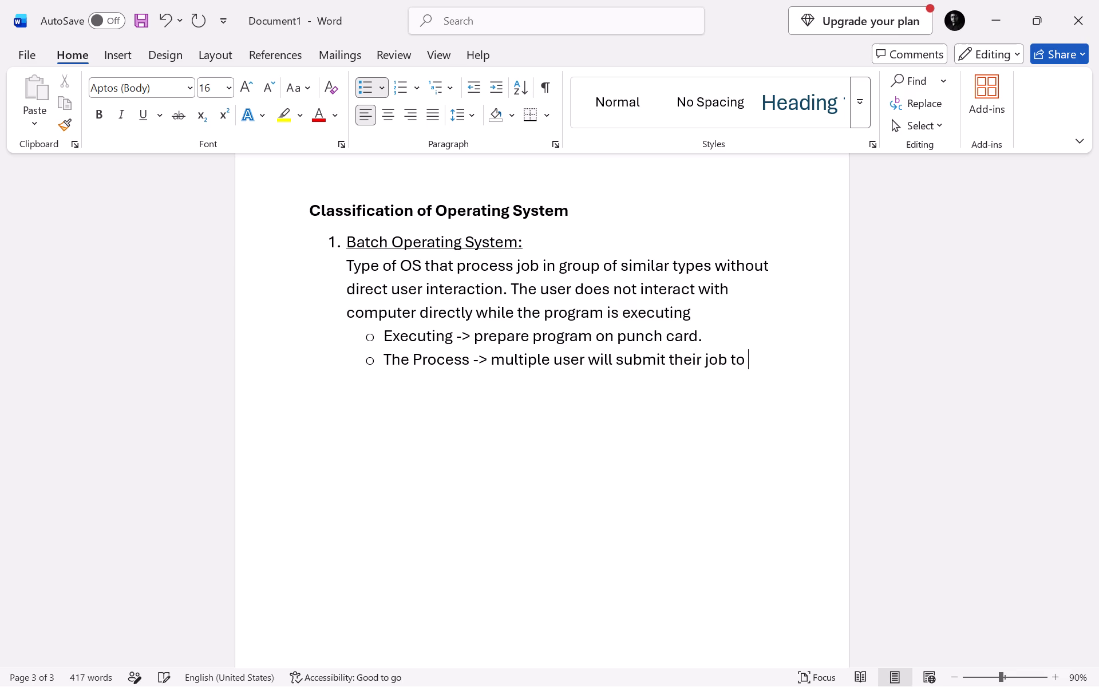
text(computer operator)
key(Return)
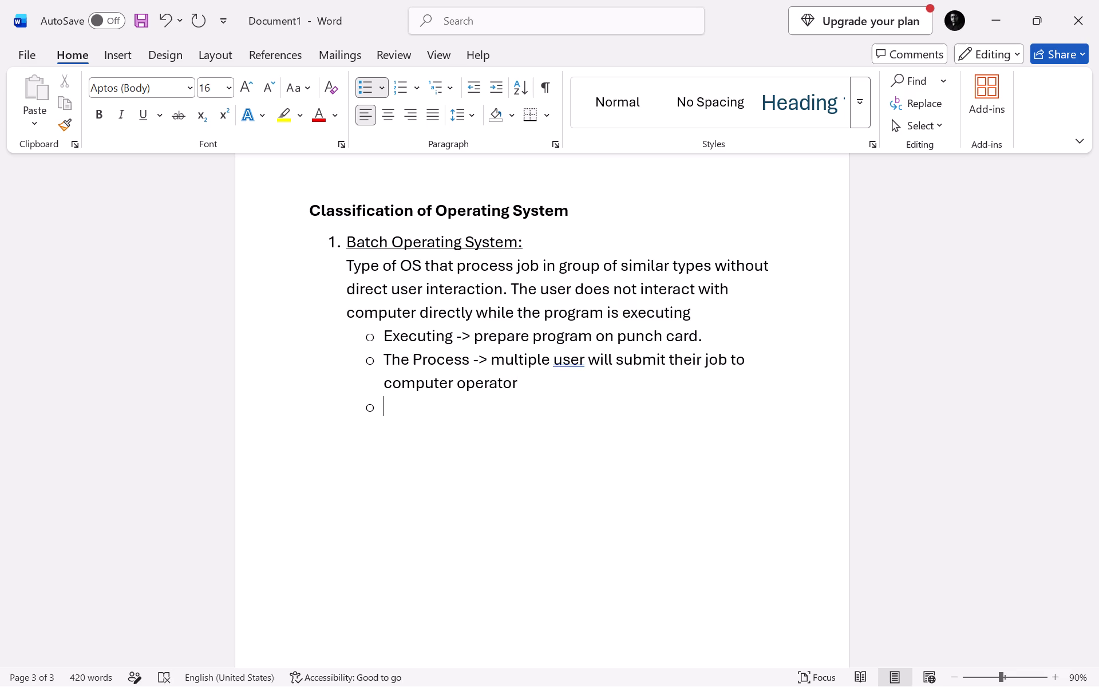
Begin the third bullet with "The operator role -> ".
text(the)
key(space)
text(operato)
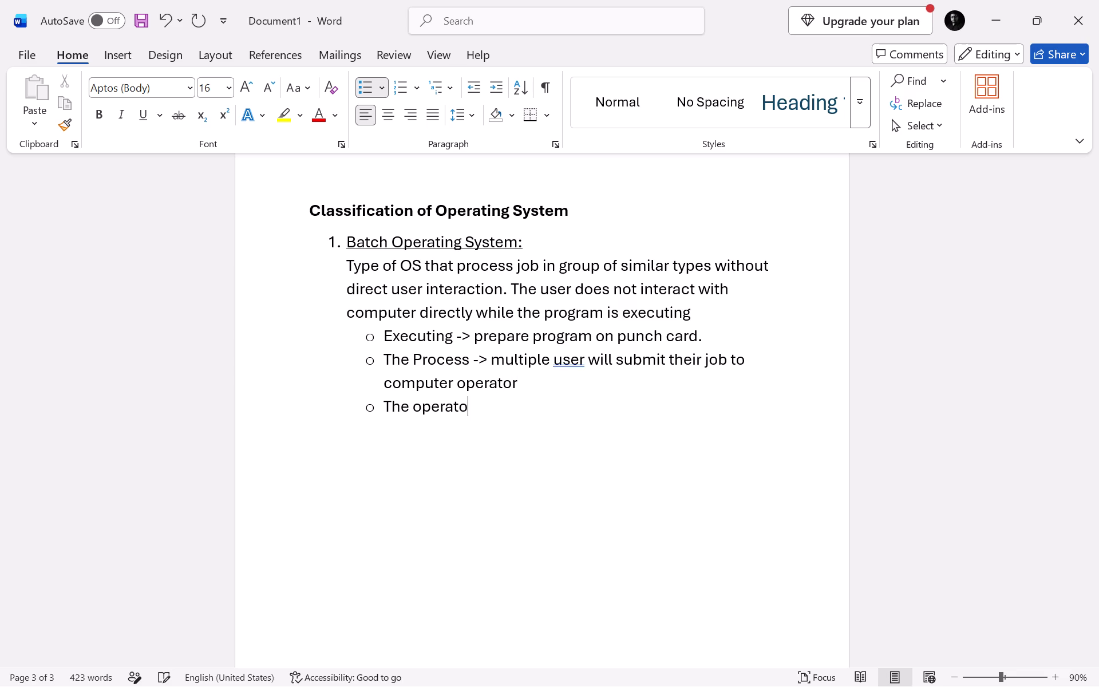
key(space)
key(BackSpace)
text(r role)
key(space)
text(- .)
key(BackSpace)
key(BackSpace)
text(>)
key(space)
Complete the operator role bullet with "operator would group similar job into a batch" and start another bullet.
text(oper)
text(ator would group)
key(space)
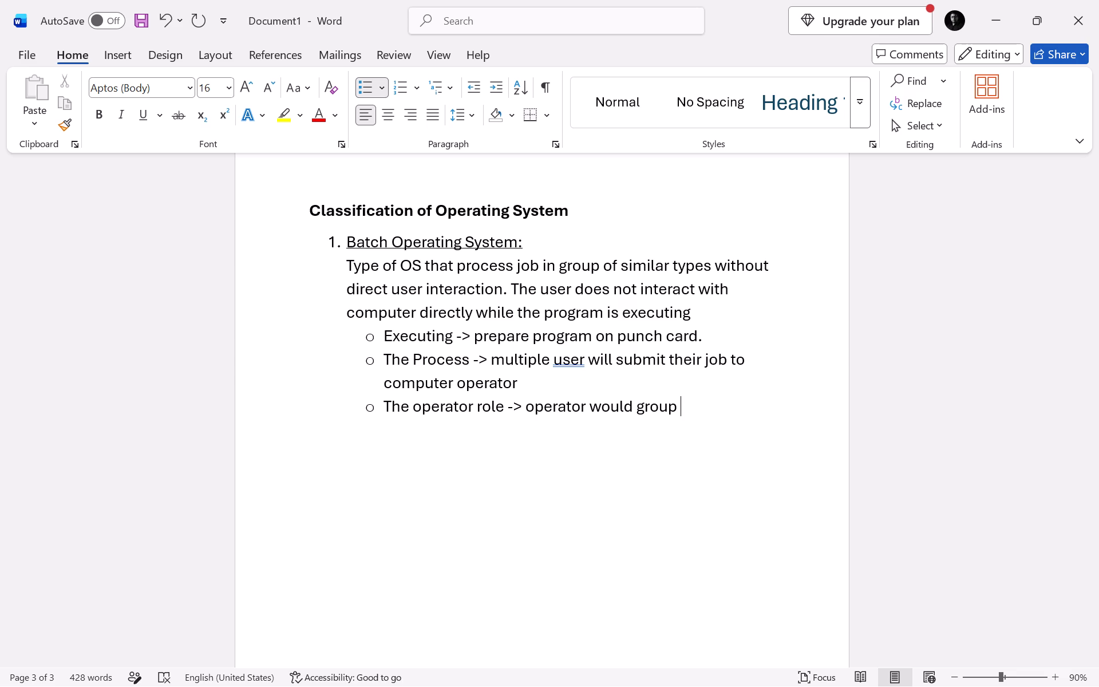
text(similar)
key(space)
text(job into a)
key(space)
text(batch)
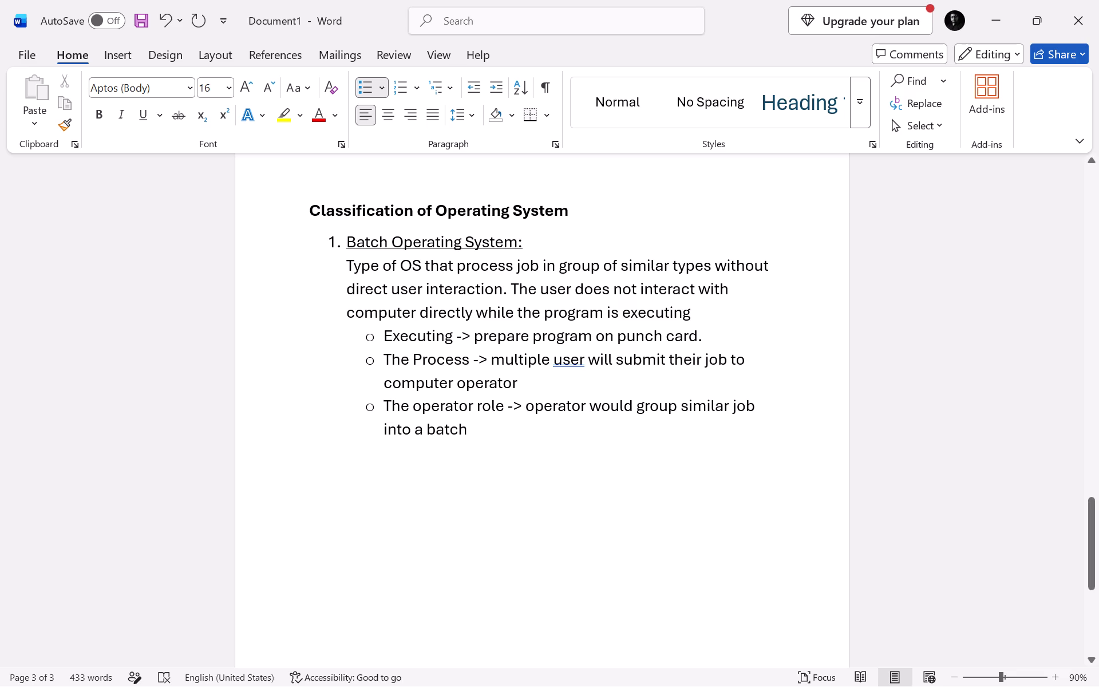
key(Return)
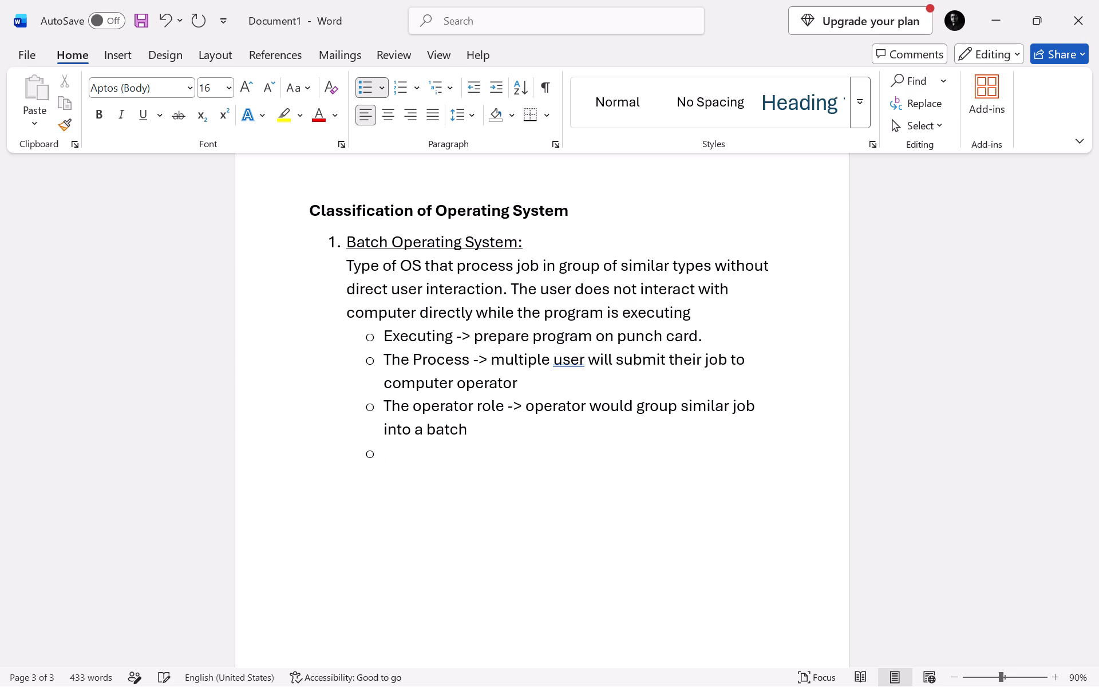
Begin the fourth bullet with "Execute -> OS will load one batch into memory and execute".
text(Execute)
key(space)
text(->)
key(space)
text(OS will loa)
key(space)
key(BackSpace)
text(d one)
key(space)
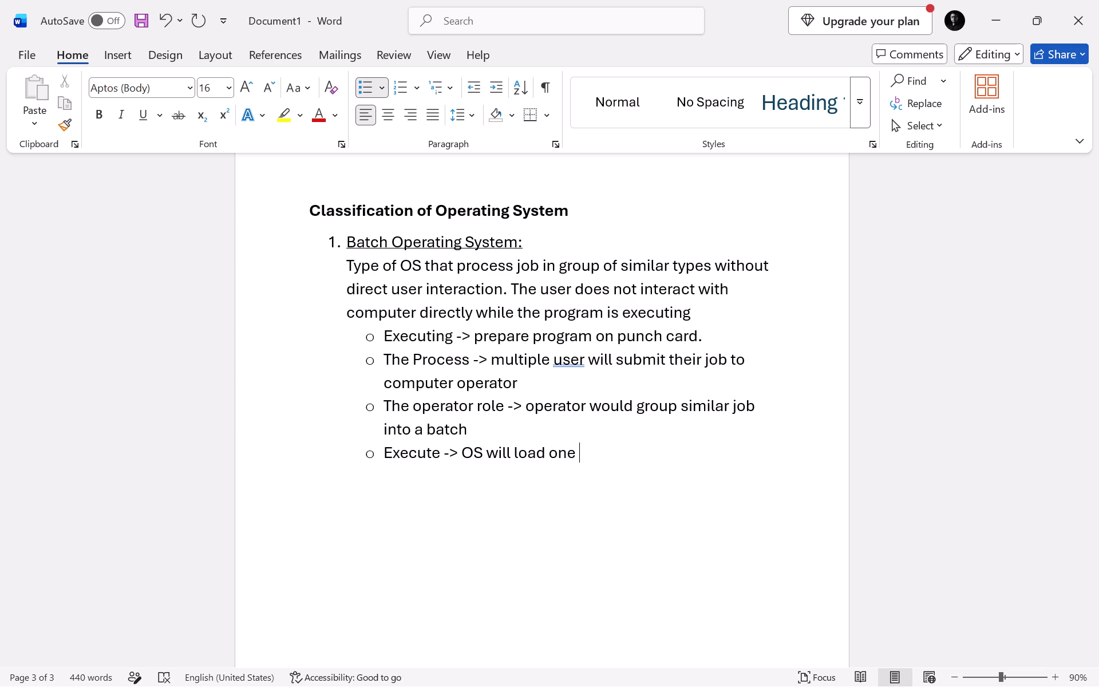
text(batch into)
key(space)
text(memory and execute)
key(space)
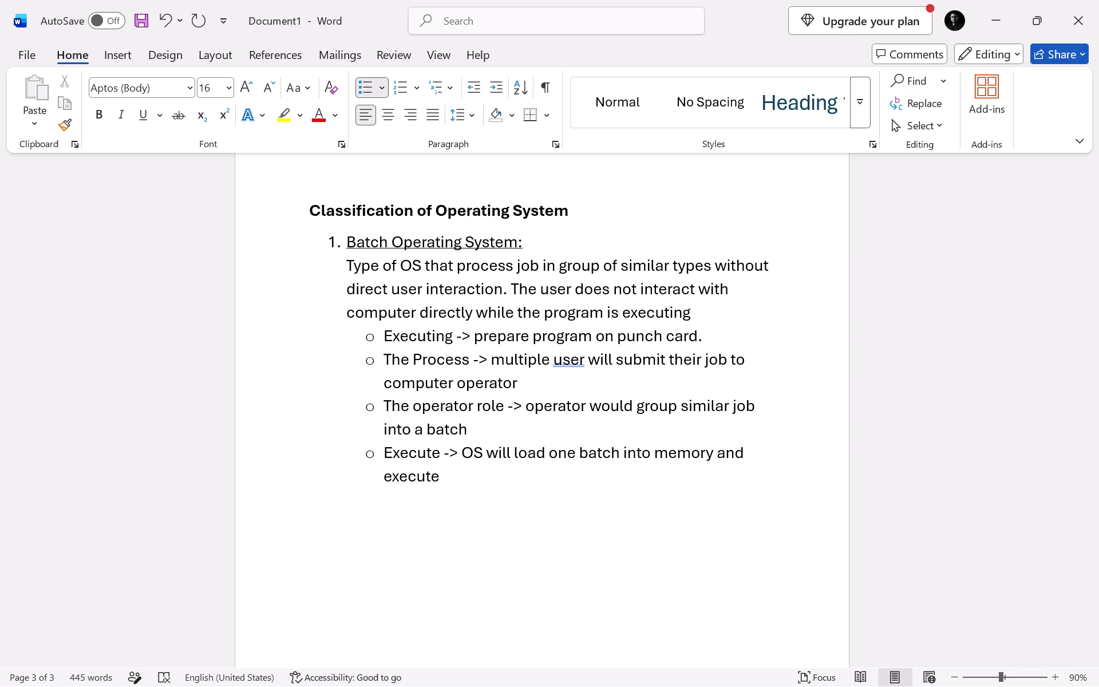
Complete the Execute bullet with "it job-by-job sequentially.".
text(it job)
text(-by)
text(-job)
key(space)
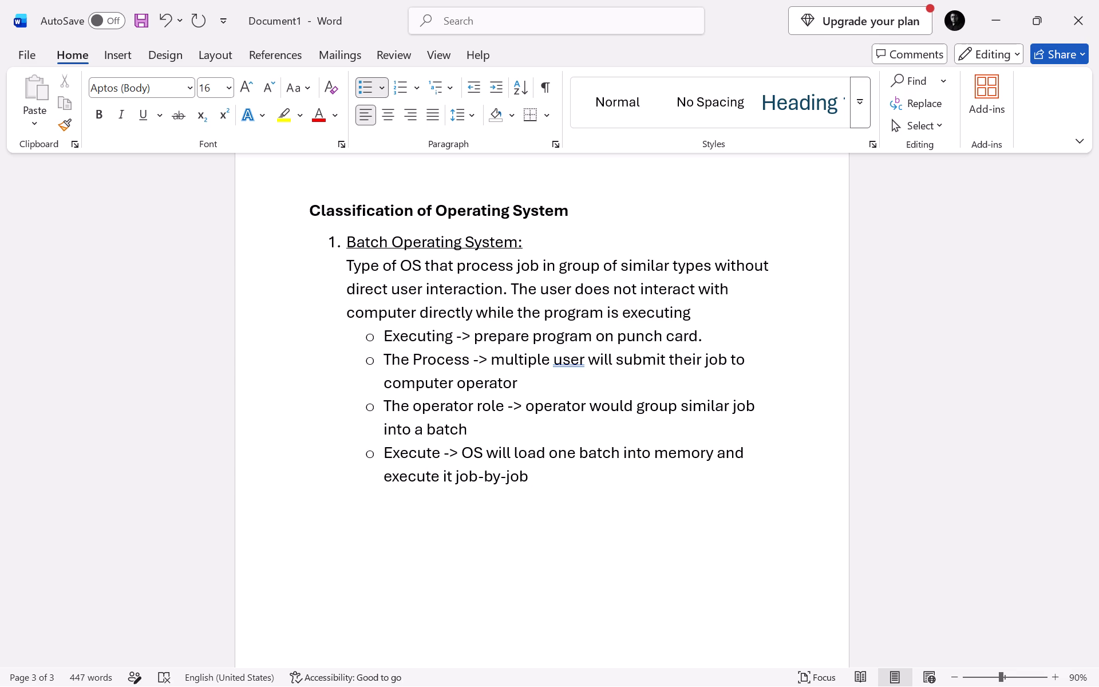
text(sew)
key(BackSpace)
text(quenti)
text(ally)
key(period)
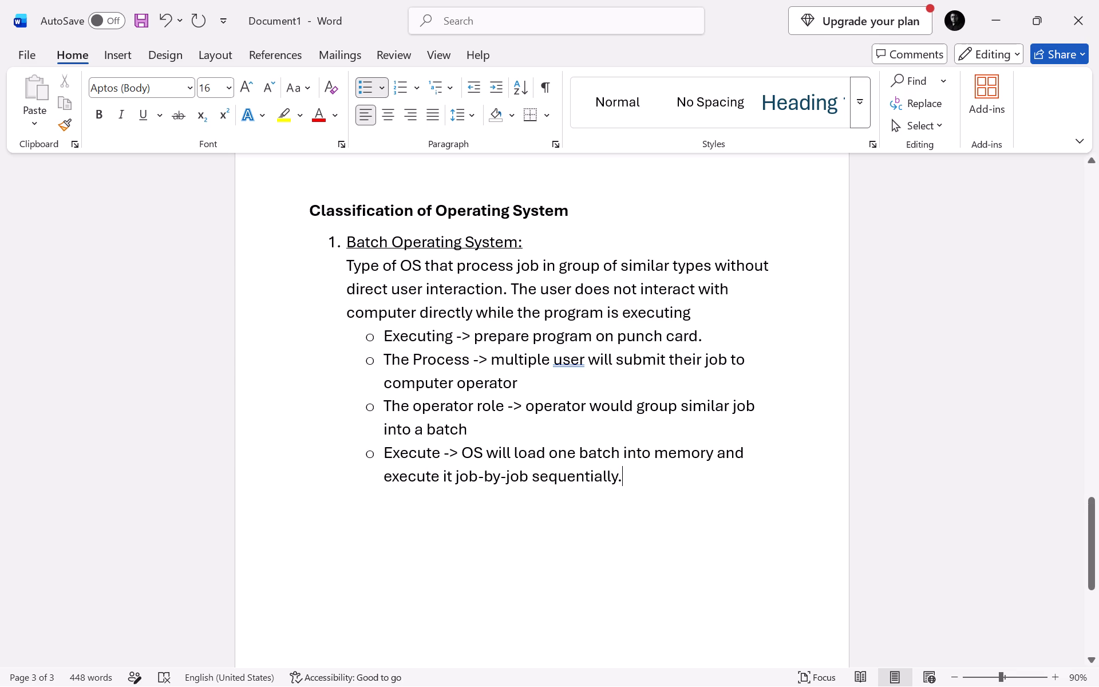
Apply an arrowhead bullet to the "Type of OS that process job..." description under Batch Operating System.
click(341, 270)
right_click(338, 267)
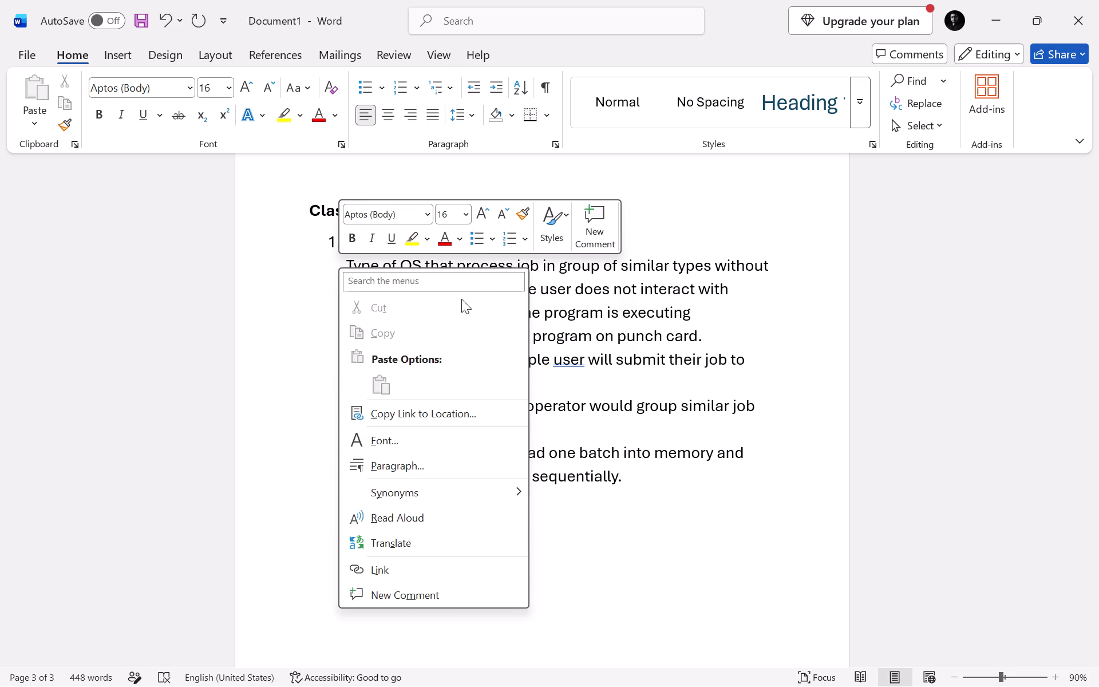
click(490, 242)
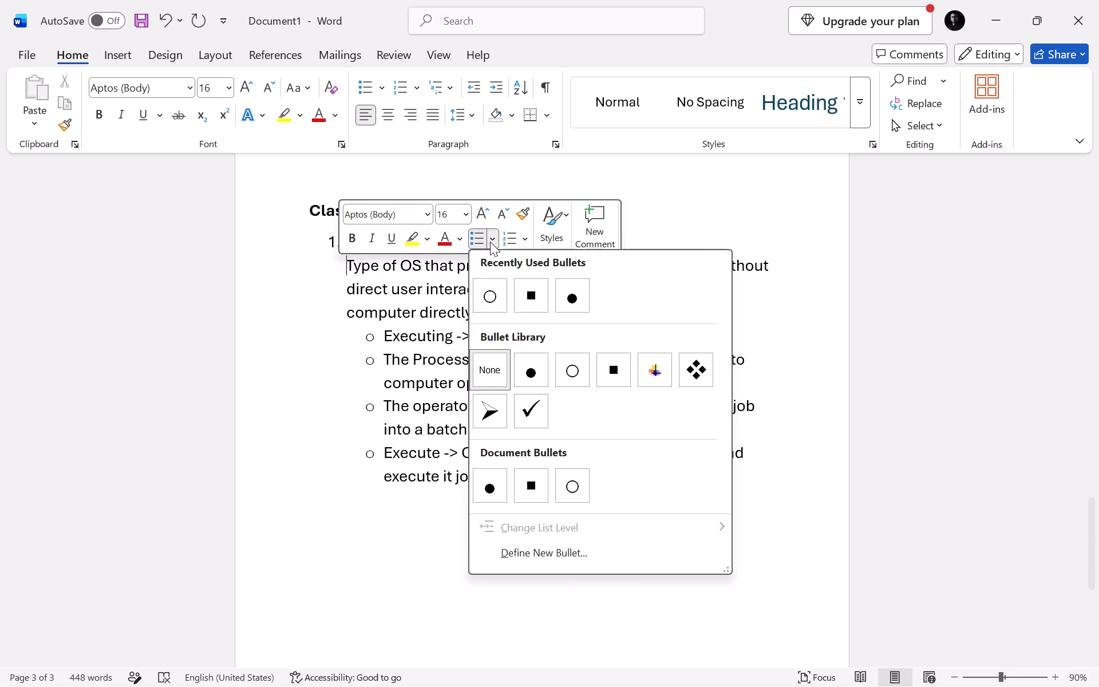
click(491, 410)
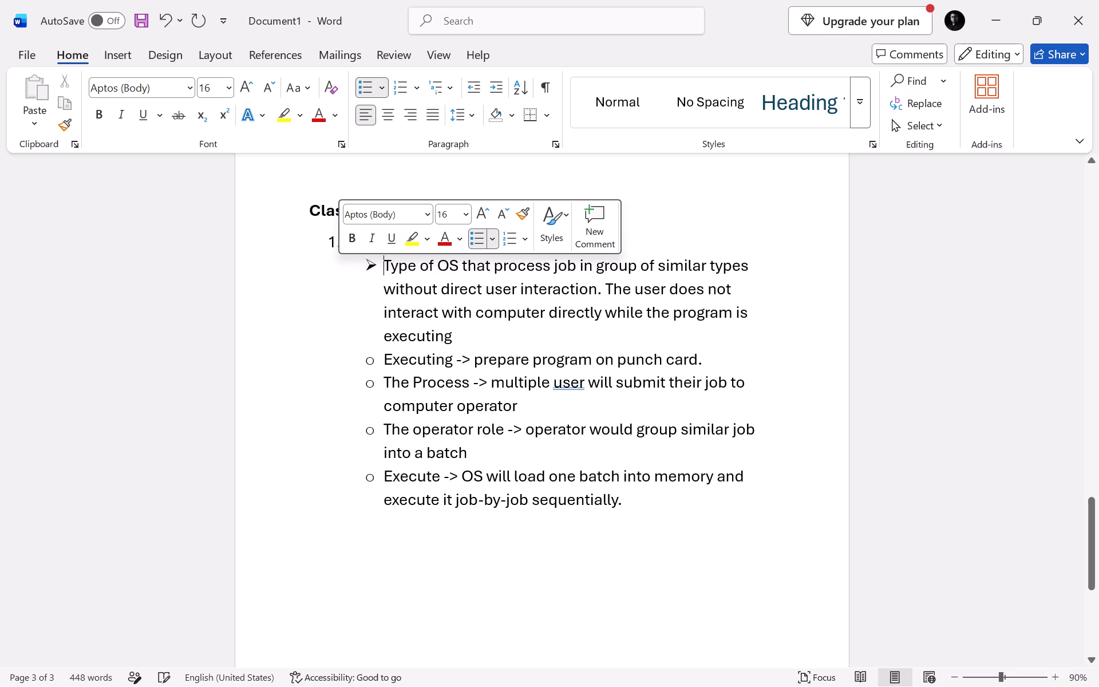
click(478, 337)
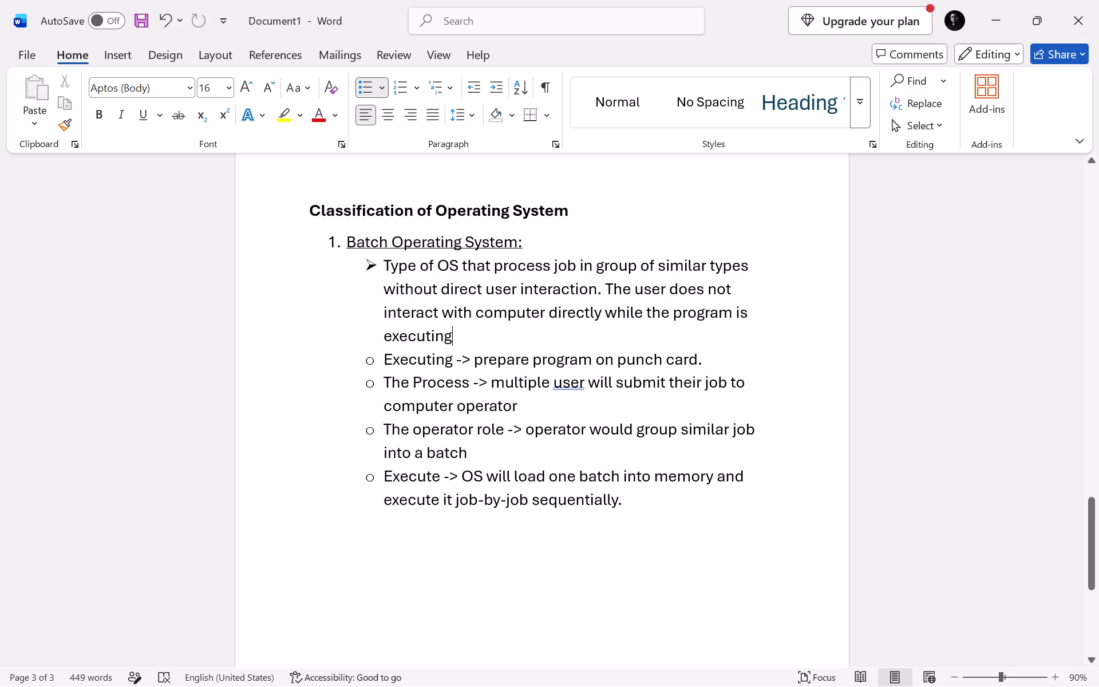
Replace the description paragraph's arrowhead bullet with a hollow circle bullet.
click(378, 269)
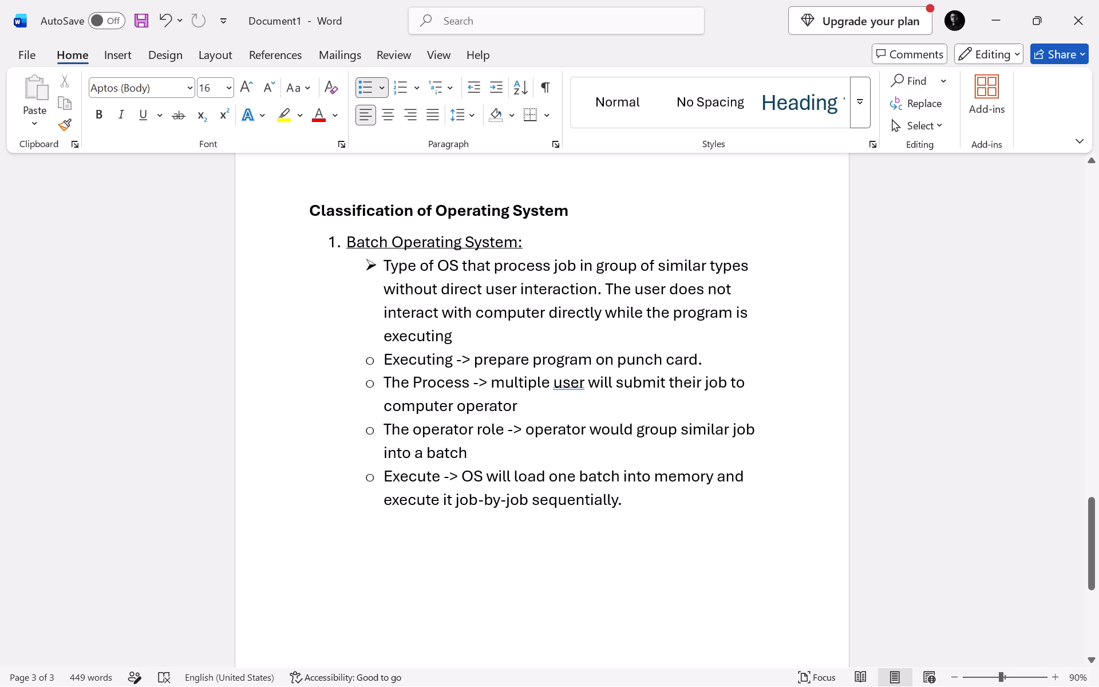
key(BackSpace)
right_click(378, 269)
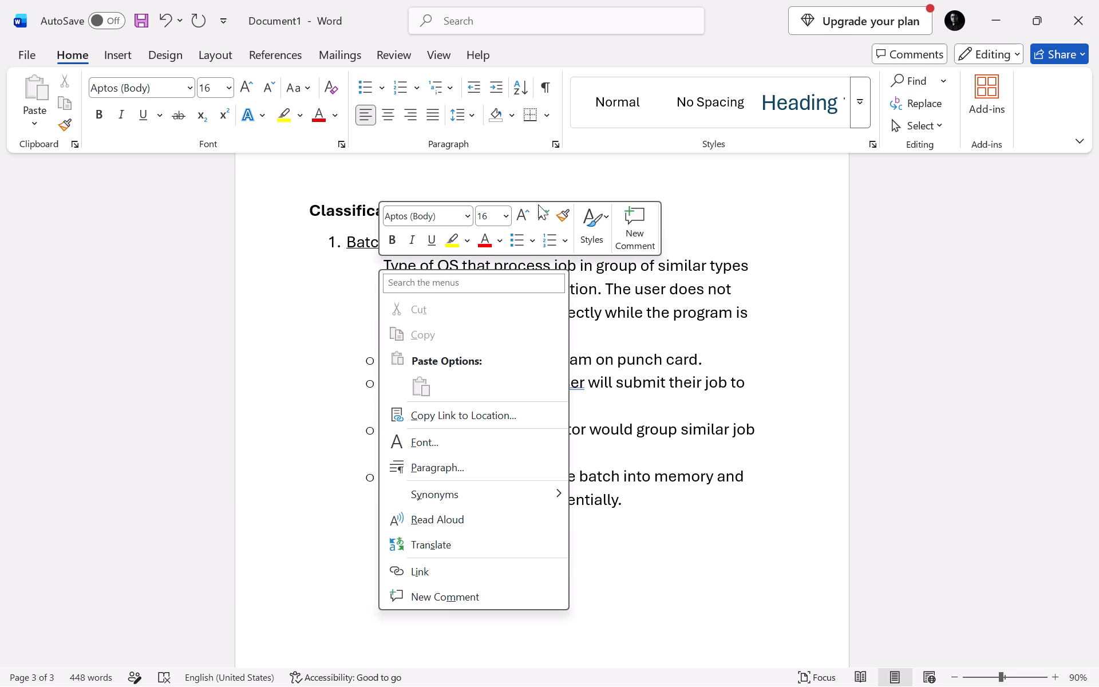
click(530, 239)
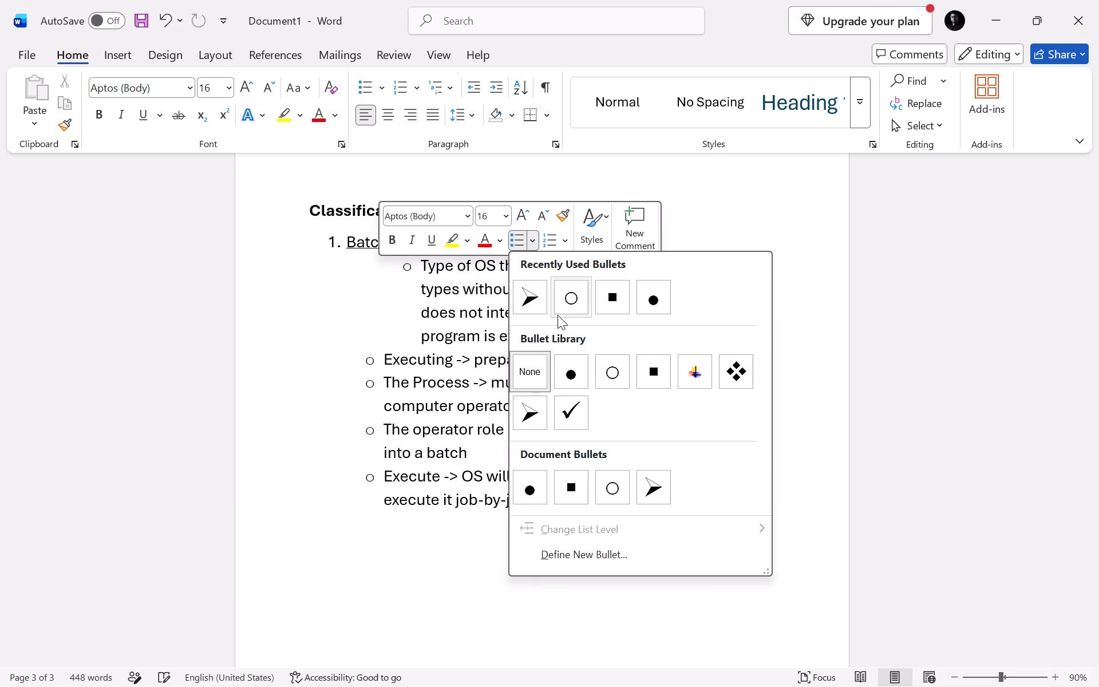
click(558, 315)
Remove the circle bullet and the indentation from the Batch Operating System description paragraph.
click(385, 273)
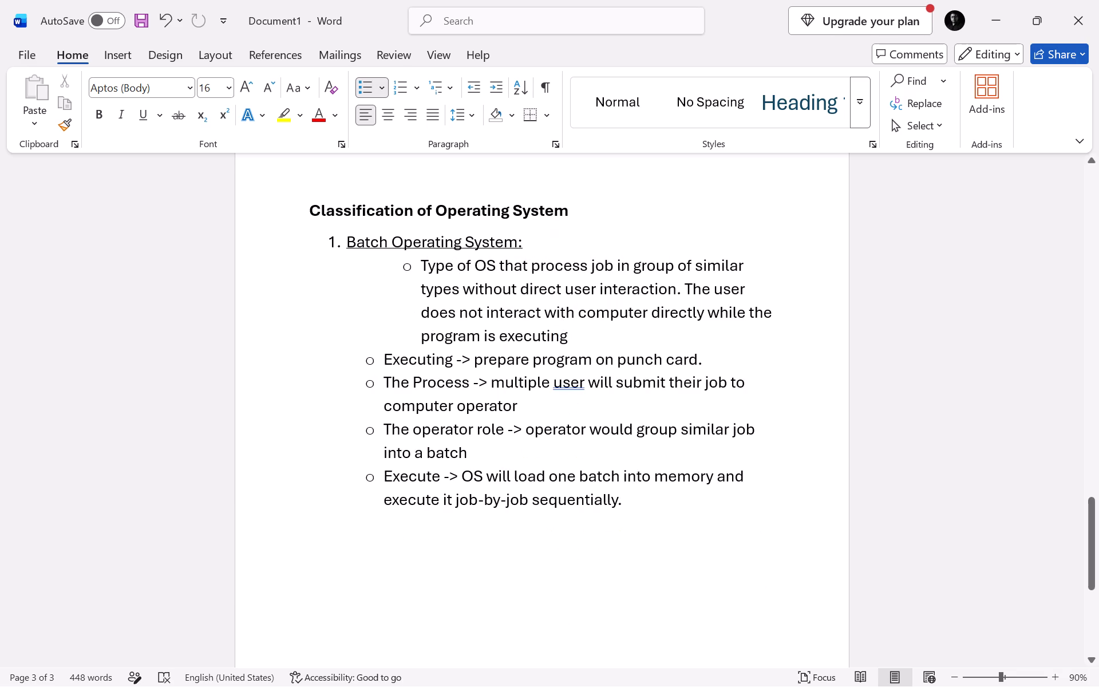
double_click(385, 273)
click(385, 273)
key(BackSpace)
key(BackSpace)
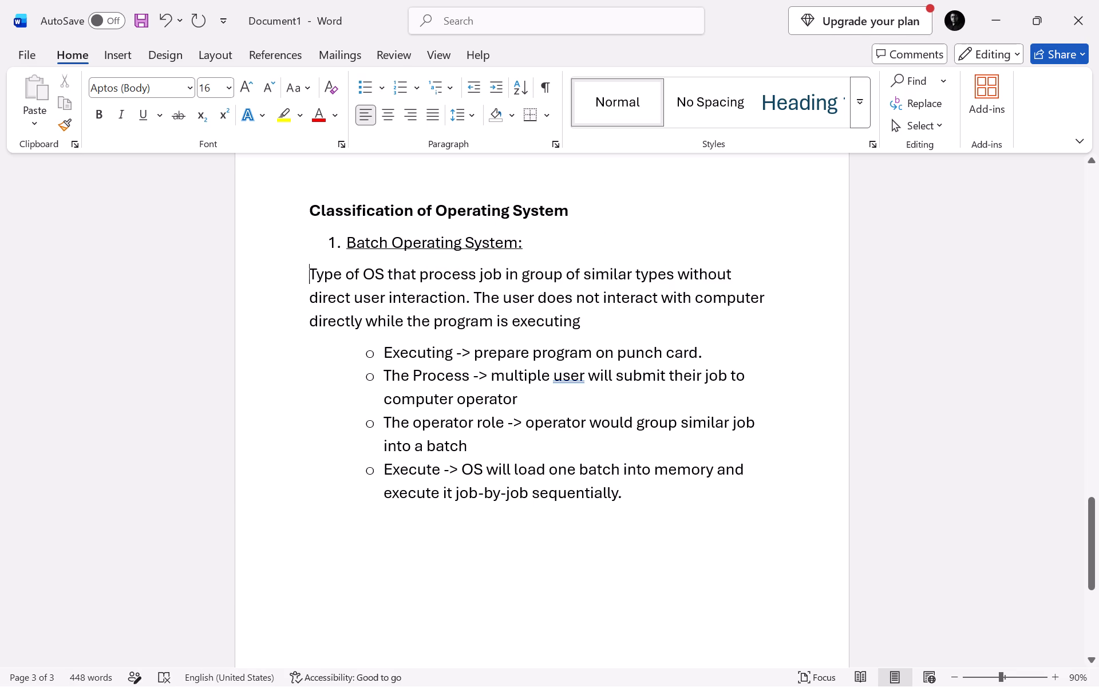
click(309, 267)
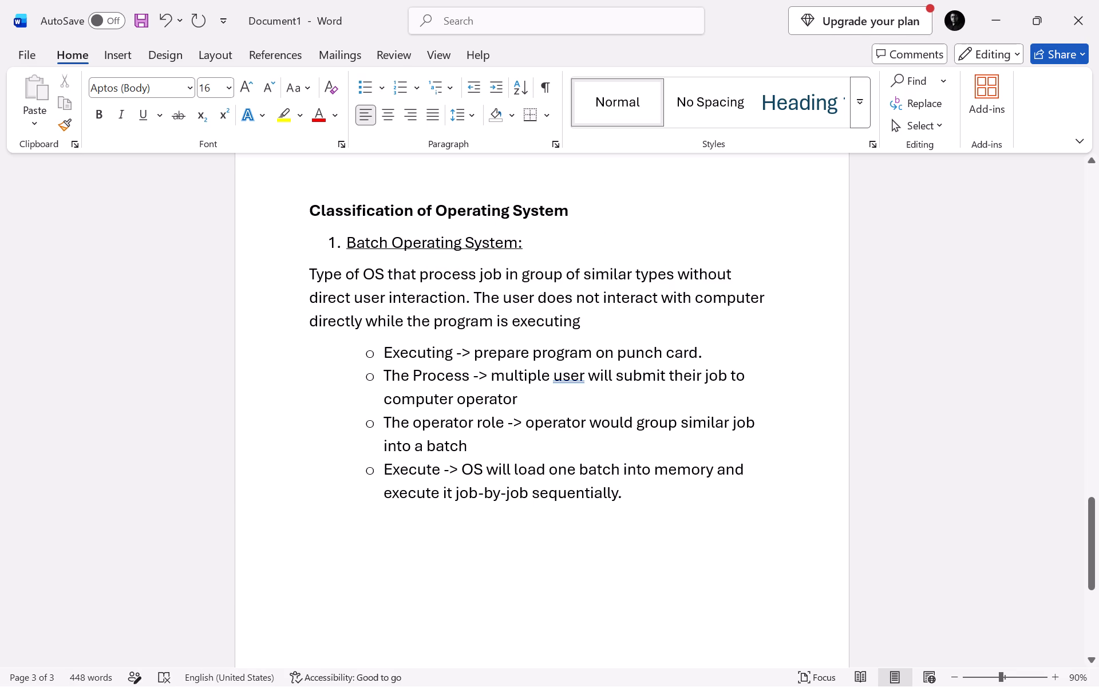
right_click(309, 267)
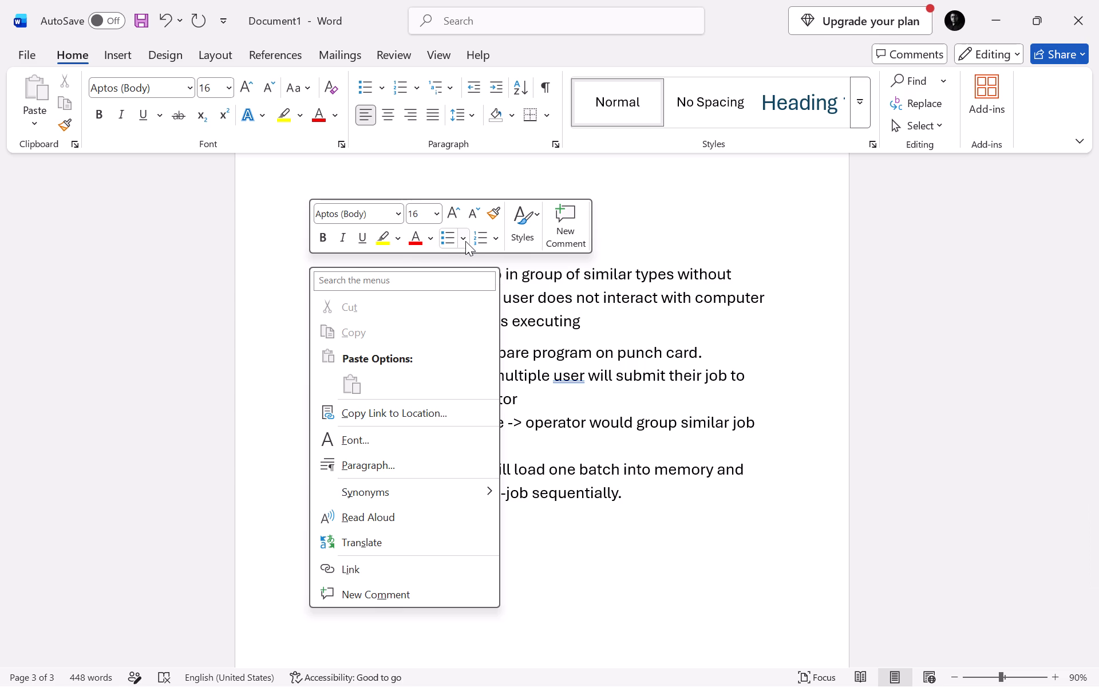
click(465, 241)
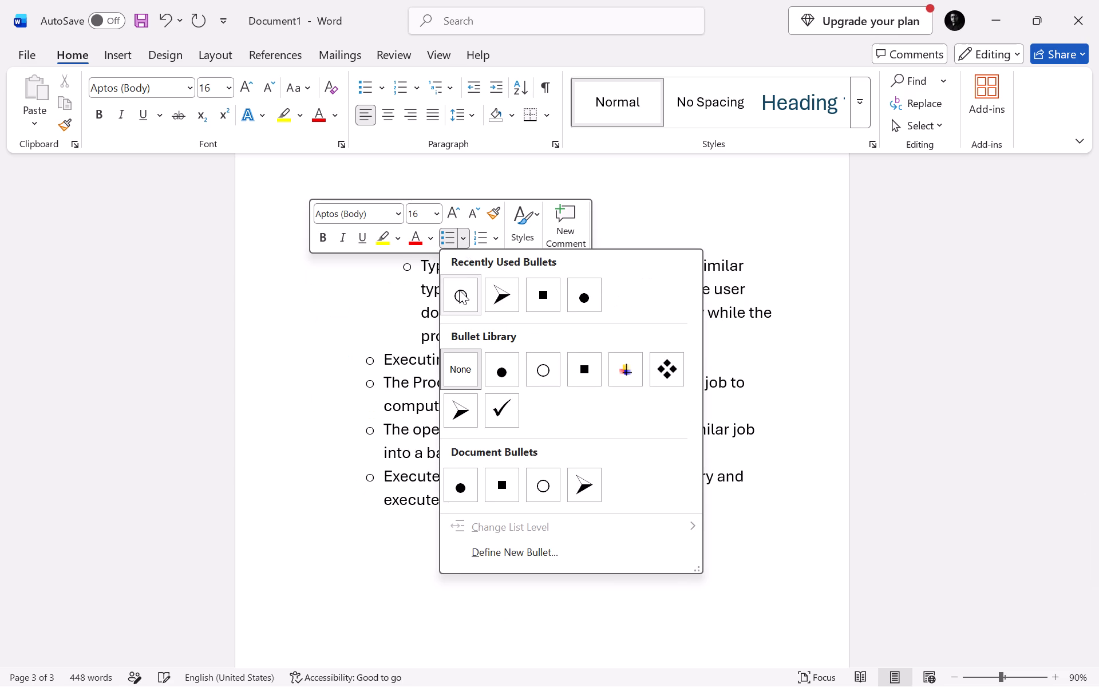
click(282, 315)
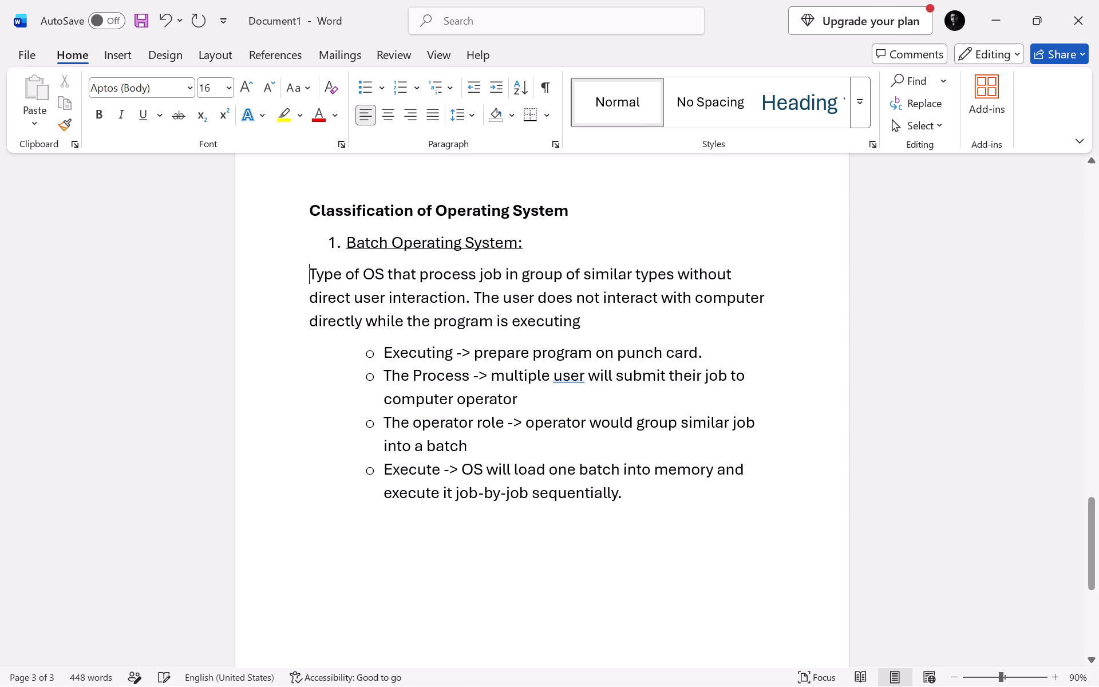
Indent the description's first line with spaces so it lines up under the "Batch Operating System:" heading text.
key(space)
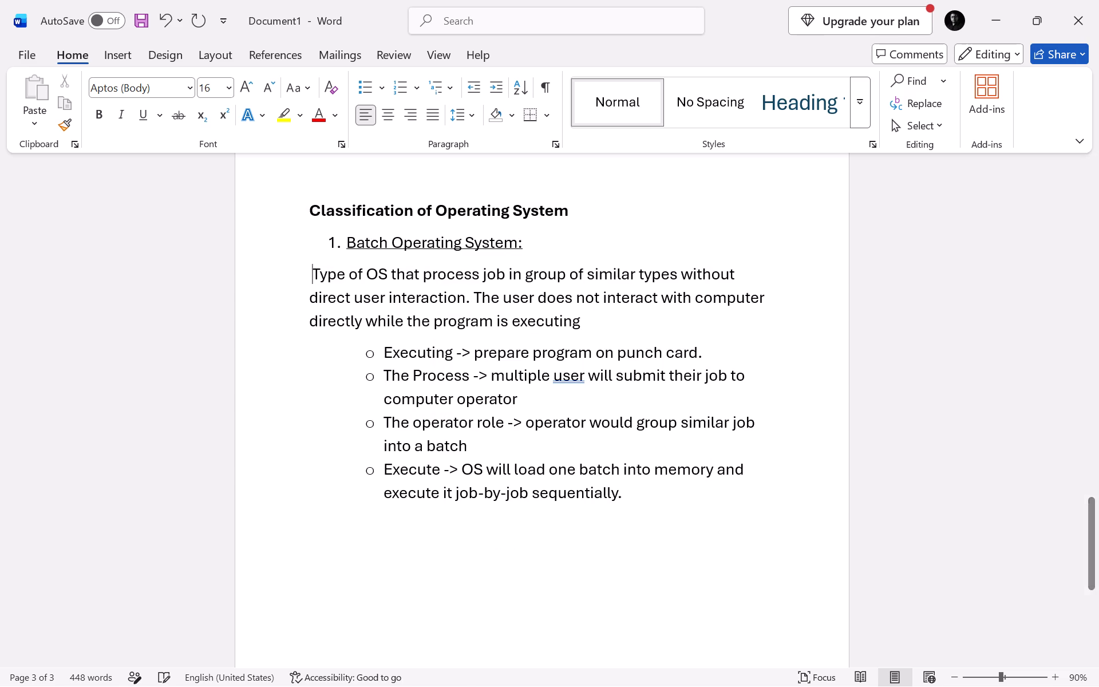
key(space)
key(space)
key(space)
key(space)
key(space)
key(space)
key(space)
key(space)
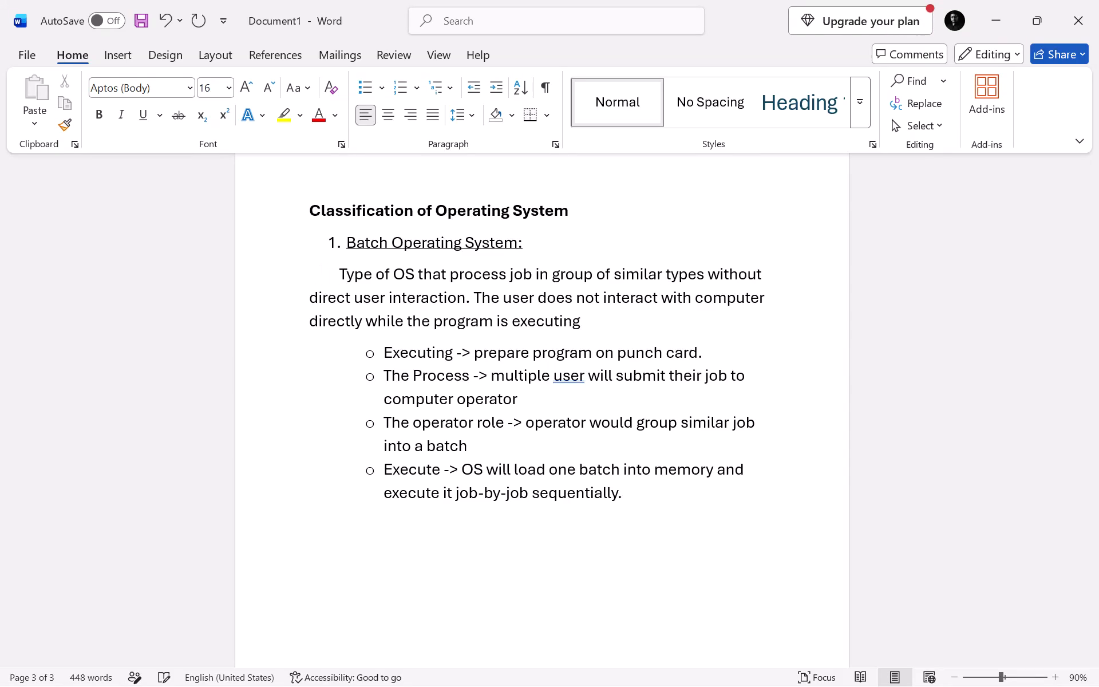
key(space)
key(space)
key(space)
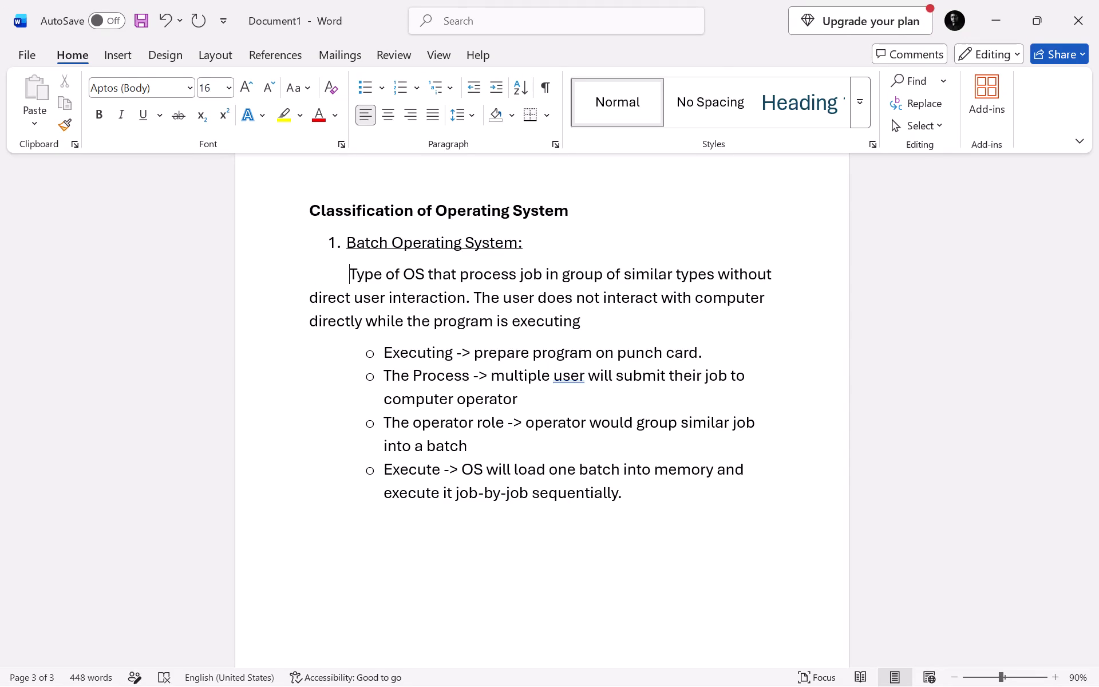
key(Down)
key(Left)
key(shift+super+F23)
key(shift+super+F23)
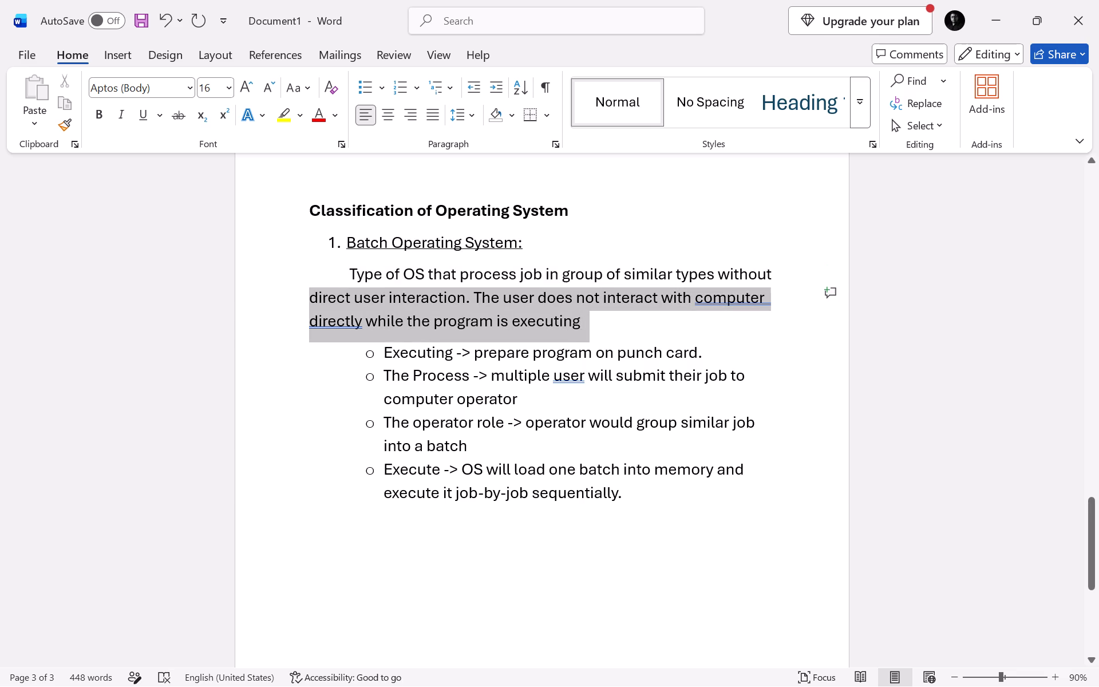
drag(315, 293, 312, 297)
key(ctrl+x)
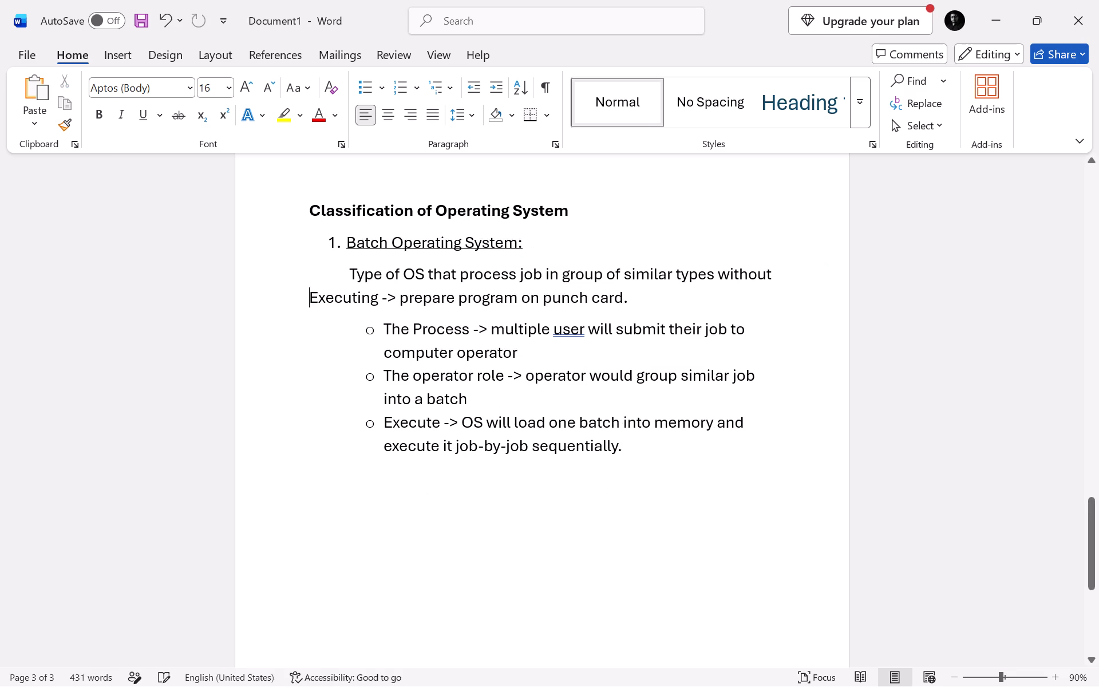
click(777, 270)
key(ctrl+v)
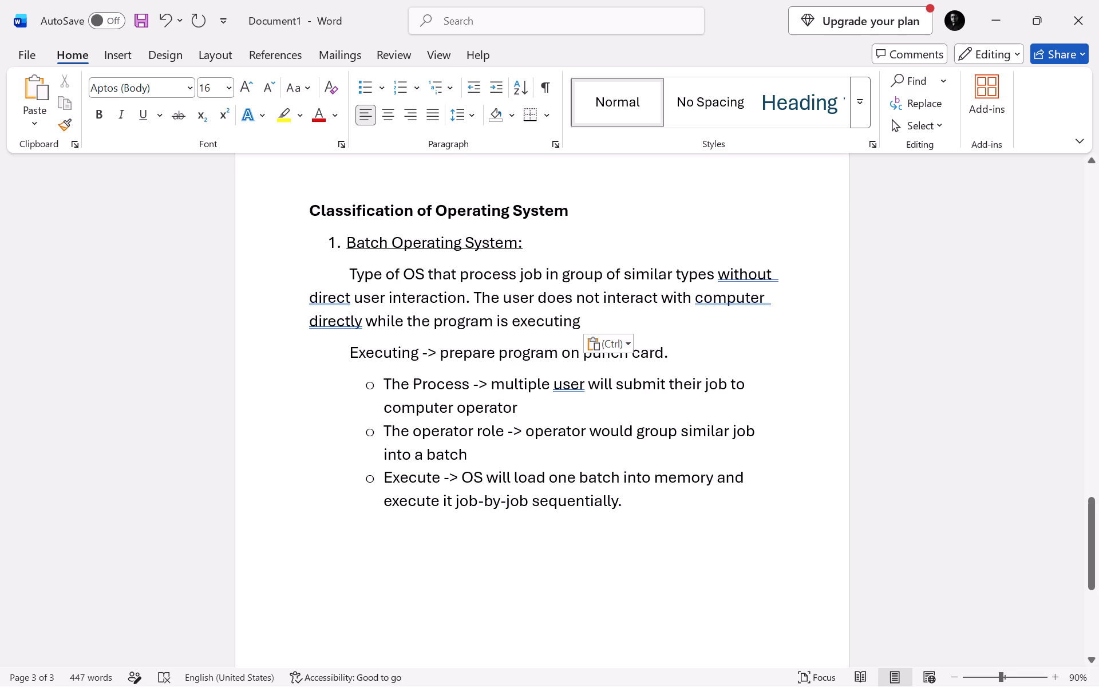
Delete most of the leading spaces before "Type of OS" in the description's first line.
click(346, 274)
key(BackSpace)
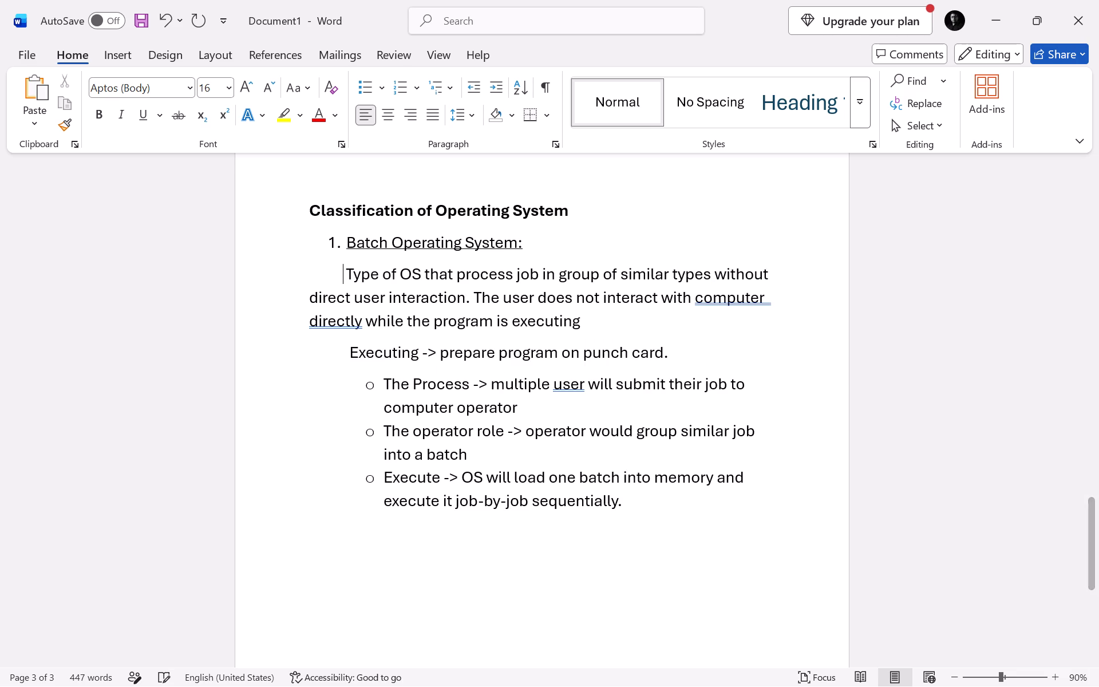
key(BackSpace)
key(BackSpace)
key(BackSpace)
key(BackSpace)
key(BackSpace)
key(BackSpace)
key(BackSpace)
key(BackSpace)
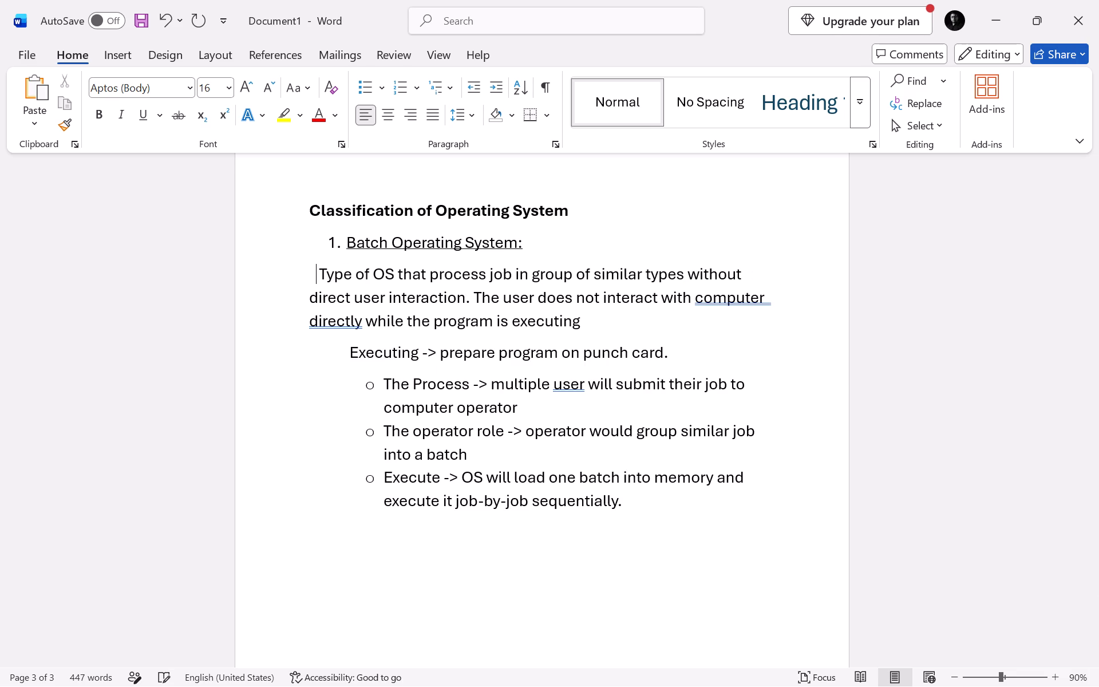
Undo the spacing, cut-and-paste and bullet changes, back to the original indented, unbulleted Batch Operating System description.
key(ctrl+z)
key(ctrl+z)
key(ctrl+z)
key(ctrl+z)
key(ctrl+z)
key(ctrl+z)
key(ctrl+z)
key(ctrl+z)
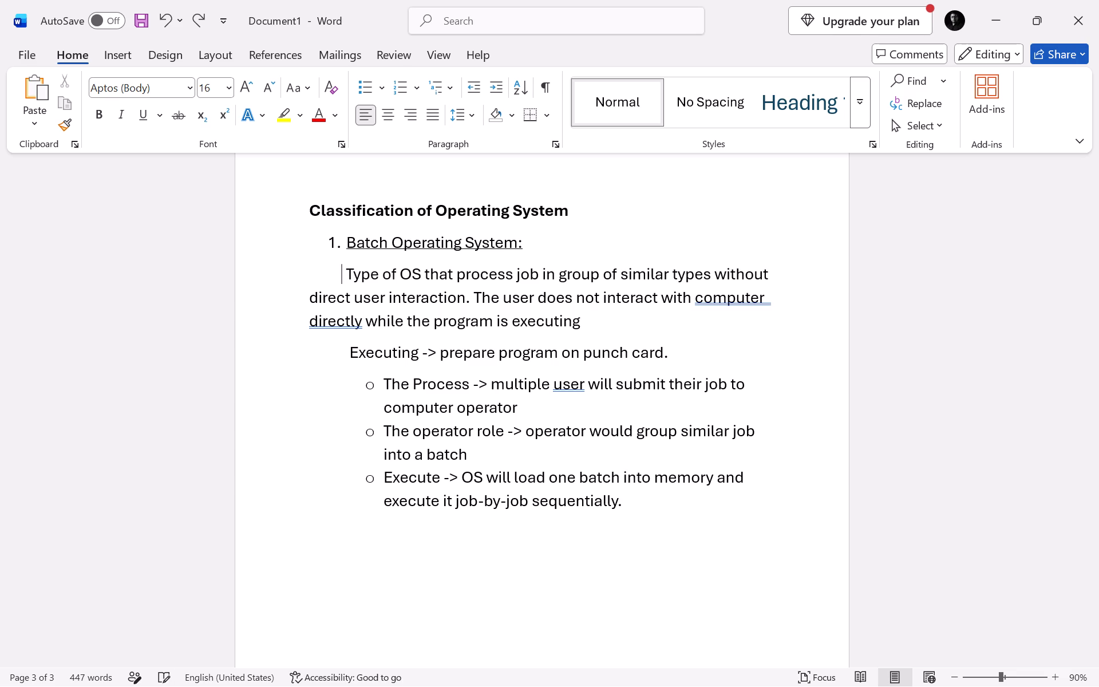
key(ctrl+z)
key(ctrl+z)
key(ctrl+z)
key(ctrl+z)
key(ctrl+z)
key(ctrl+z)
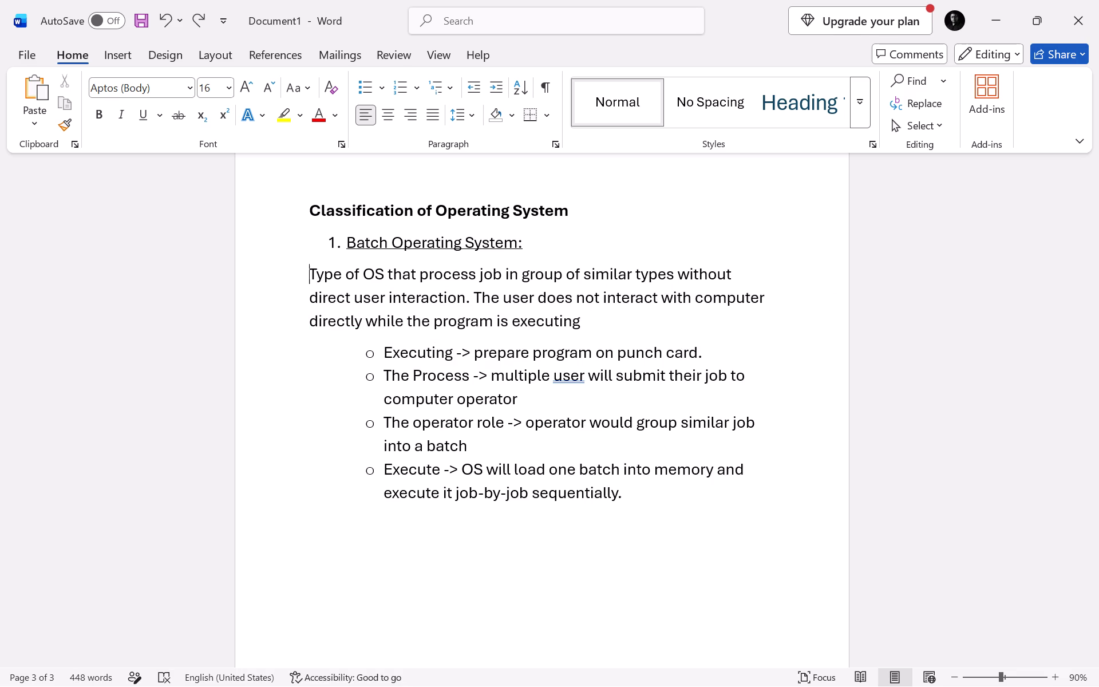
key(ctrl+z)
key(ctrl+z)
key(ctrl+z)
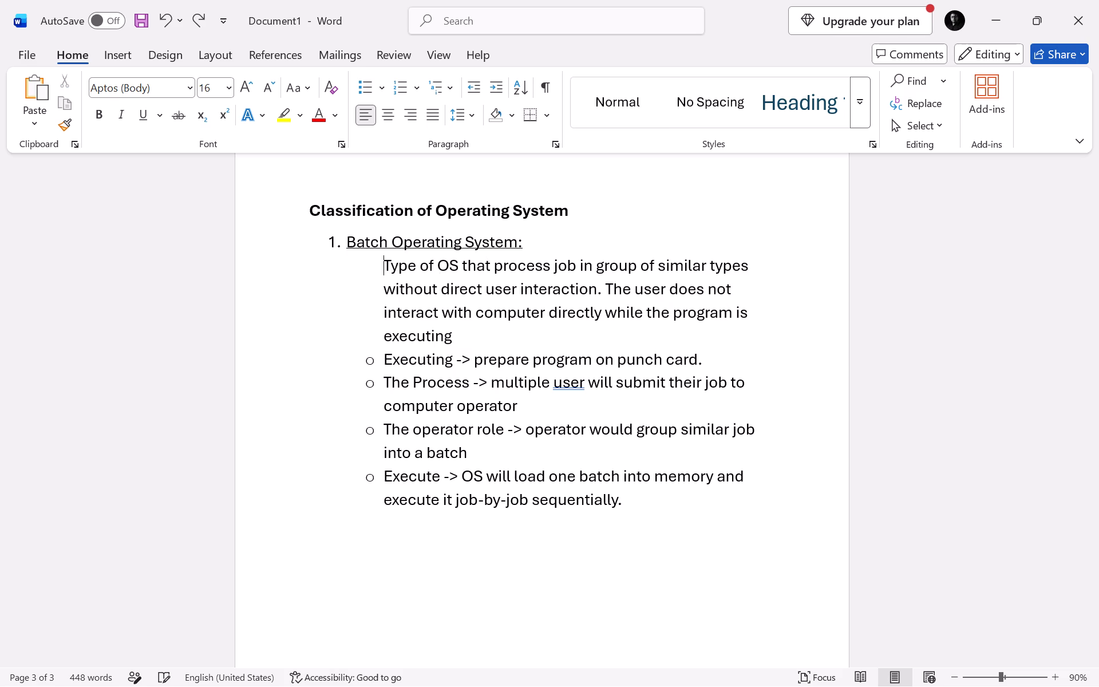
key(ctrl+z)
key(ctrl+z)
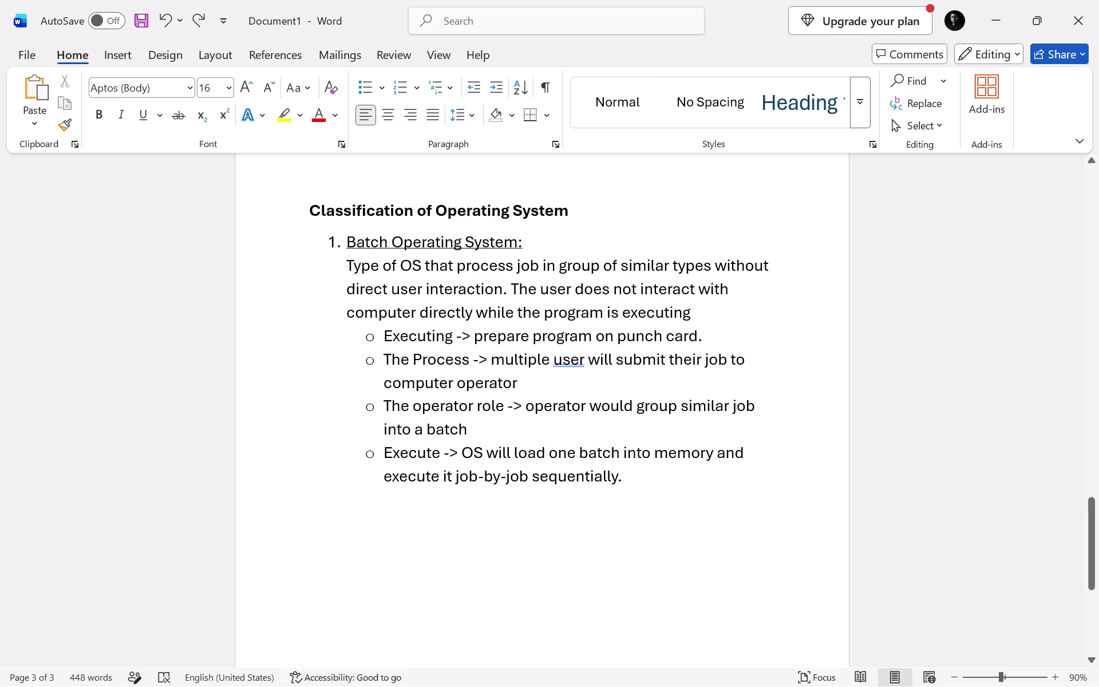
Start a new unbulleted line below the Execute bullet.
click(627, 471)
key(Return)
key(BackSpace)
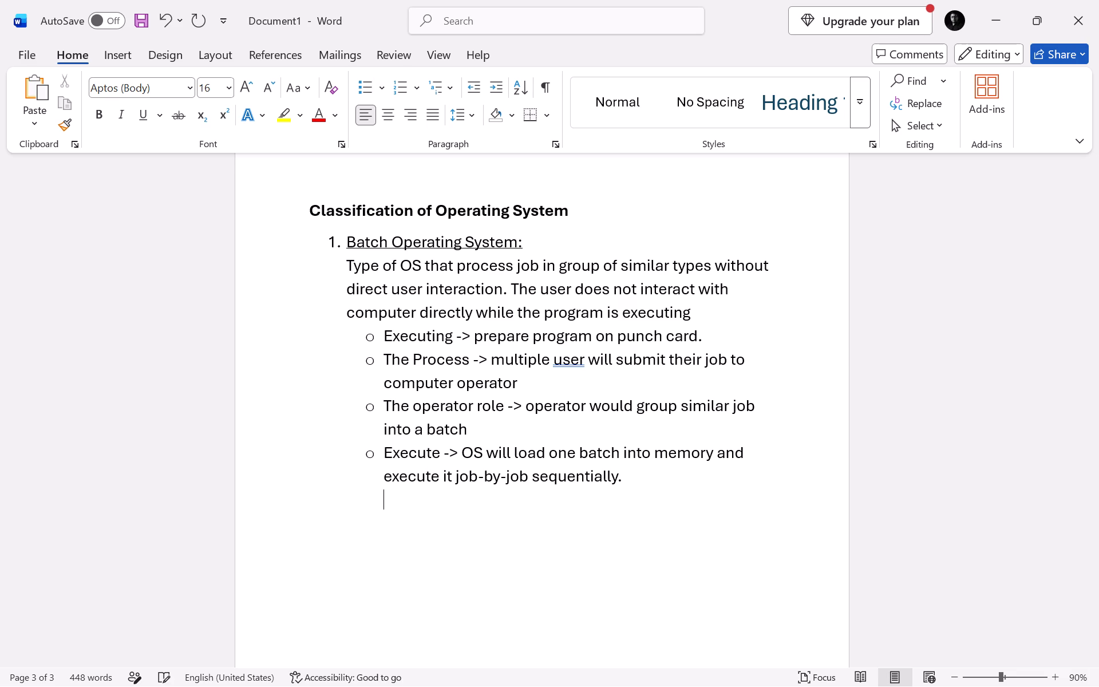
Add a bold, unindented "Advantages:" heading on the line below the Execute bullet.
key(BackSpace)
key(BackSpace)
text(AD)
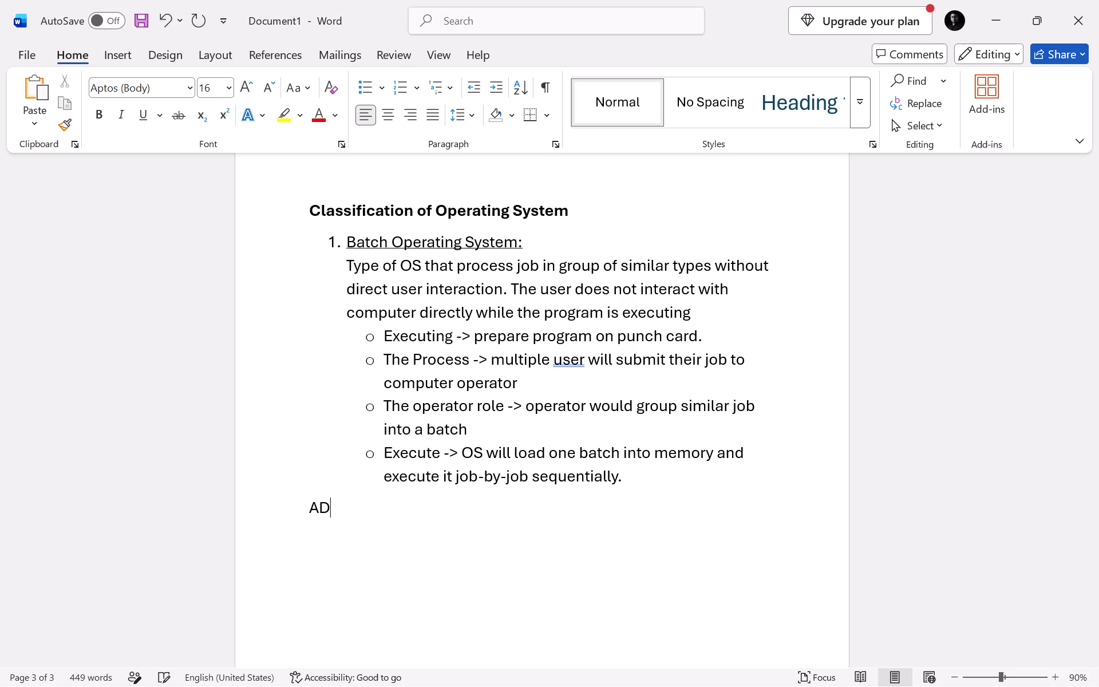
key(BackSpace)
key(BackSpace)
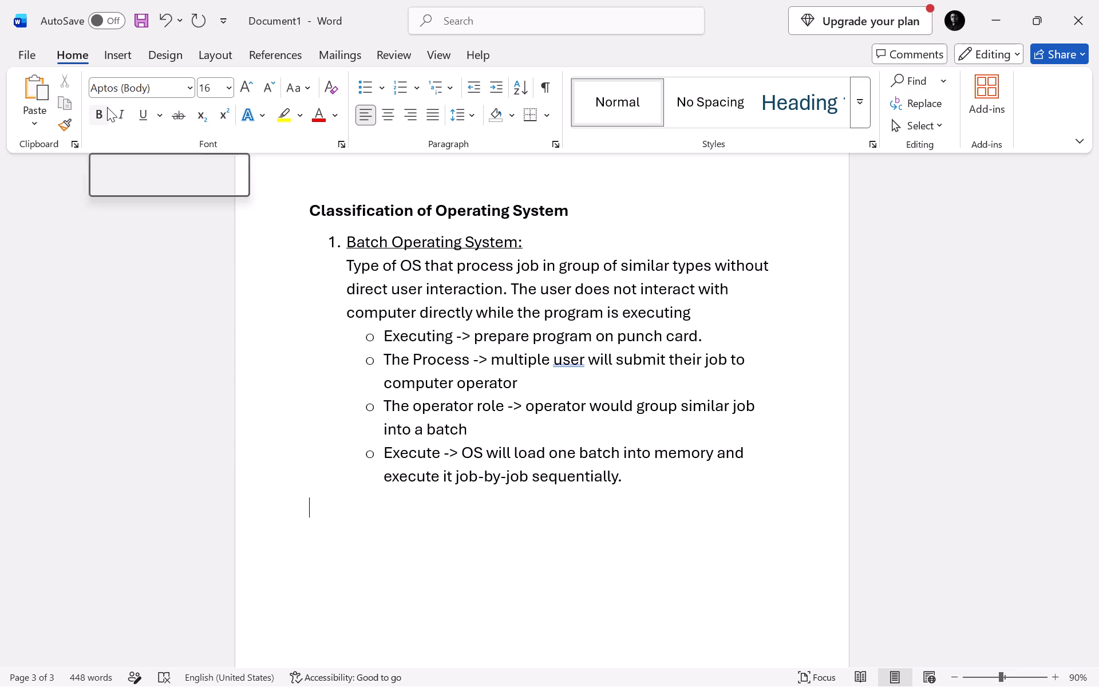
text(Ad)
key(BackSpace)
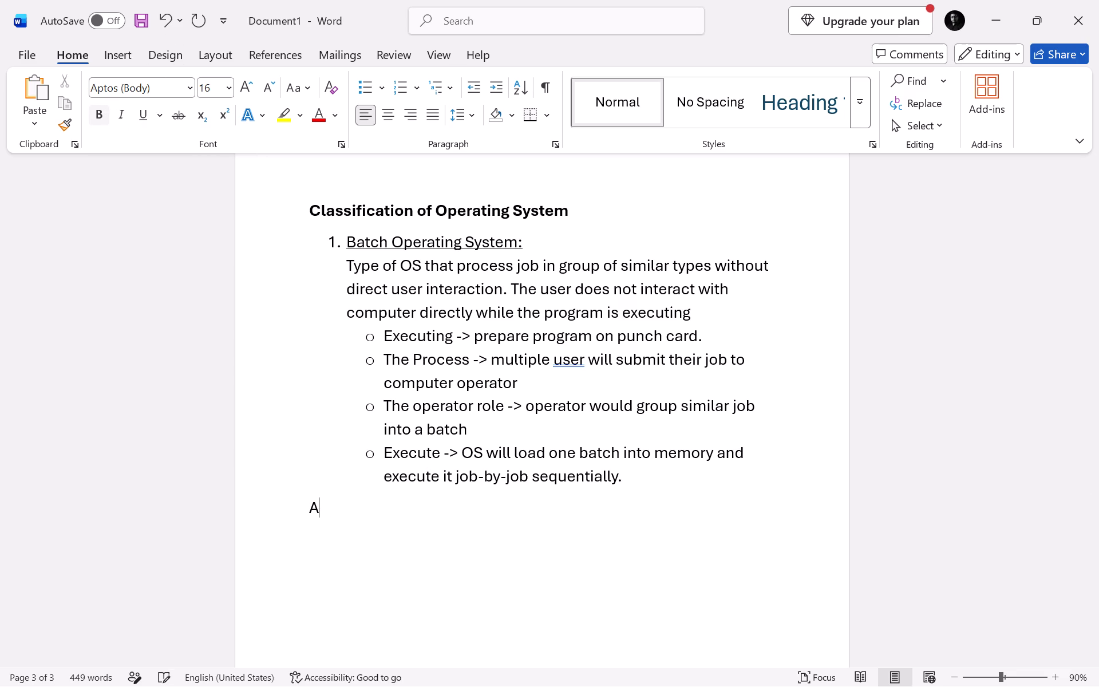
key(BackSpace)
click(97, 113)
key(shift+a)
text(dvanr)
key(BackSpace)
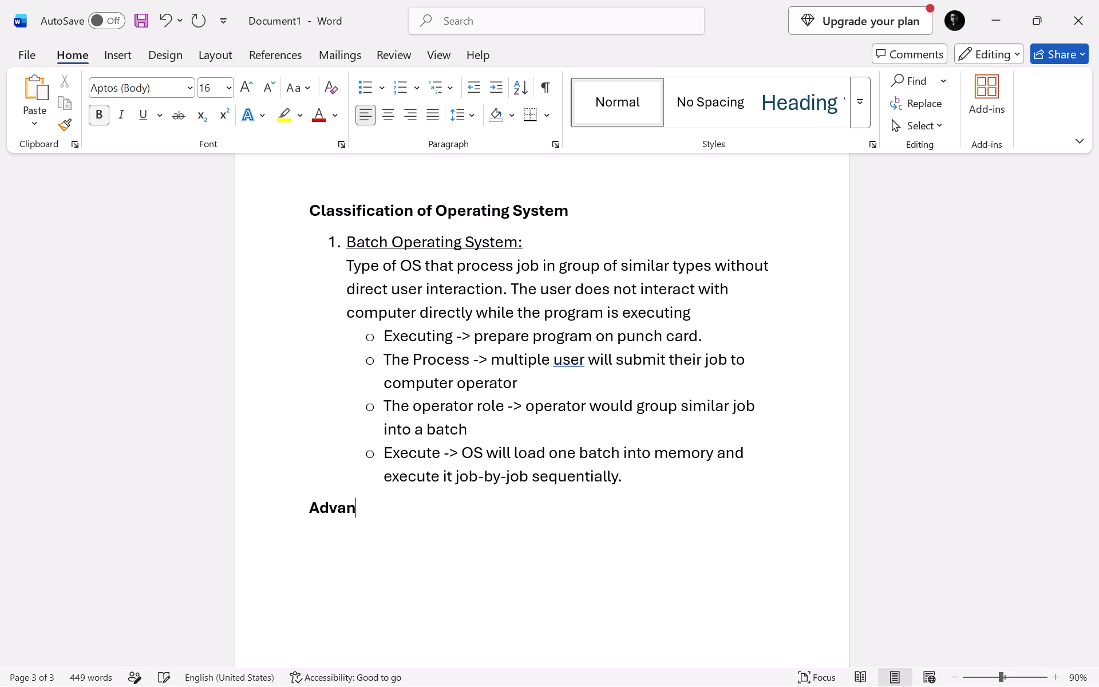
text(tages)
key(shift+colon)
key(Return)
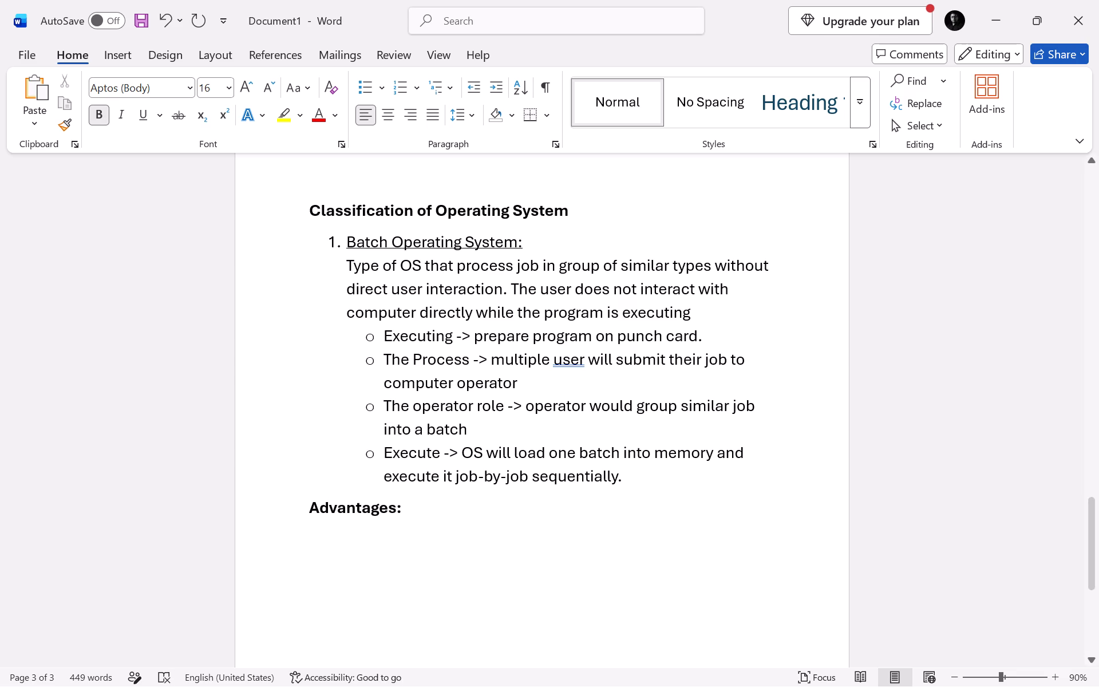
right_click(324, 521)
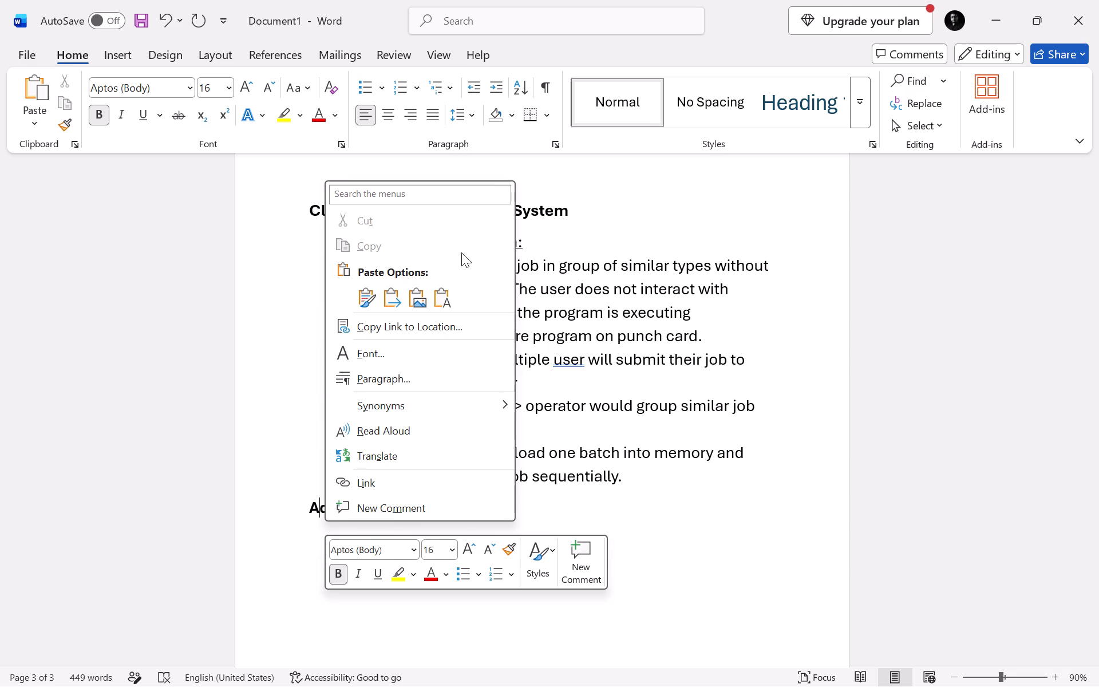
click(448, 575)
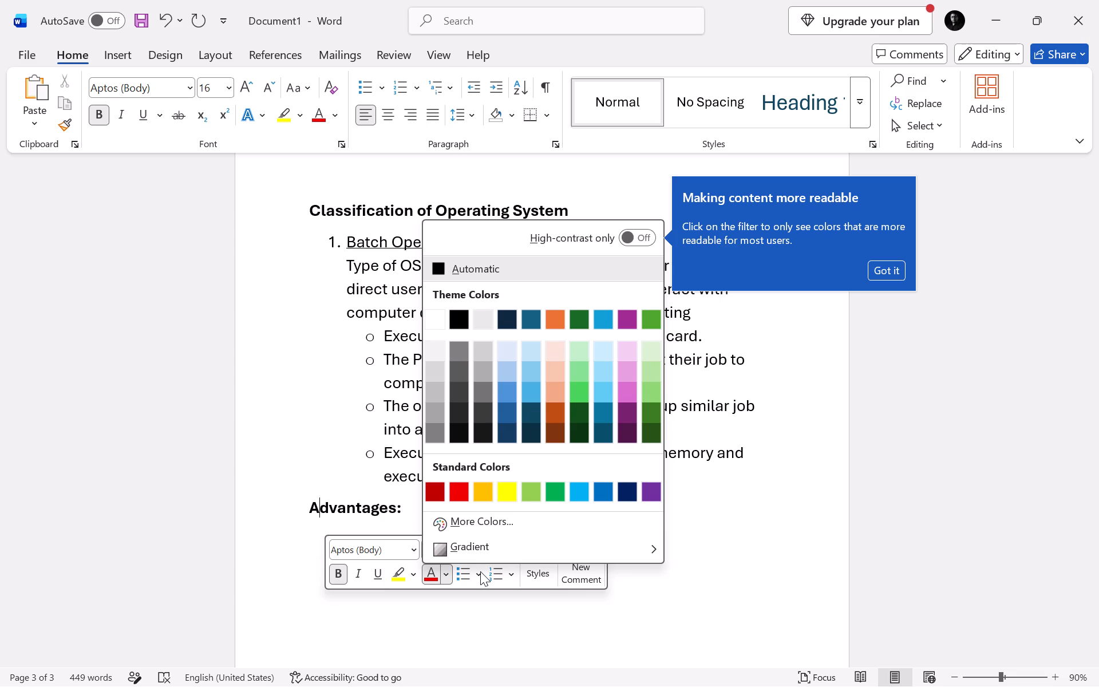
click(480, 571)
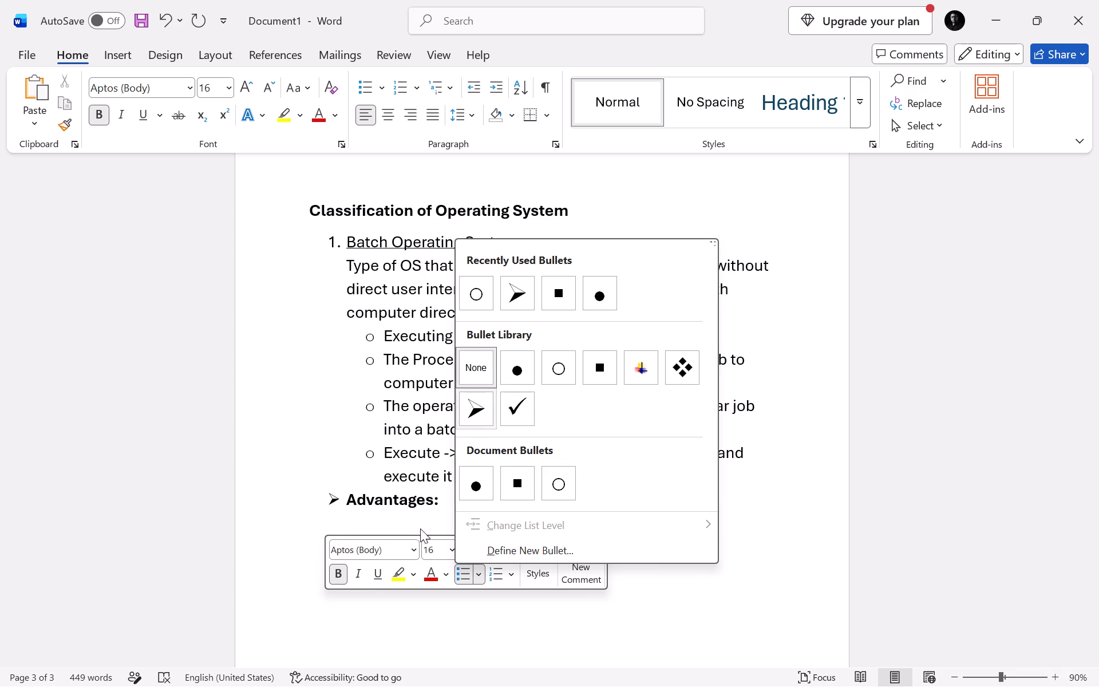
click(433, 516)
Start a check-mark bulleted line directly below the "Advantages:" heading.
click(410, 505)
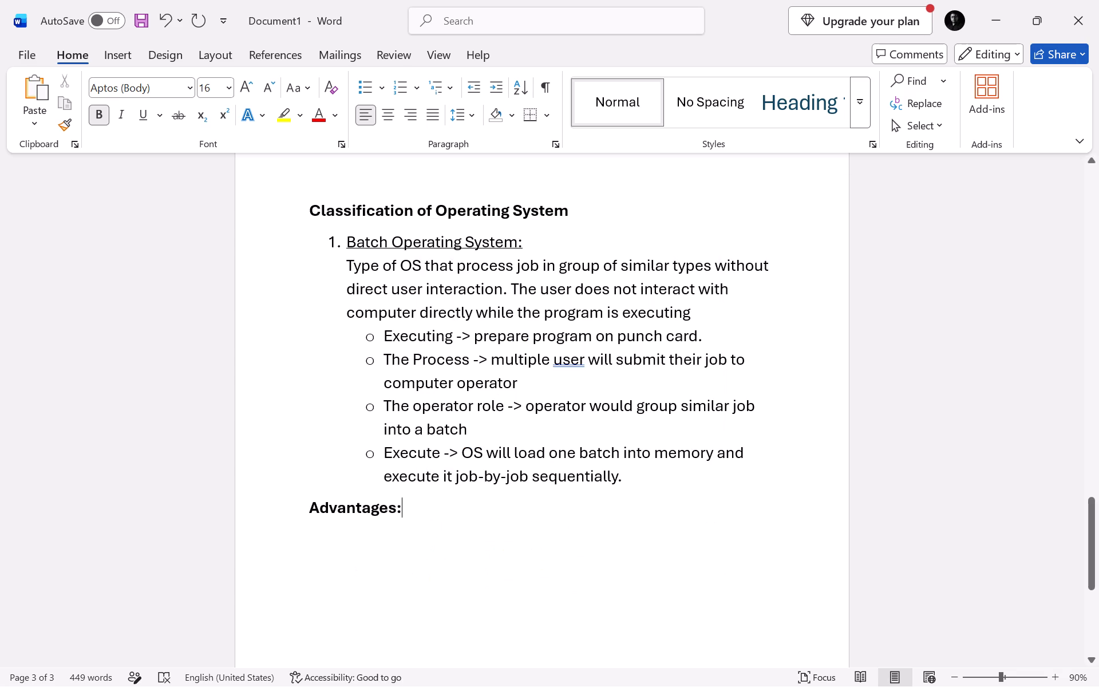
key(Return)
right_click(386, 540)
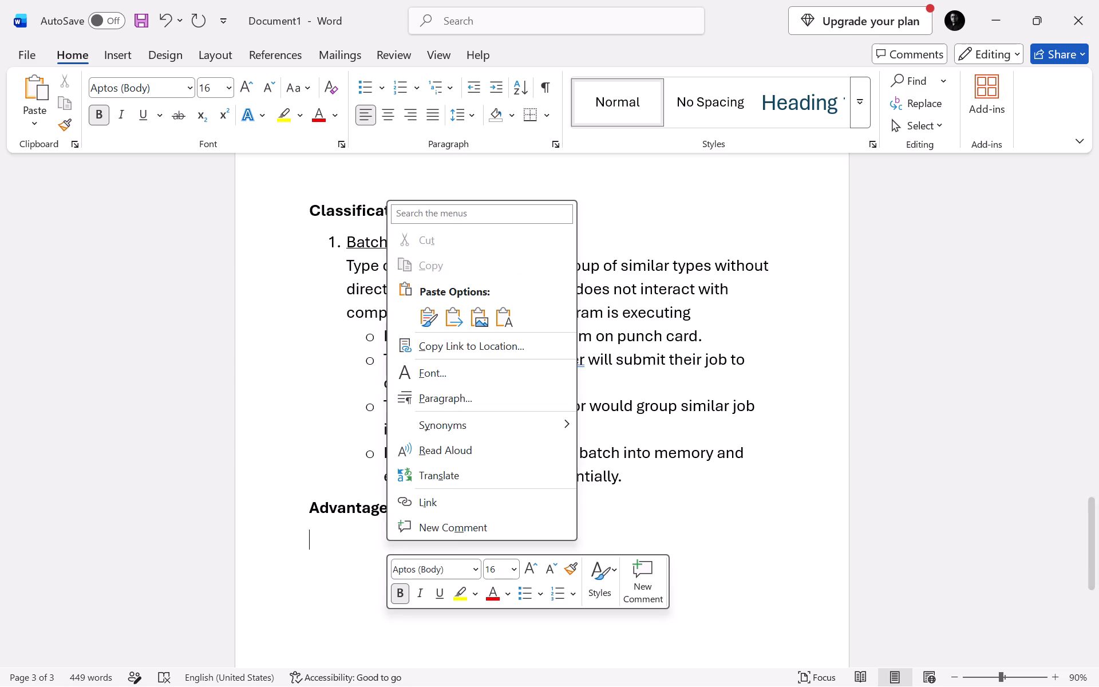
click(537, 597)
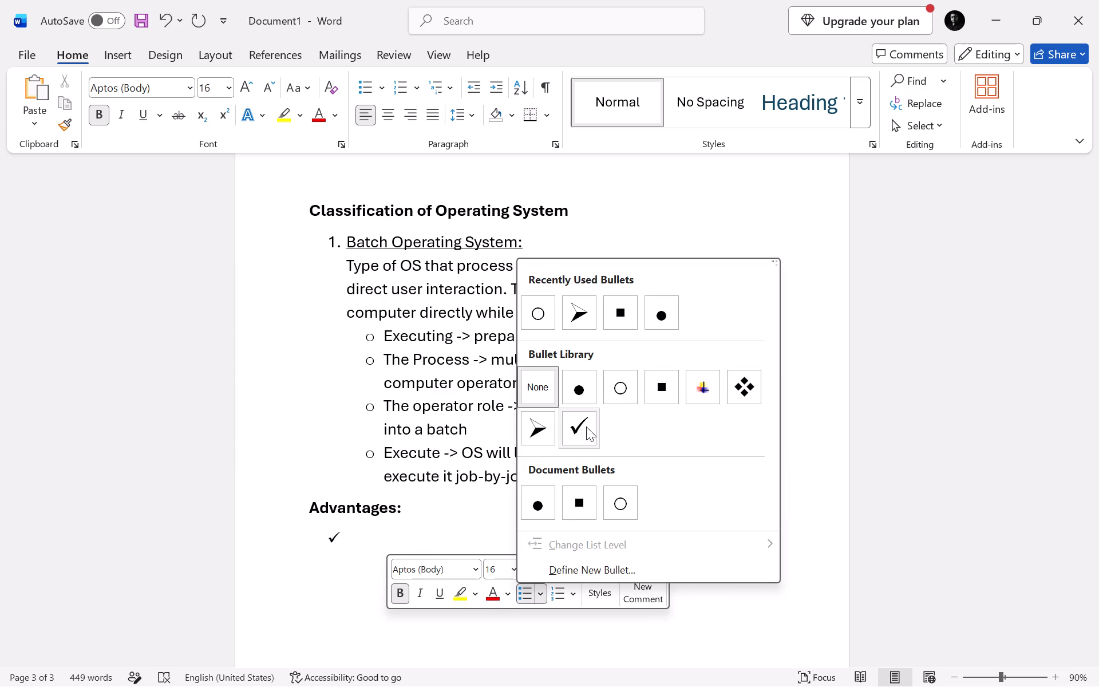
click(586, 427)
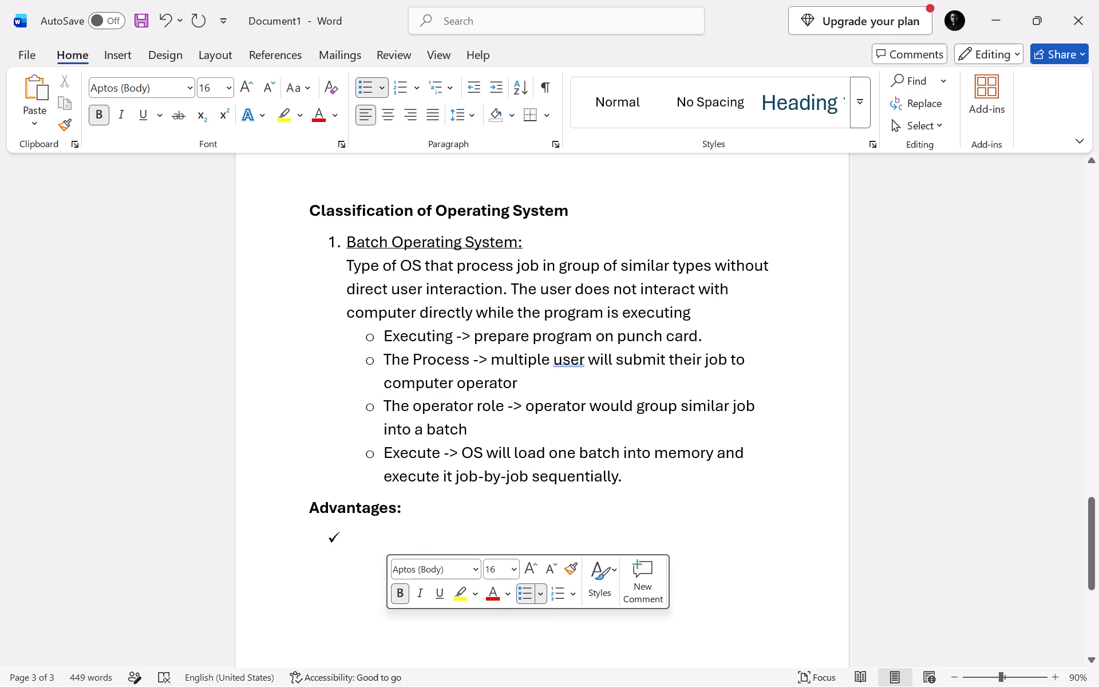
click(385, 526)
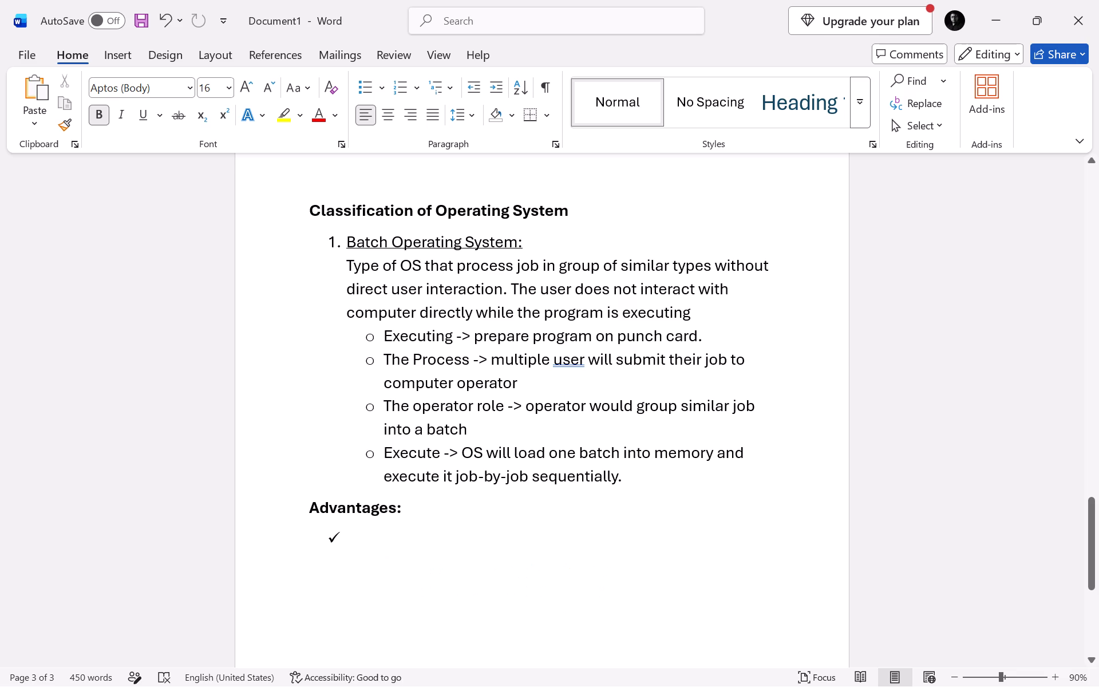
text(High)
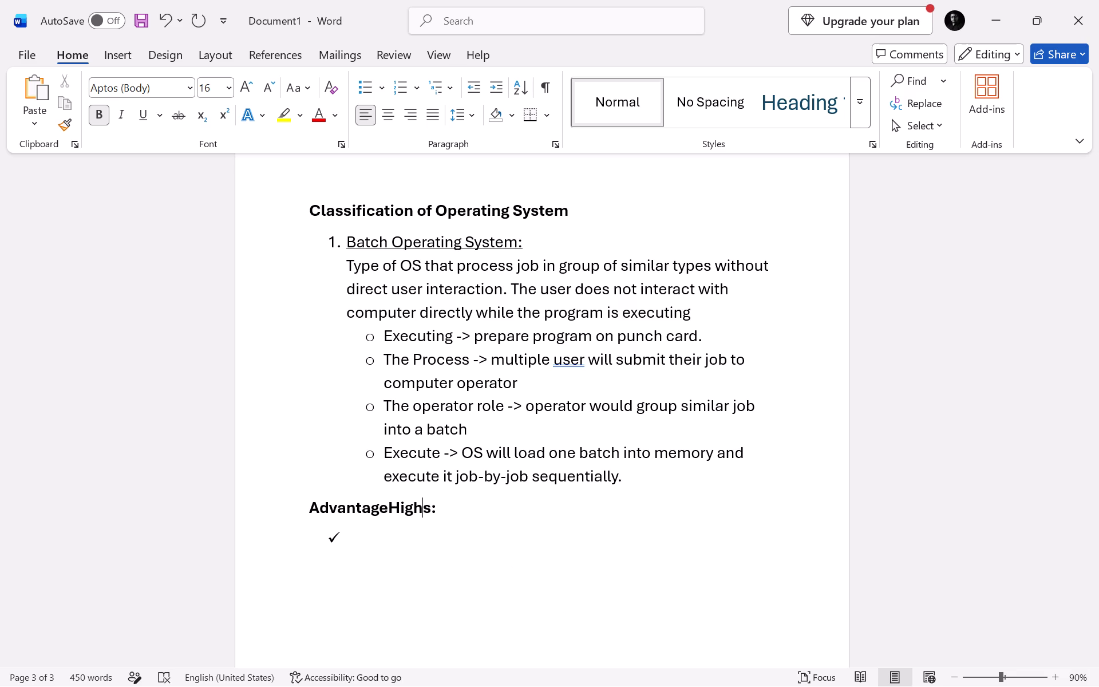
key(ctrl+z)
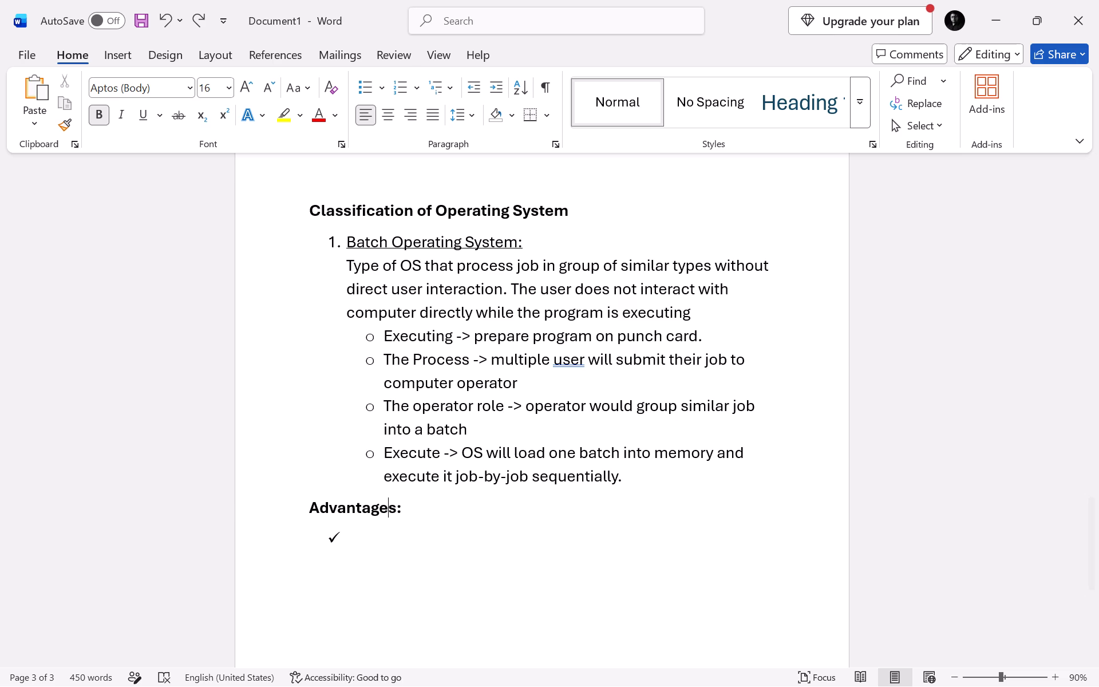
Write "High throughput:" in non-bold text on the check-mark bullet under Advantages.
click(400, 535)
text(High)
key(BackSpace)
key(BackSpace)
key(BackSpace)
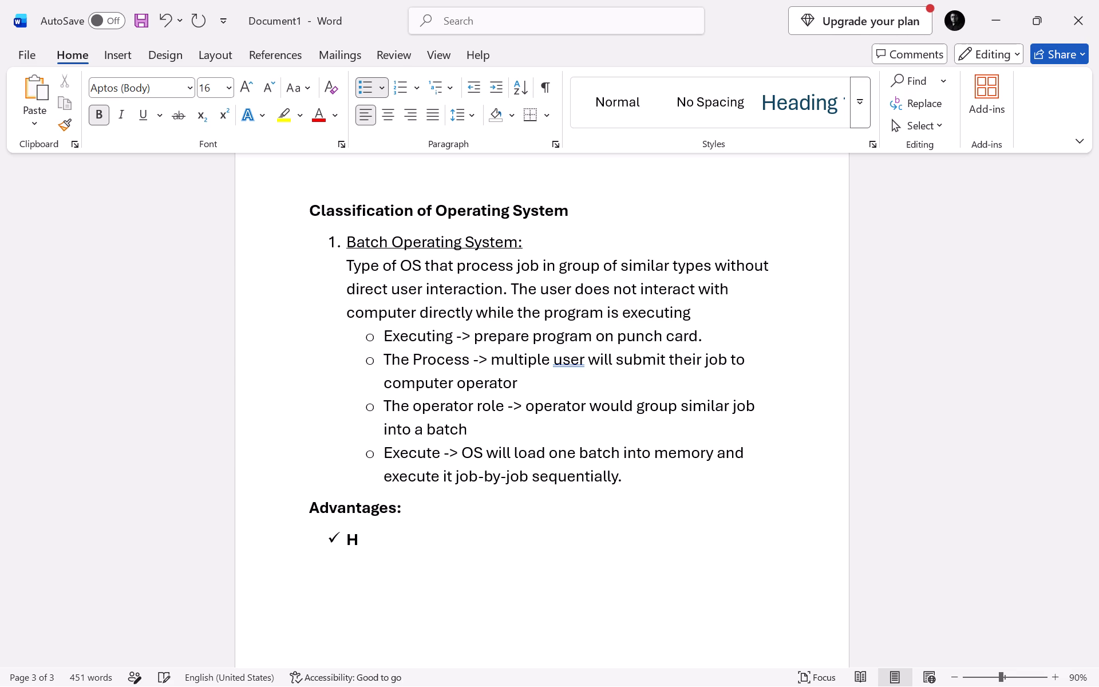
key(BackSpace)
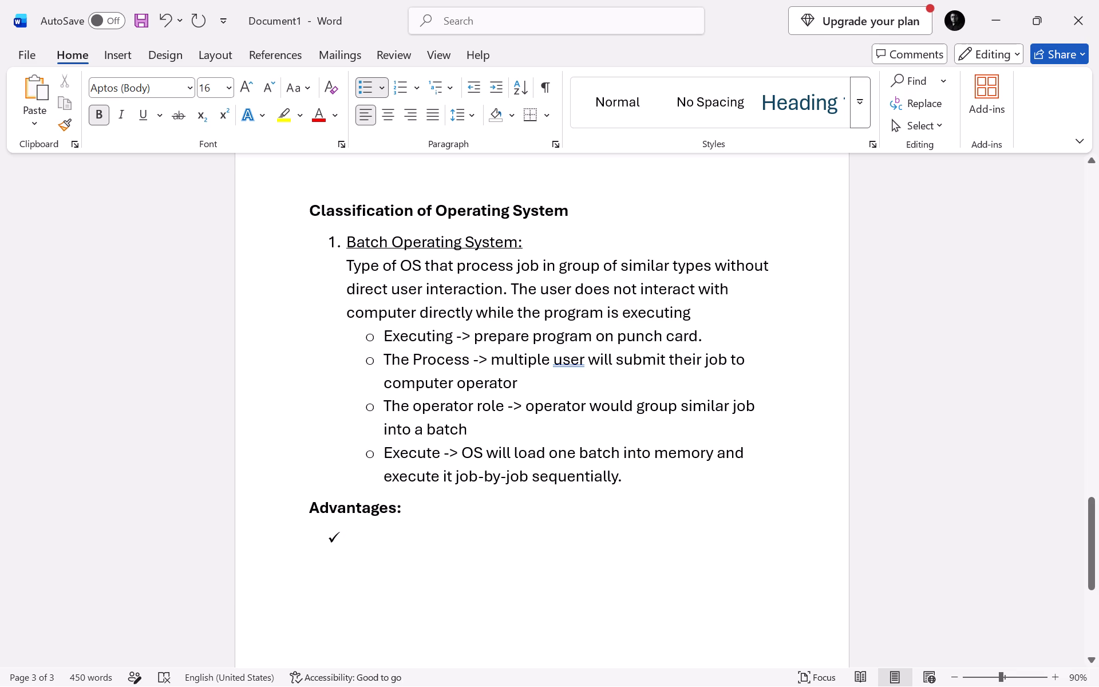
click(102, 104)
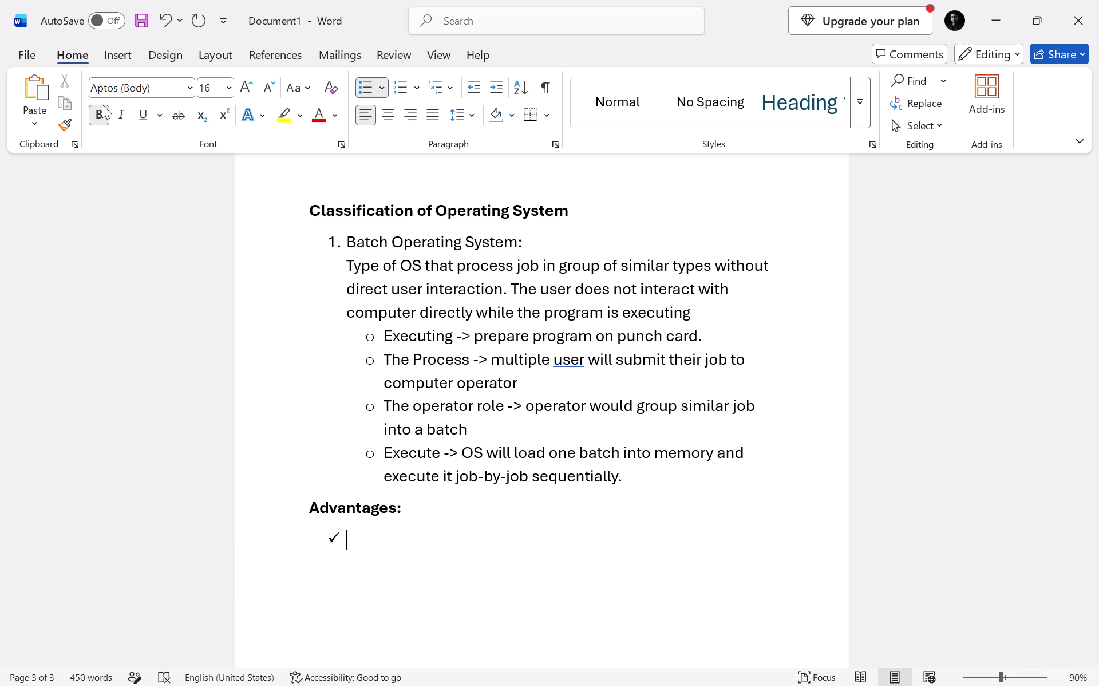
click(98, 116)
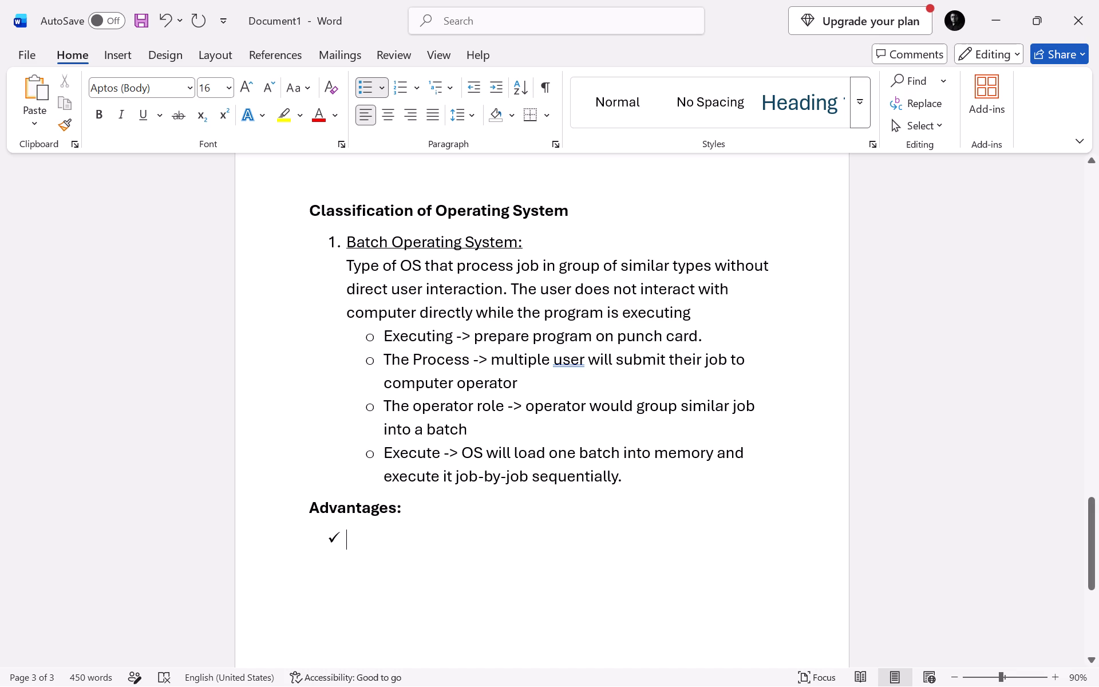
text(High T)
key(BackSpace)
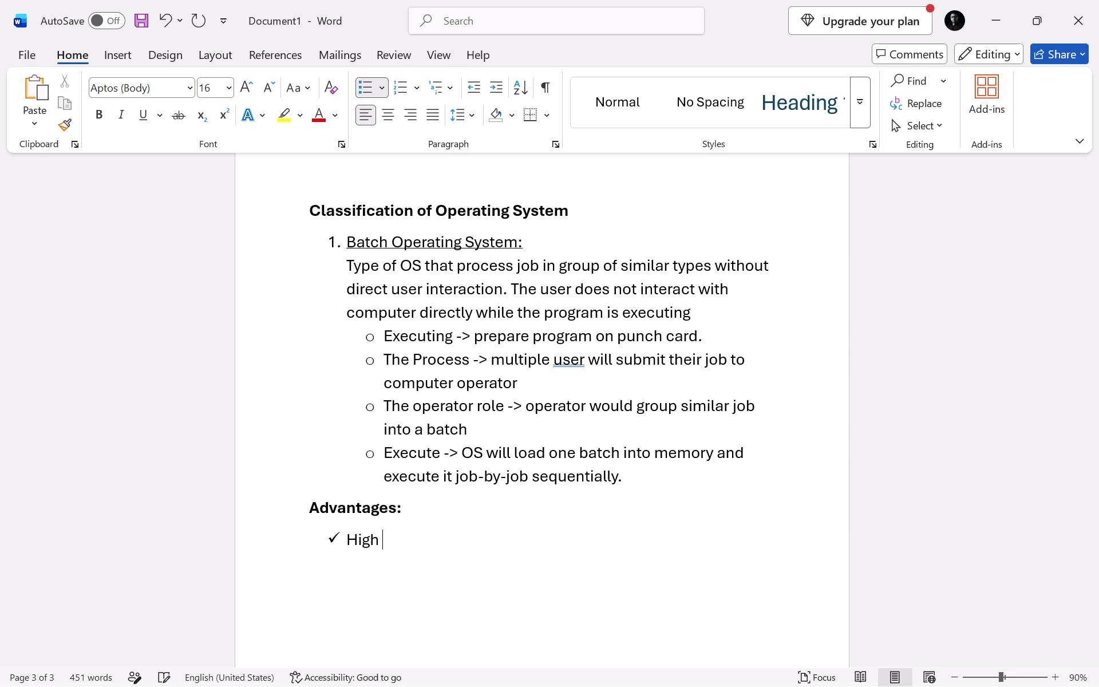
text(throughput)
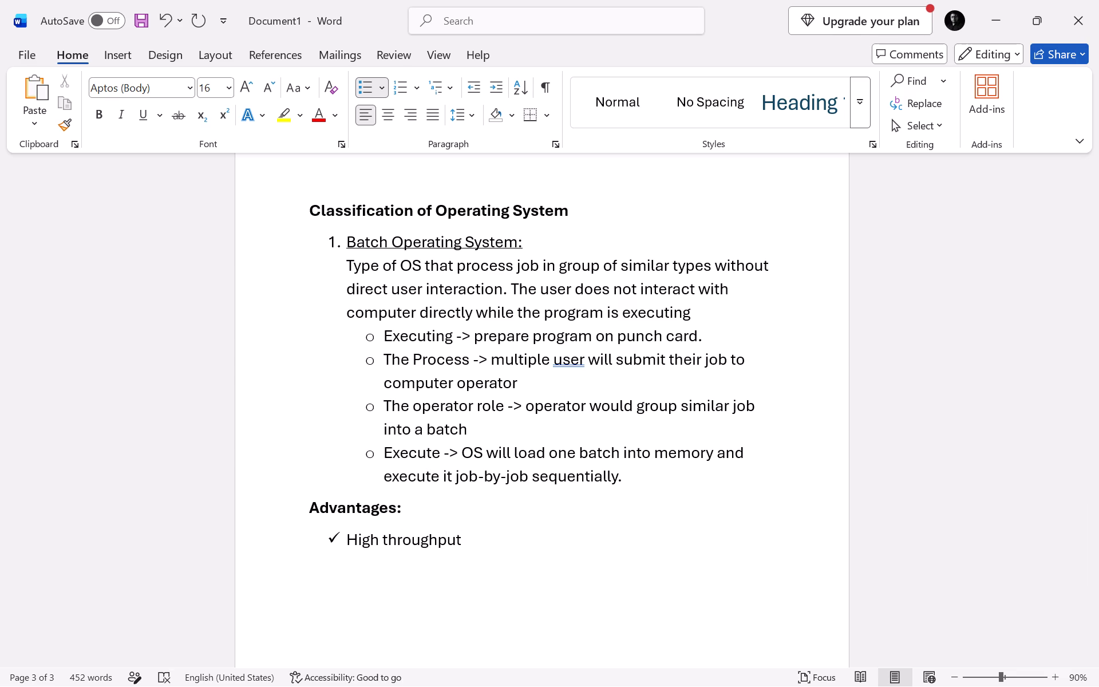
key(shift+colon)
key(space)
Continue the High throughput bullet with the text "can handle the complete".
text(can handle the coml)
key(BackSpace)
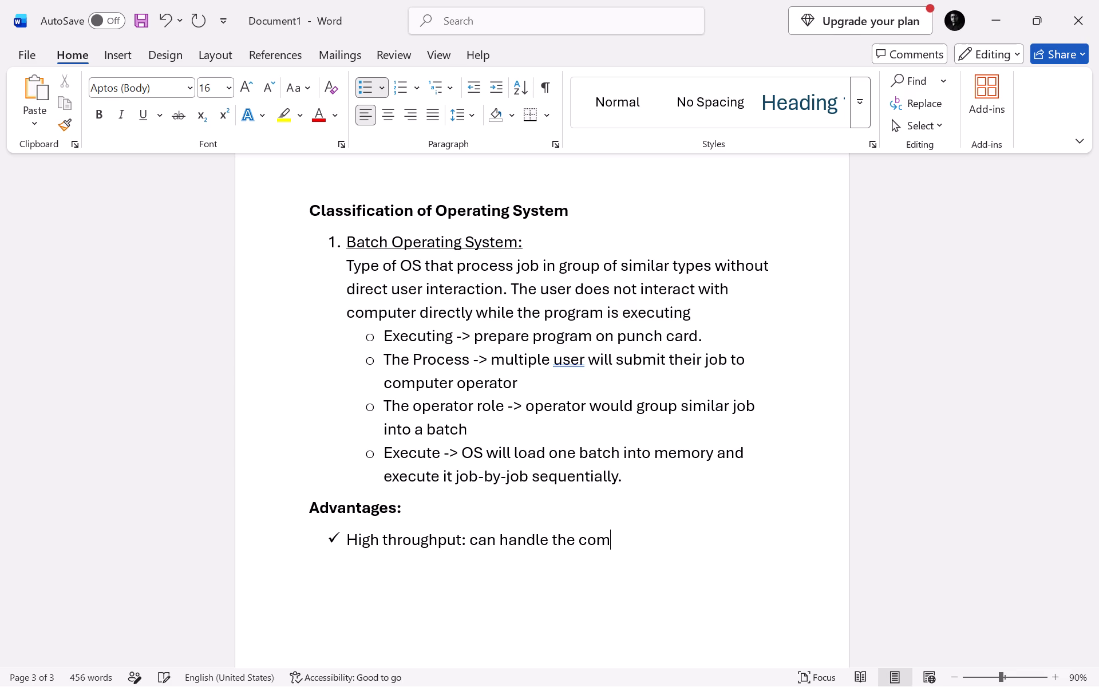
text(plete)
key(space)
key(BackSpace)
Replace "the" with "and" before "complete" in the High throughput bullet, and return to the end of its text.
key(Left)
key(Left)
key(Left)
key(Left)
key(Left)
key(Left)
key(Left)
key(Left)
key(Left)
key(Left)
key(Left)
key(Right)
key(Right)
key(BackSpace)
key(BackSpace)
key(BackSpace)
text(and)
key(Right)
key(Right)
key(Right)
key(Right)
key(Right)
key(Right)
key(Right)
key(Right)
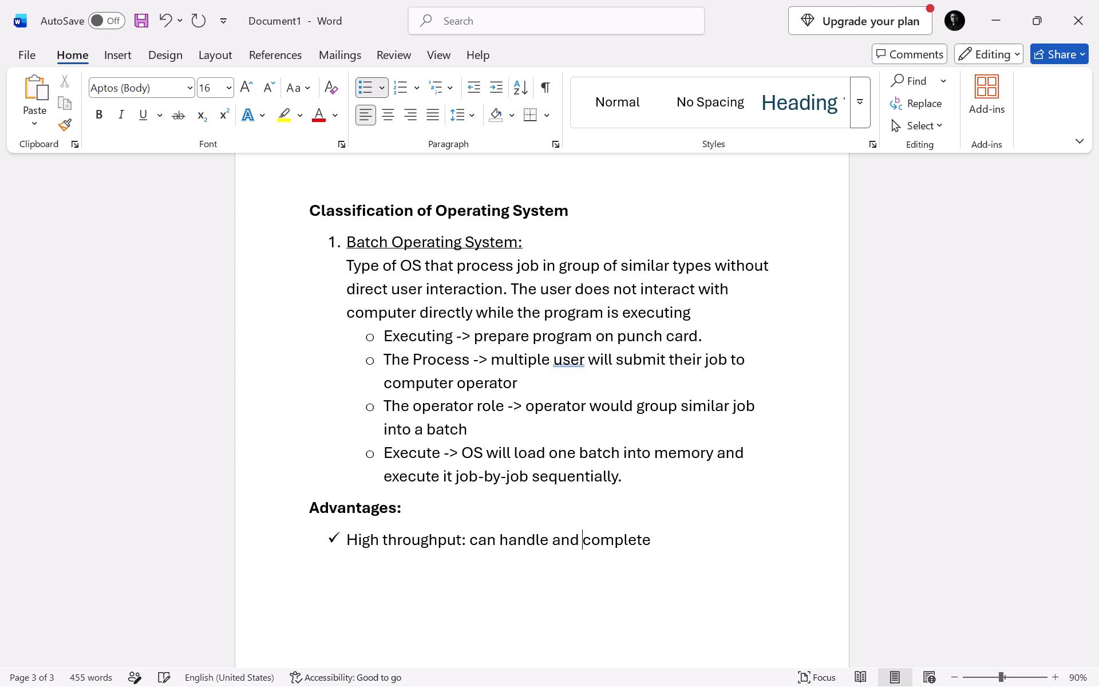
key(Right)
key(Right)
key(Left)
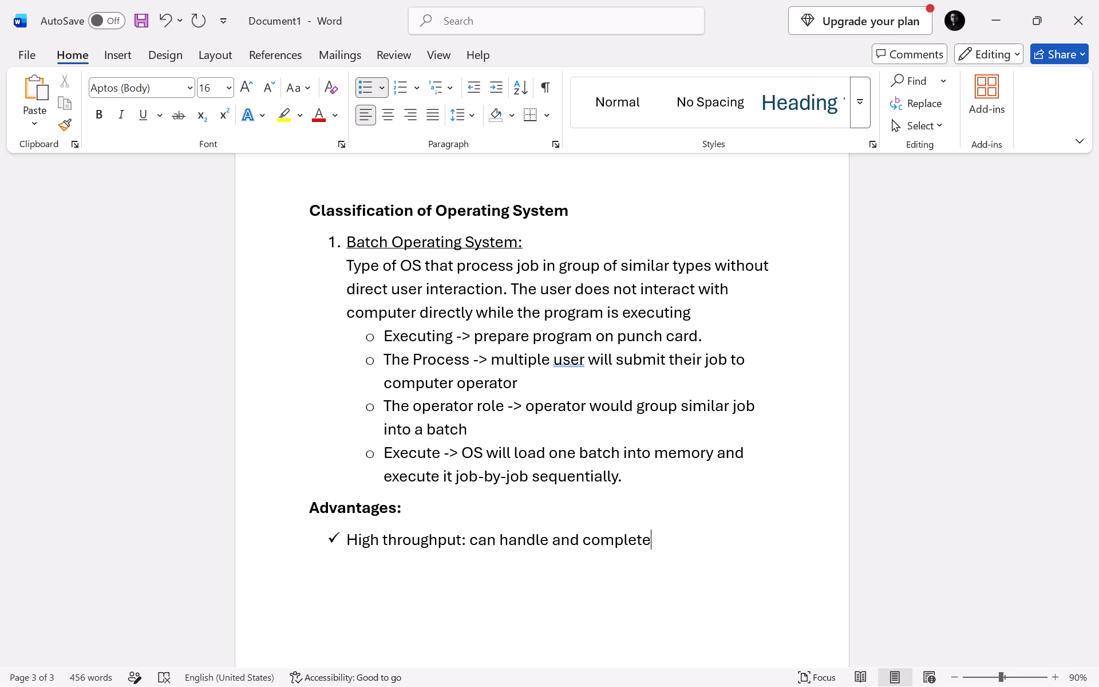
Finish the High throughput bullet with the text "a large number of tasks quickly.".
key(space)
text(a)
key(space)
text(large number)
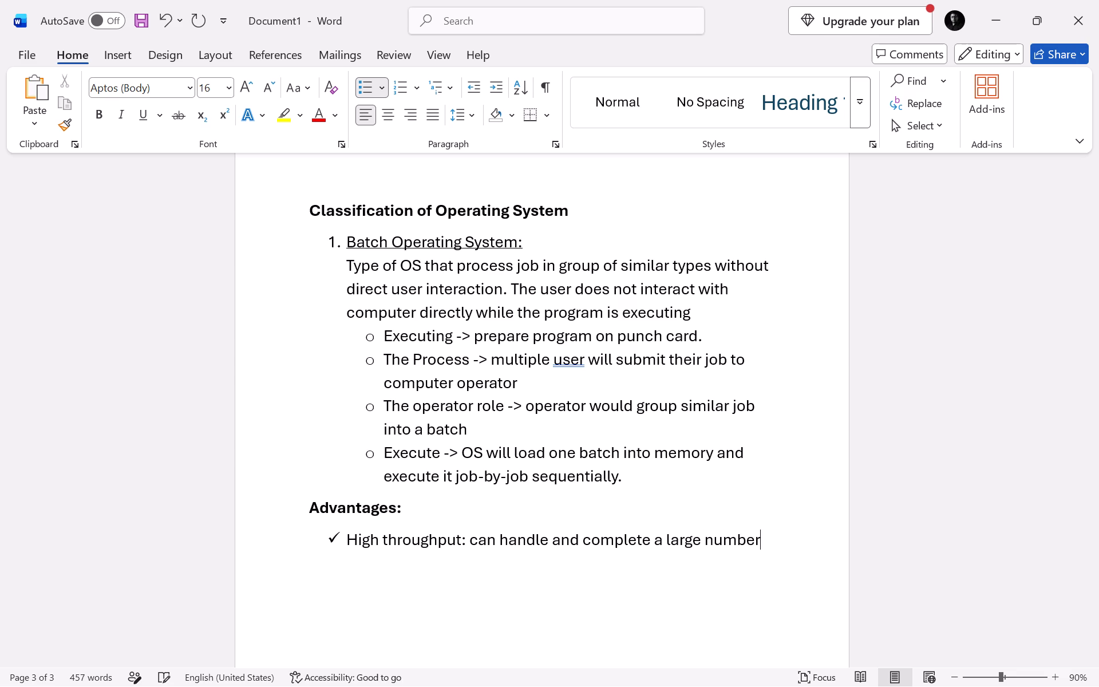
key(space)
text(of taska)
key(BackSpace)
text(s)
key(space)
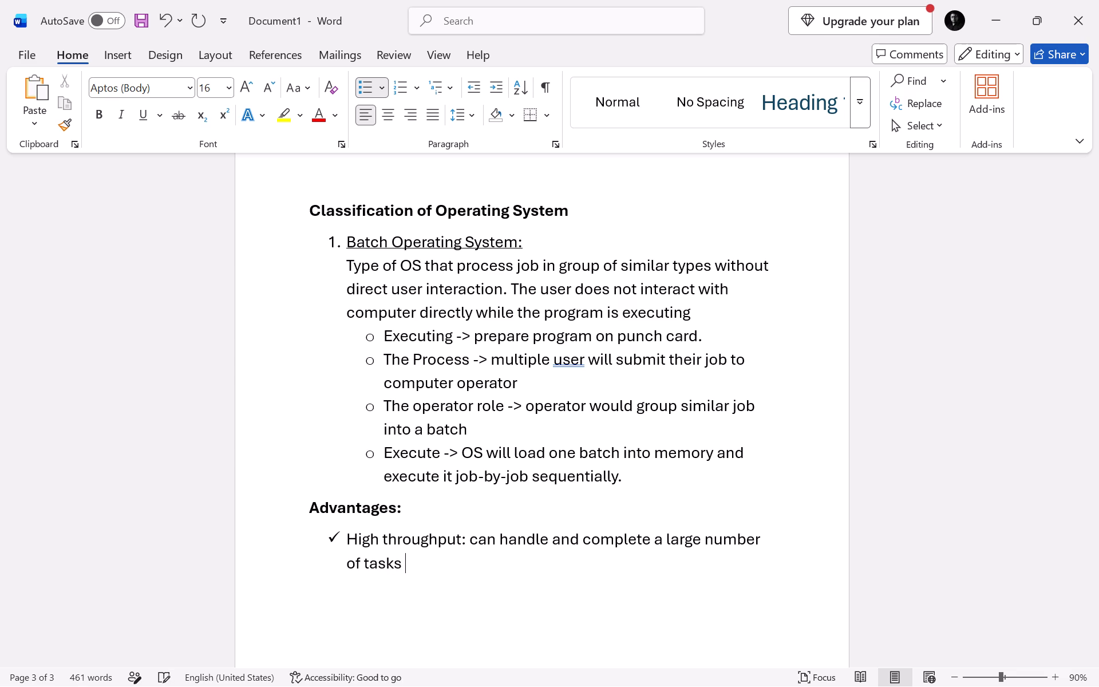
text(quickly)
key(period)
Add a second check-mark bullet under Advantages beginning with "Resource Efficiency:".
key(Return)
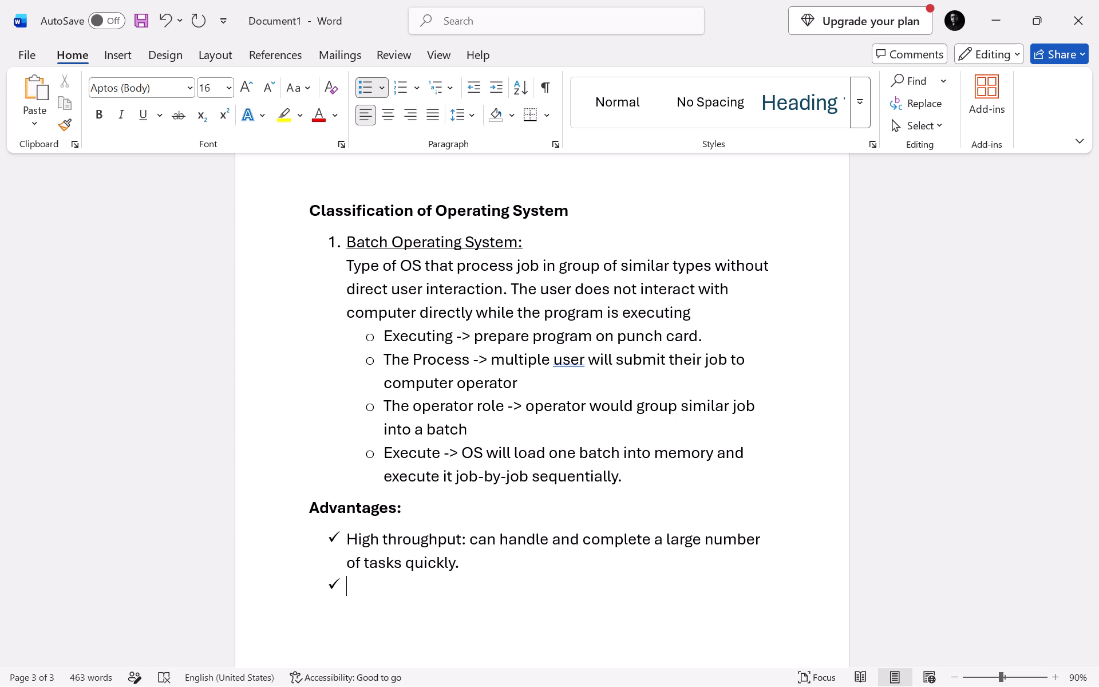
text(Resource)
key(space)
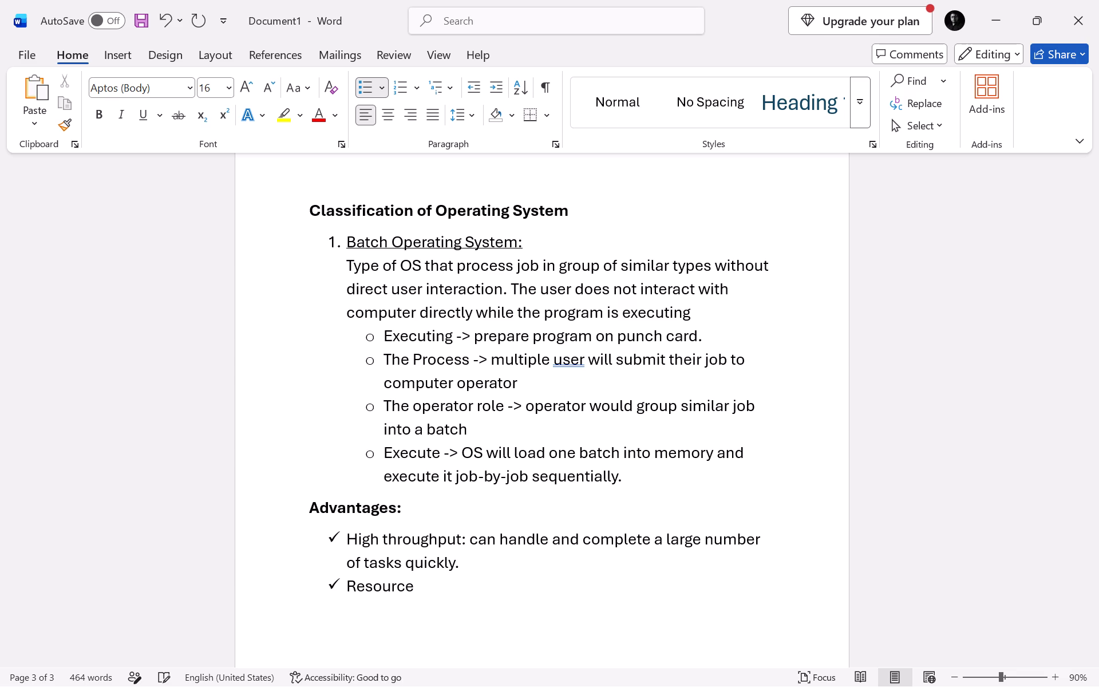
key(shift+e)
text(ff)
text(ici)
text(ency:)
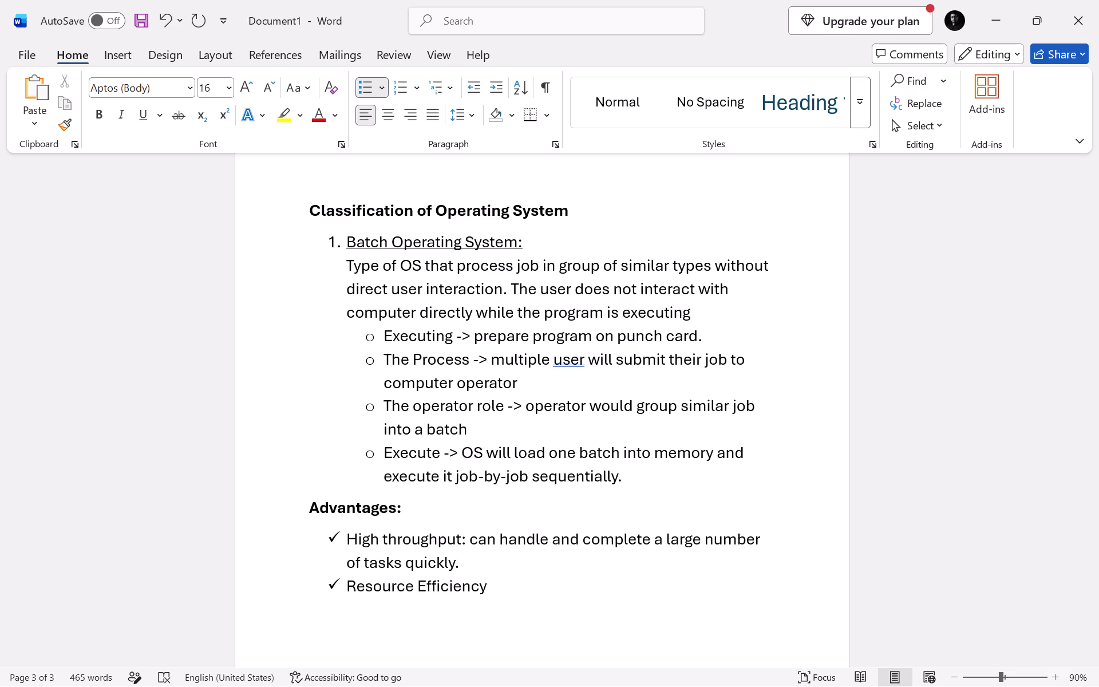
key(space)
Complete the Resource Efficiency bullet with the text "improves resource use by processing jobs in group".
text(Imp)
key(BackSpace)
key(BackSpace)
key(BackSpace)
text(improves)
key(space)
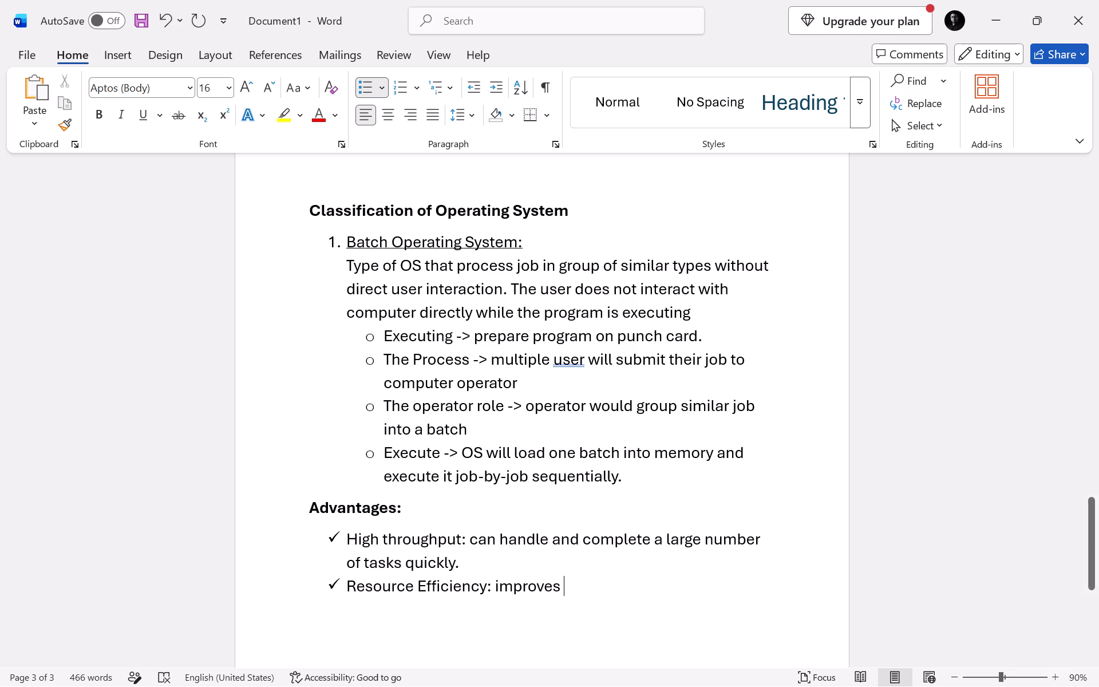
text(resource use)
key(space)
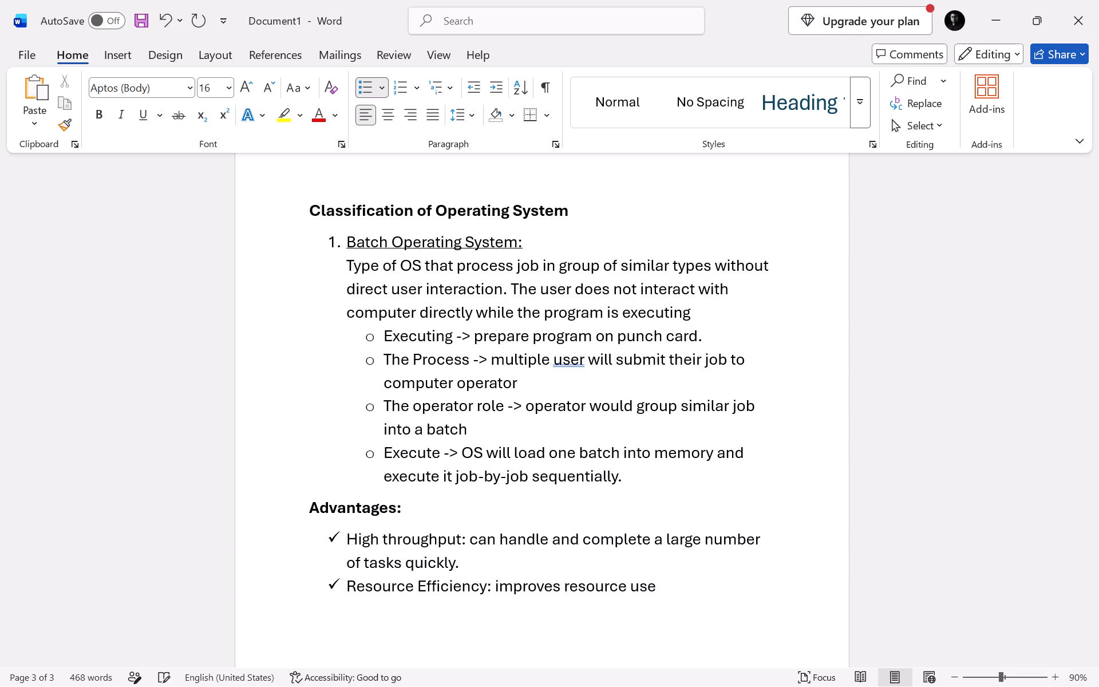
text(by processing)
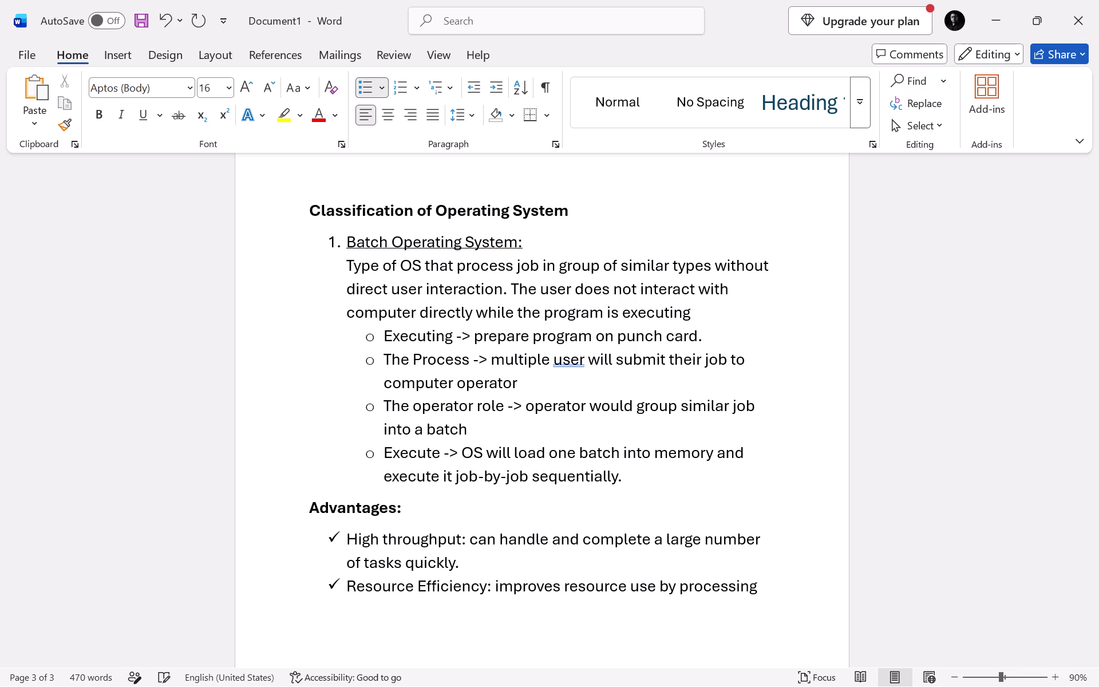
key(space)
text(jobs in group)
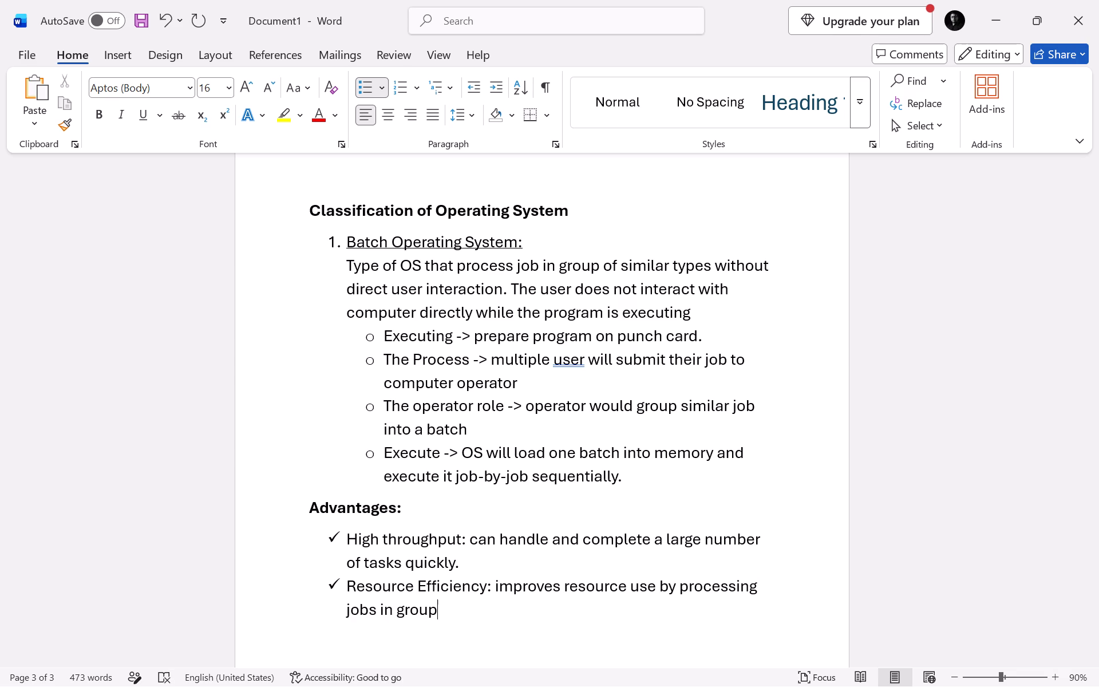
key(space)
key(space)
Add a third check-mark bullet under Advantages beginning with "Cost Effective:".
key(Return)
text(cos)
key(BackSpace)
key(BackSpace)
key(BackSpace)
text(Cost Effective:)
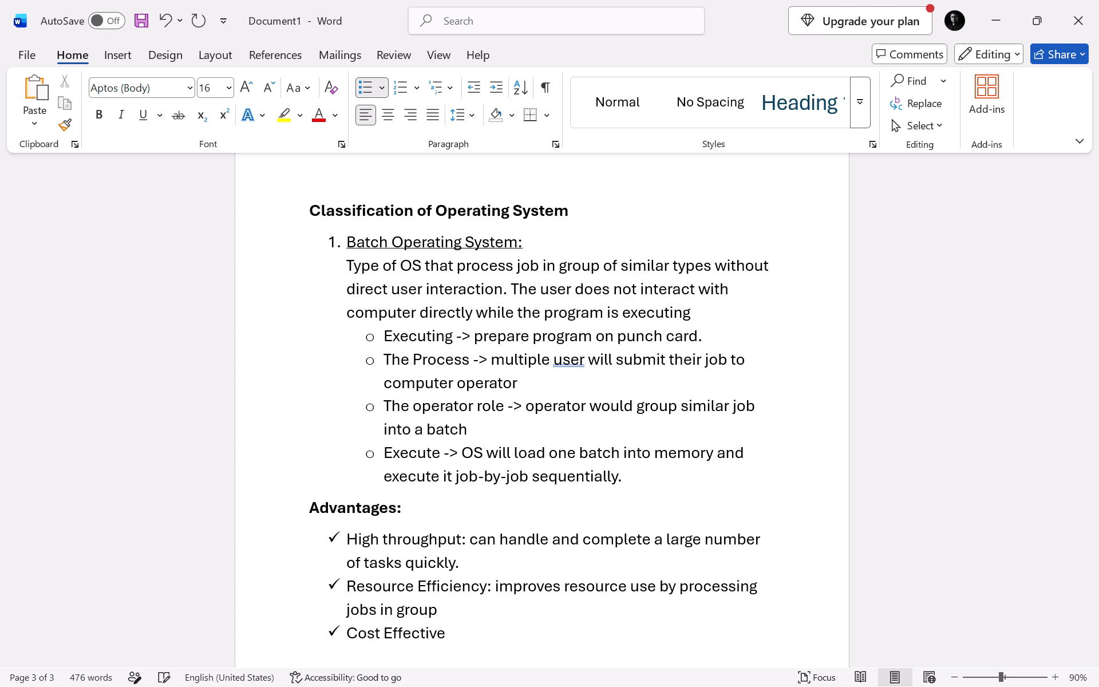
key(space)
Continue the Cost Effective bullet with the text "good for large organization".
text(goof)
key(BackSpace)
text(d for)
key(BackSpace)
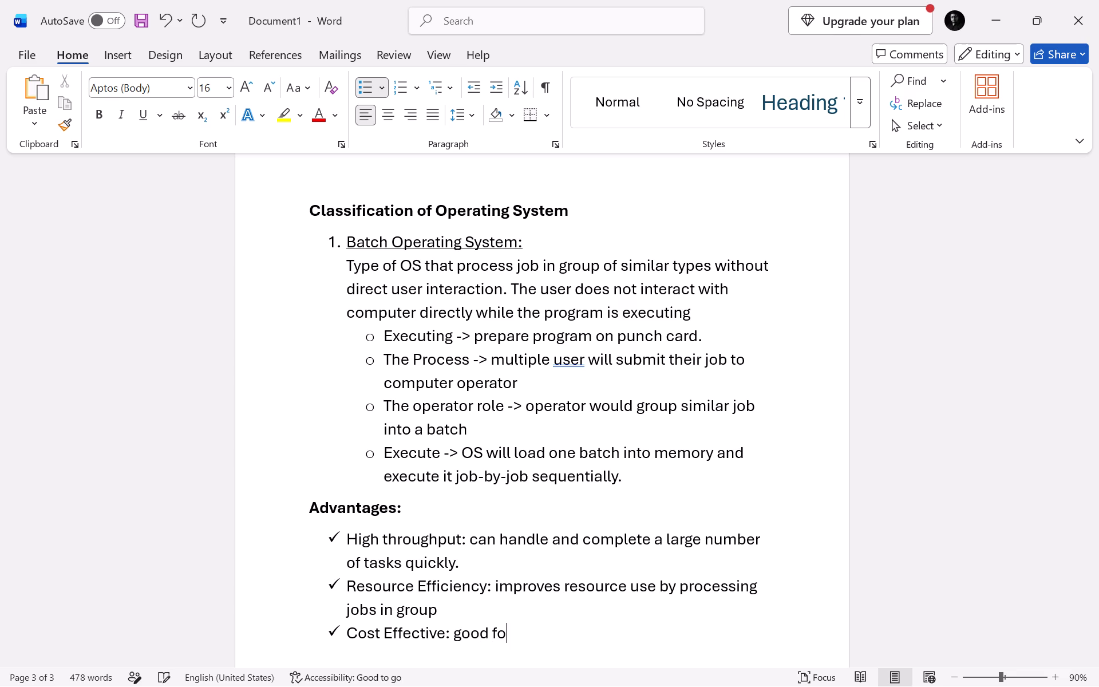
text(r)
key(space)
text(large or)
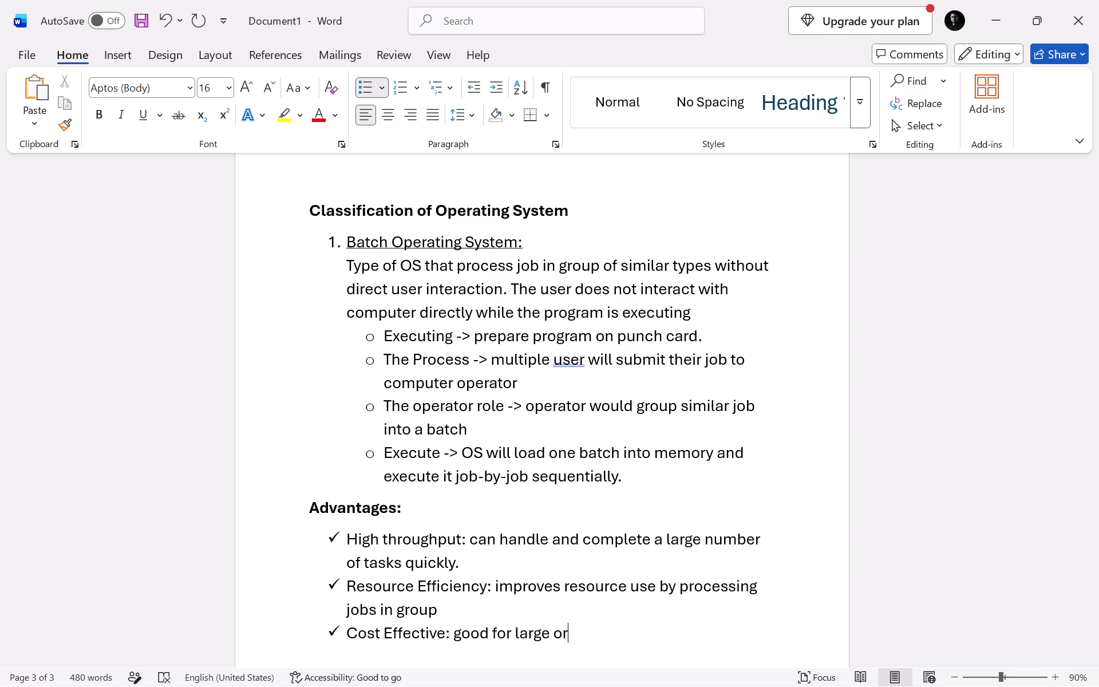
text(ga)
text(nisatio)
text(n)
key(space)
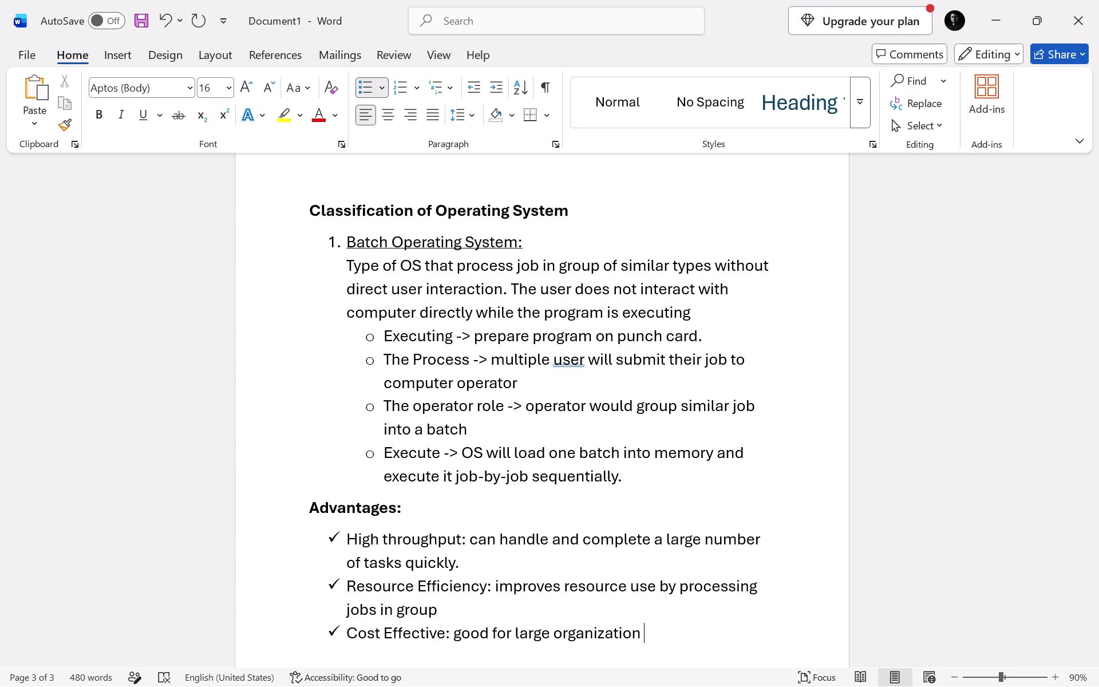
Extend the Cost Effective bullet with the words "with significant", correcting the spelling and form of the last word.
text(with signicantly)
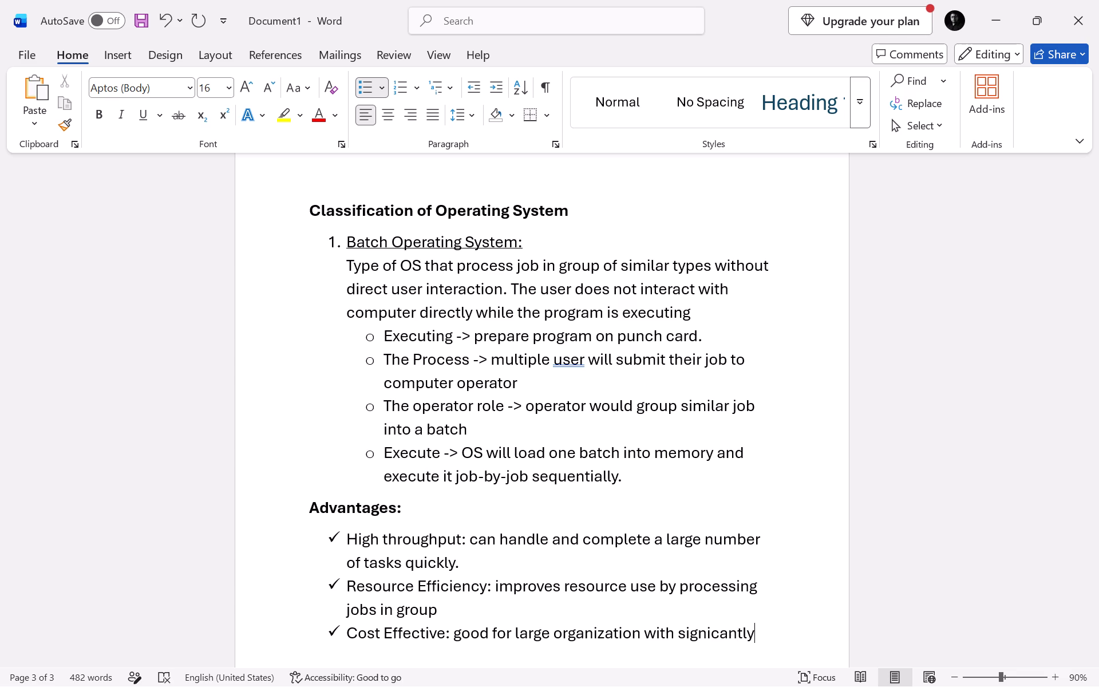
key(Left)
key(Left)
key(Left)
key(Left)
key(Left)
key(Left)
text(fi)
key(Down)
key(Right)
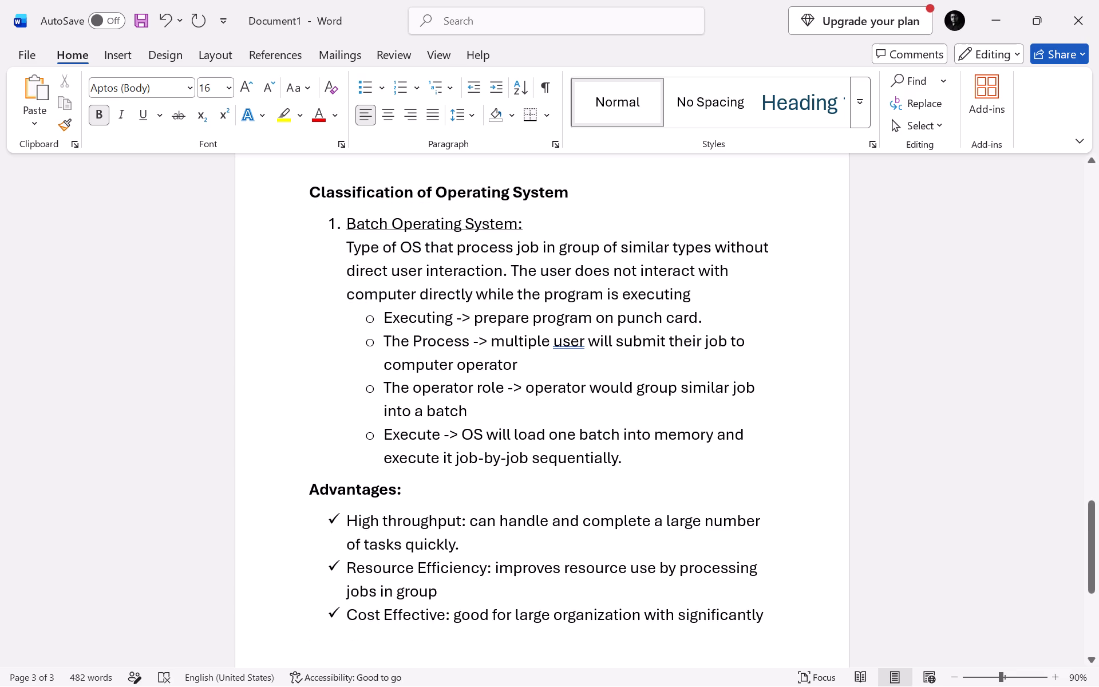
key(Left)
key(Left)
key(Left)
key(Right)
key(Right)
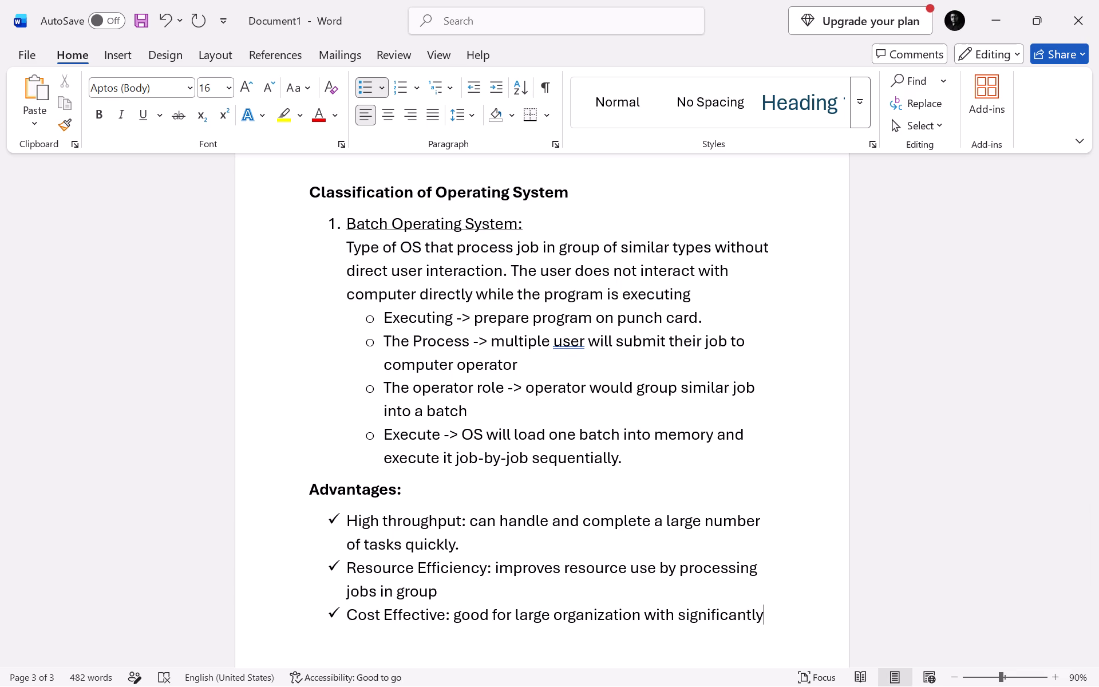
key(BackSpace)
key(BackSpace)
key(space)
Finish the Cost Effective bullet with the text "data processing needs.".
text(dat)
text(a)
key(space)
text(processing ee)
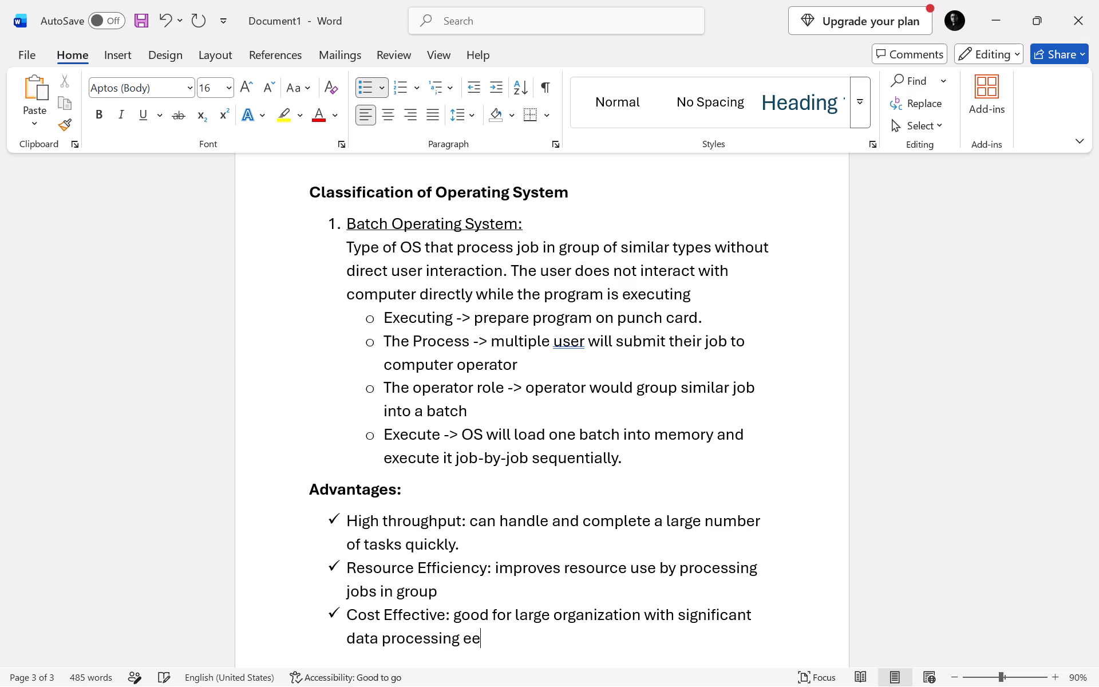
key(BackSpace)
key(BackSpace)
text(needs)
key(period)
Add a period at the end of the Resource Efficiency bullet and remove the spaces between "group" and the period.
key(Up)
key(Up)
key(period)
key(Down)
key(Down)
key(Down)
key(Down)
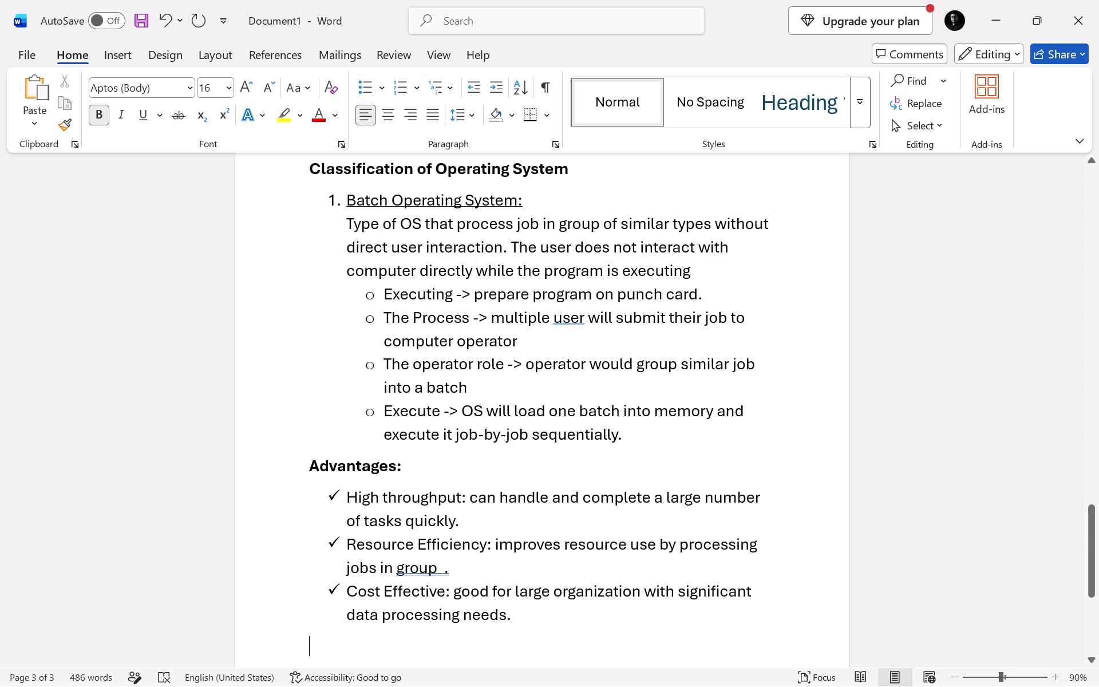
key(Up)
key(Up)
key(Up)
key(Left)
key(BackSpace)
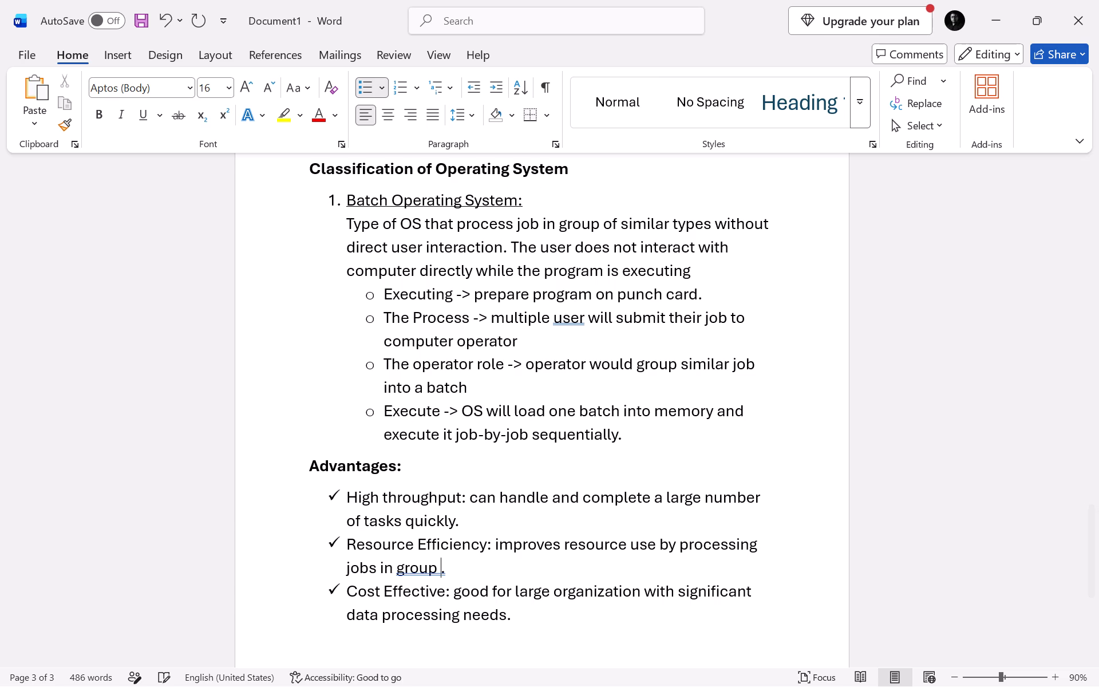
key(Down)
key(BackSpace)
key(ctrl+z)
key(Up)
key(Right)
key(BackSpace)
Add a bold heading "Disadvantages:" on the empty line below the Advantages list and start a new line under it.
key(Down)
key(Down)
key(Down)
key(Down)
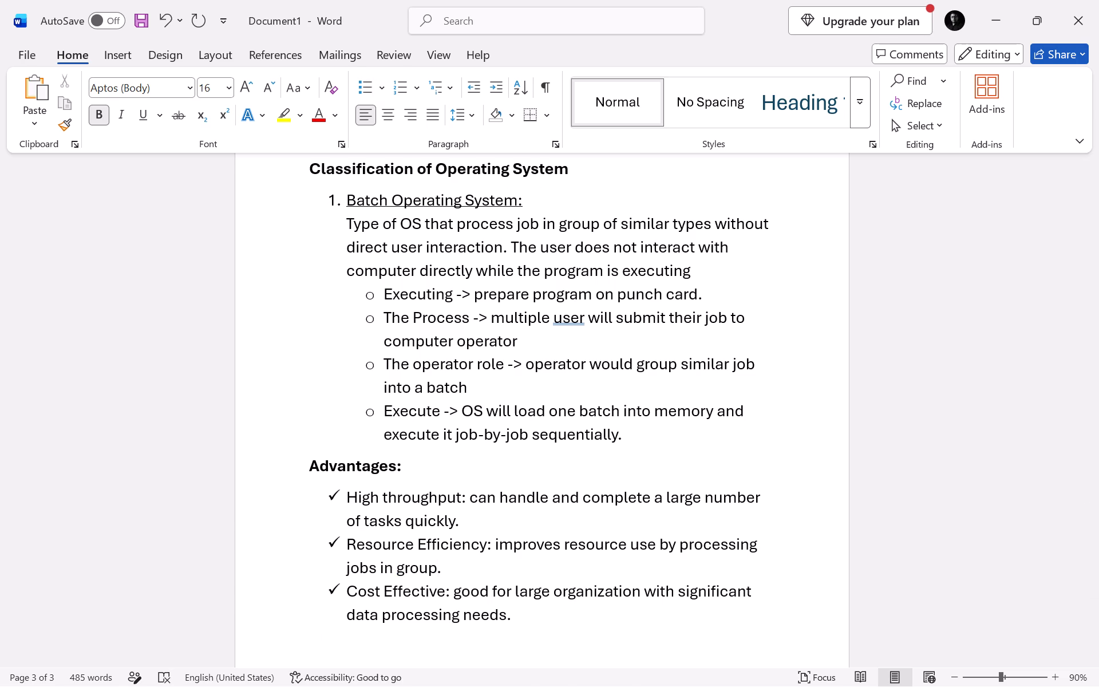
key(shift+d)
text(isadvantages)
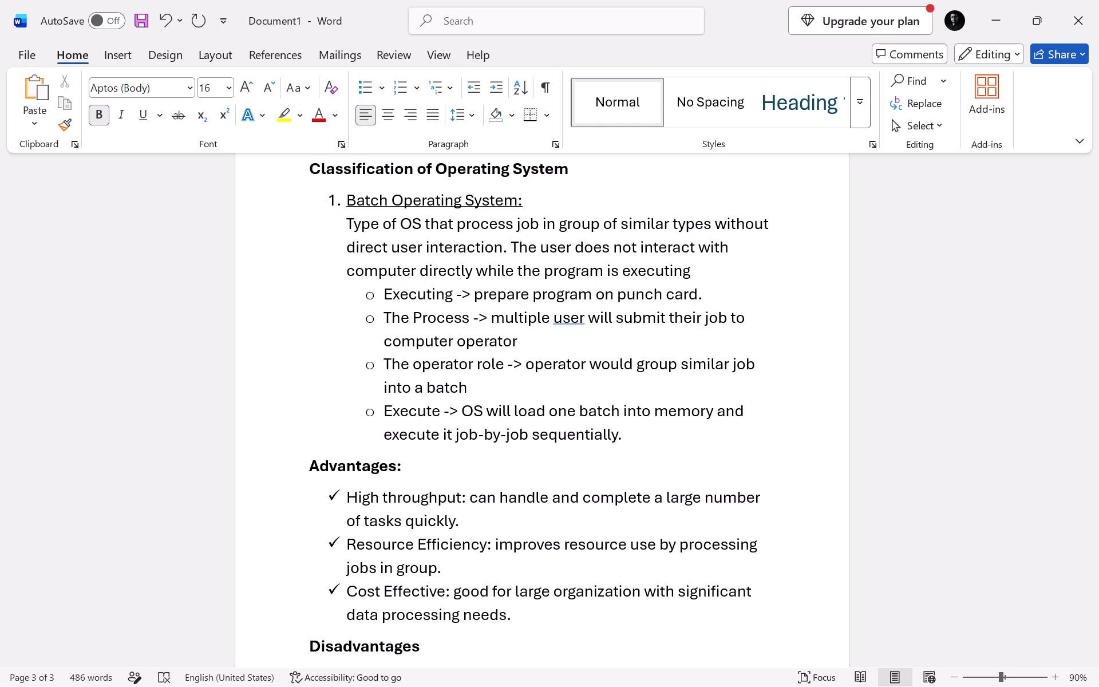
key(shift+colon)
key(Return)
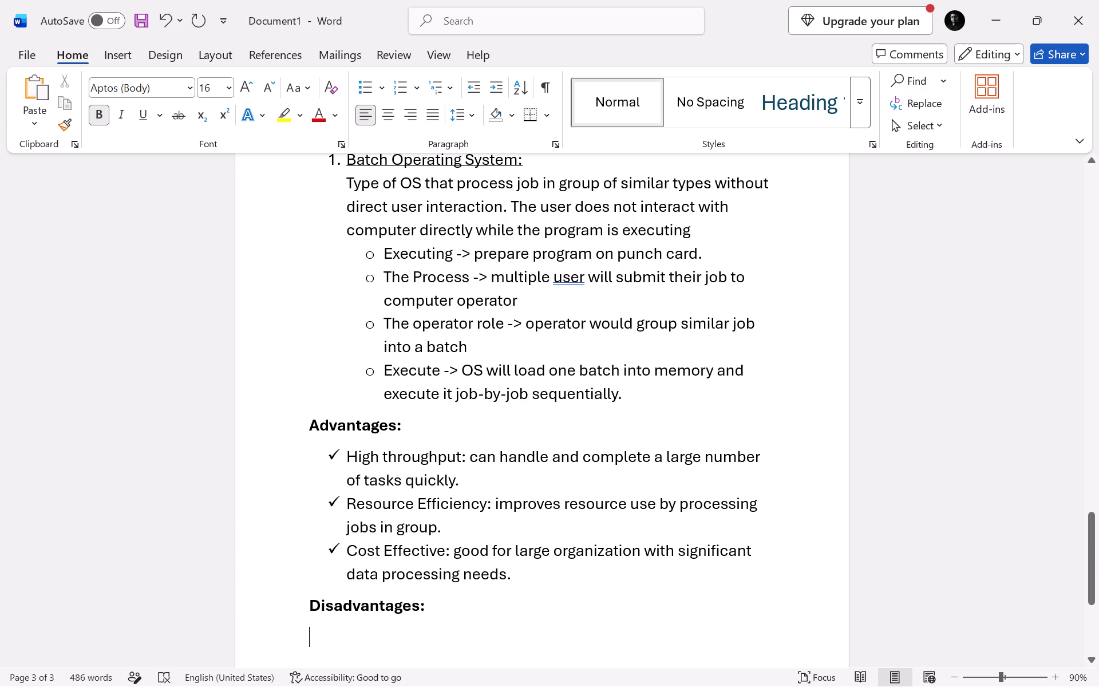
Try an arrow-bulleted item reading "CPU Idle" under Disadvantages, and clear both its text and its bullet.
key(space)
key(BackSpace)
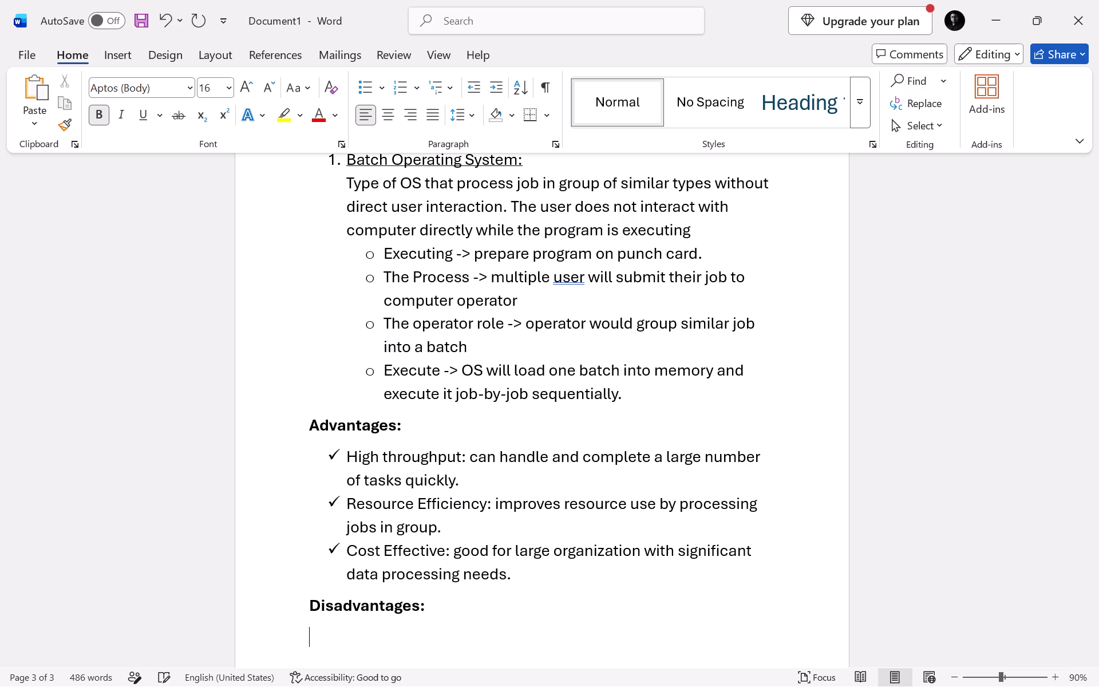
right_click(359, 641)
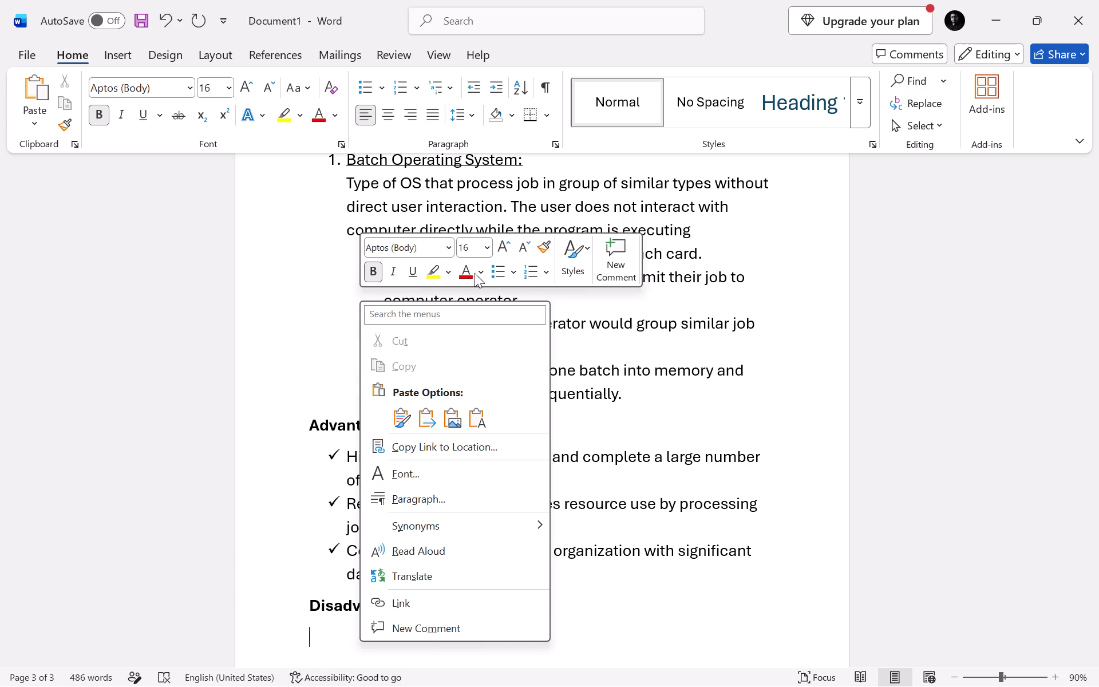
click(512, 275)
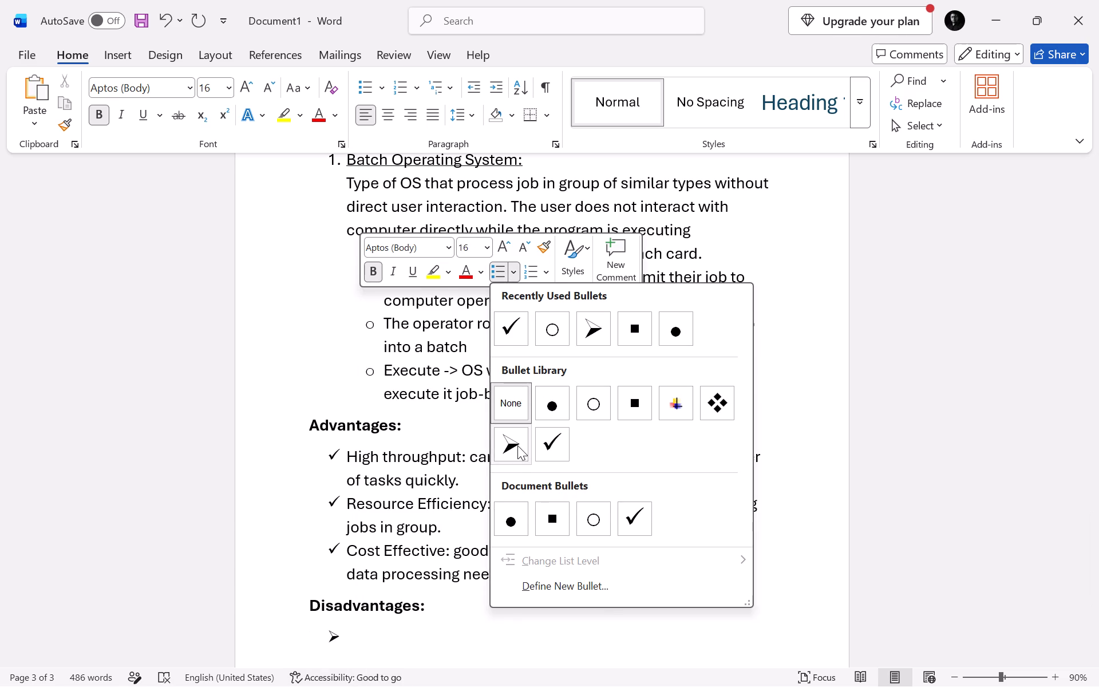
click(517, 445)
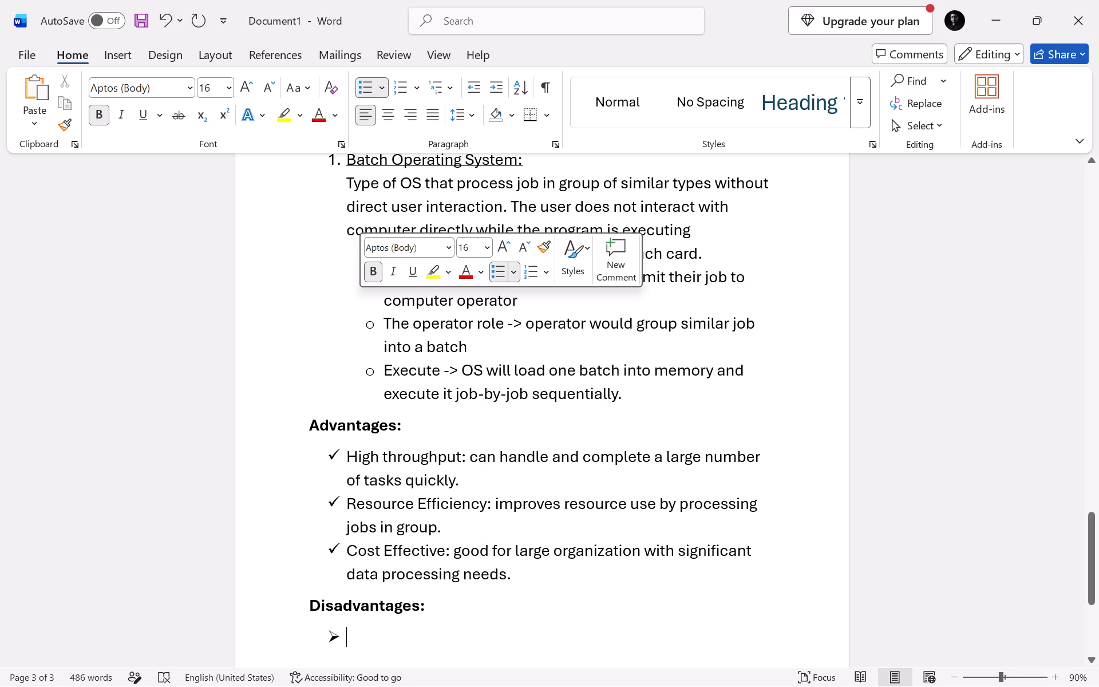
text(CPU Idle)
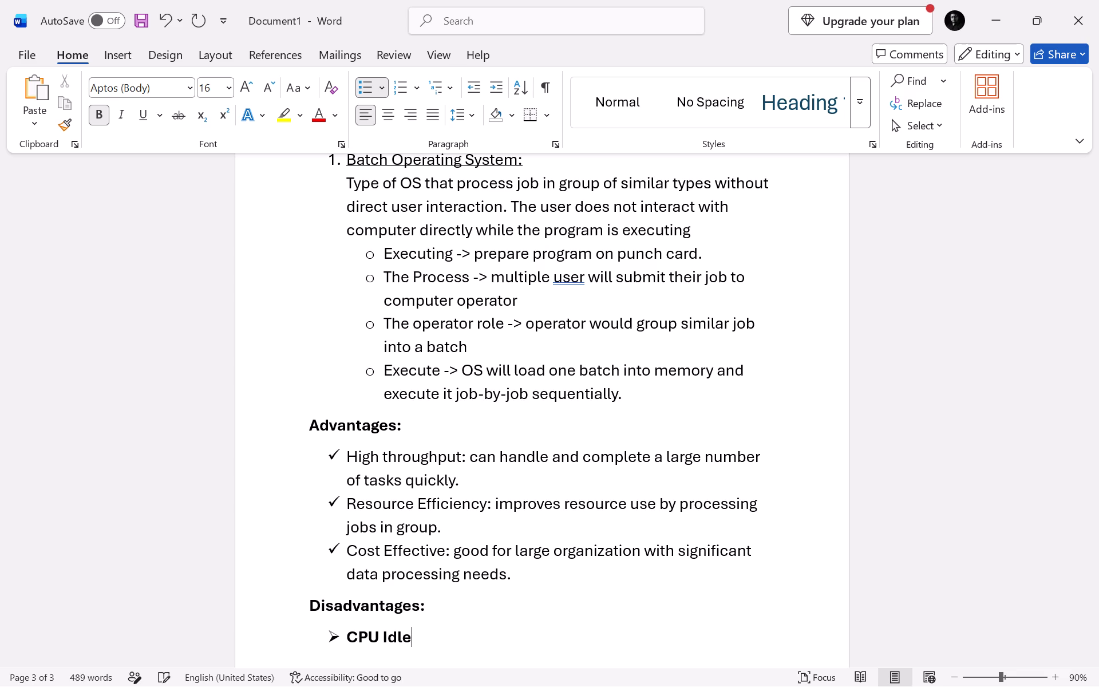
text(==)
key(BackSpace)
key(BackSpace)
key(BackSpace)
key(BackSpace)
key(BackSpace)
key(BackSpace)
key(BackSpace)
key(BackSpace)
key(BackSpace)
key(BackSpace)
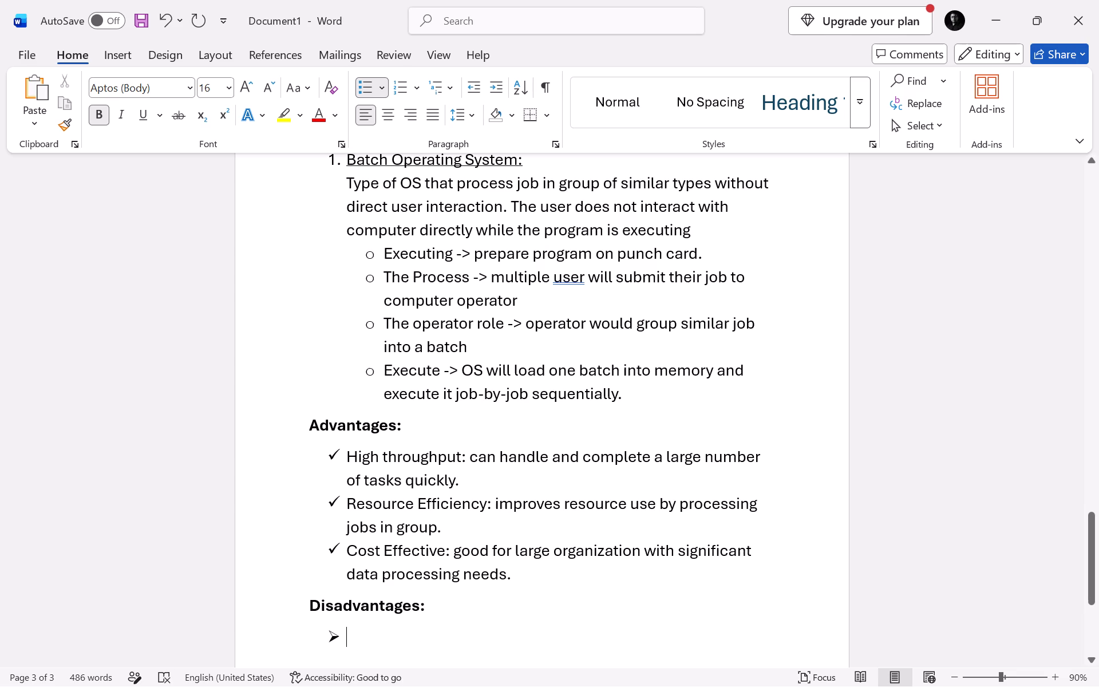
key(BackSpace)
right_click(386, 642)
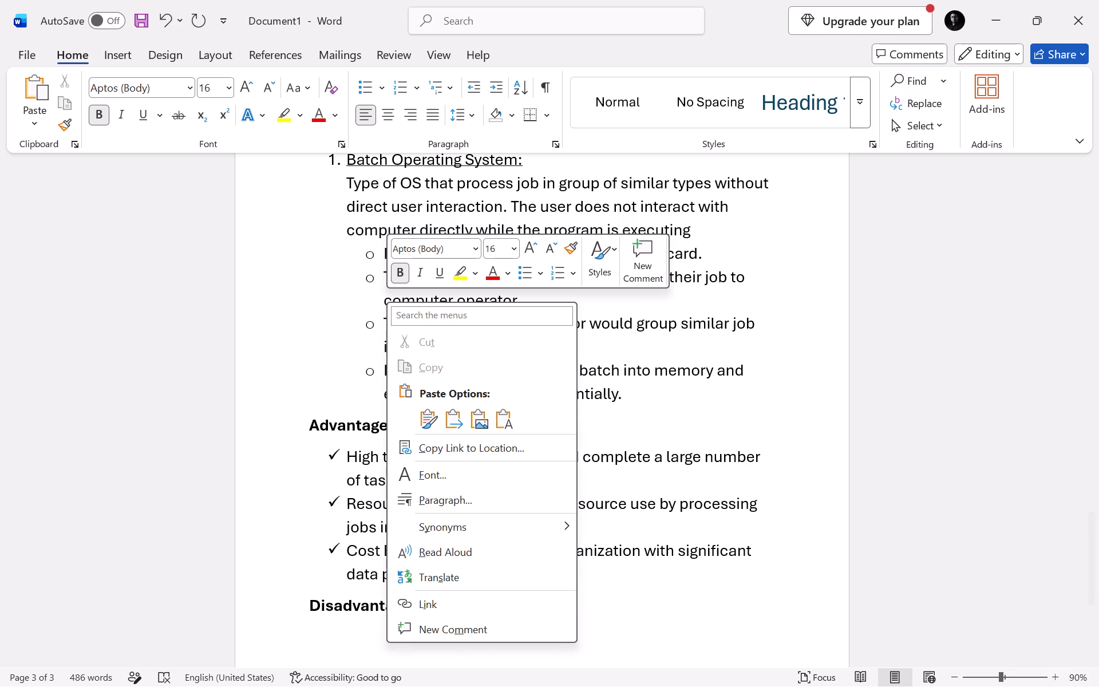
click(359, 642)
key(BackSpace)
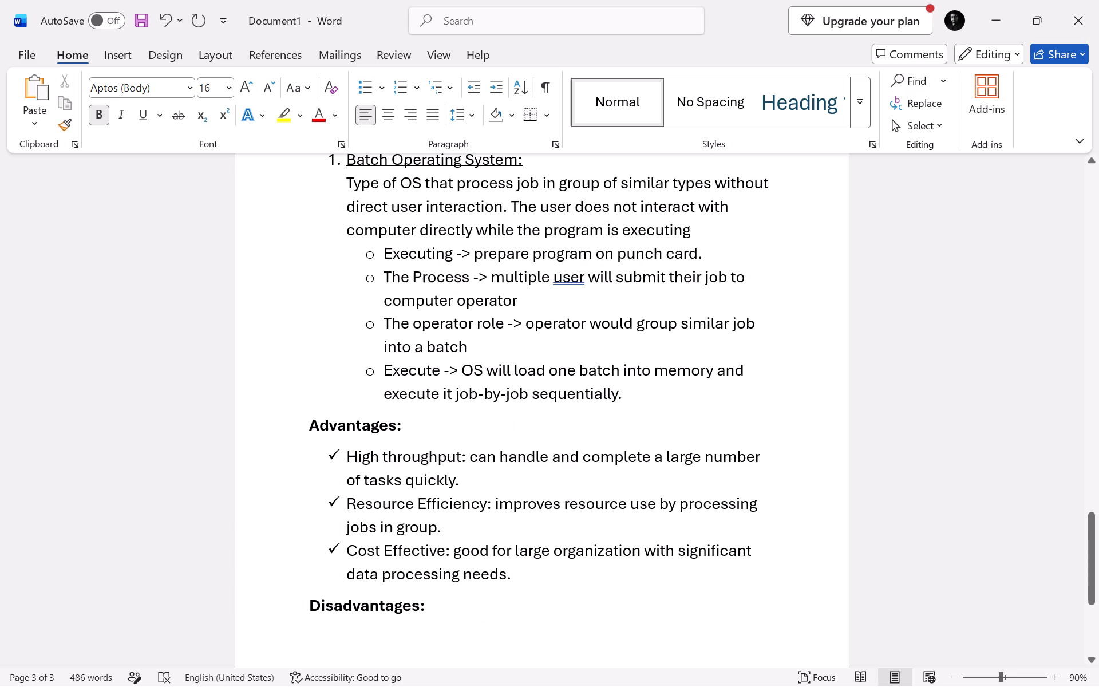
Apply a check-mark bullet to the empty line under Disadvantages and leave the item without text.
right_click(350, 637)
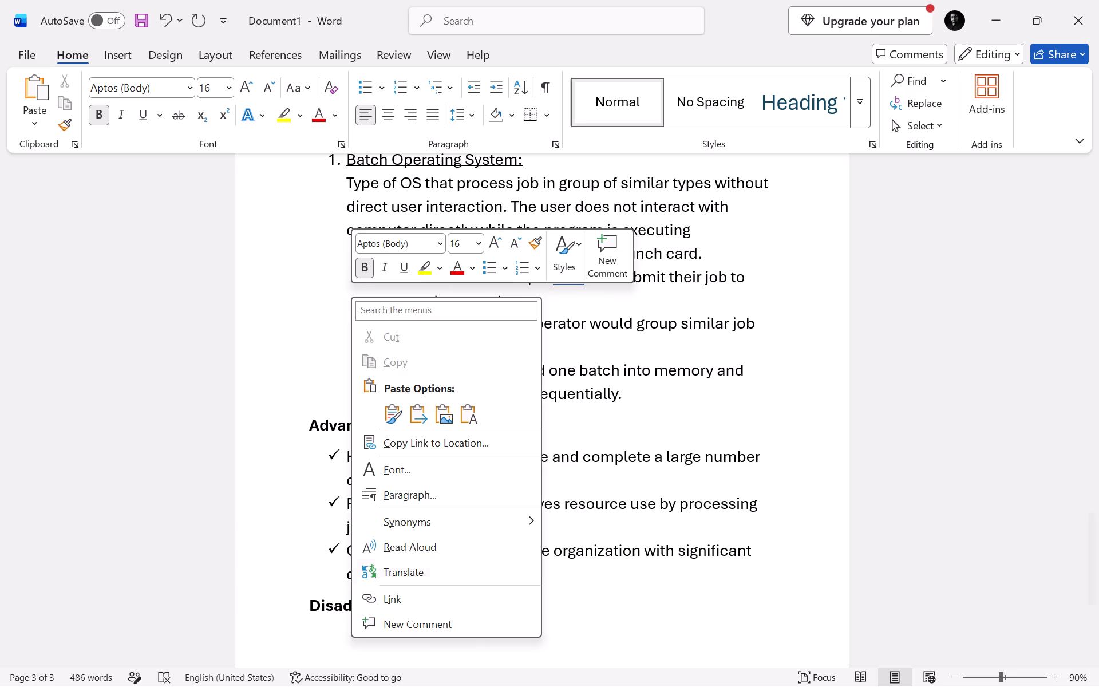
double_click(506, 268)
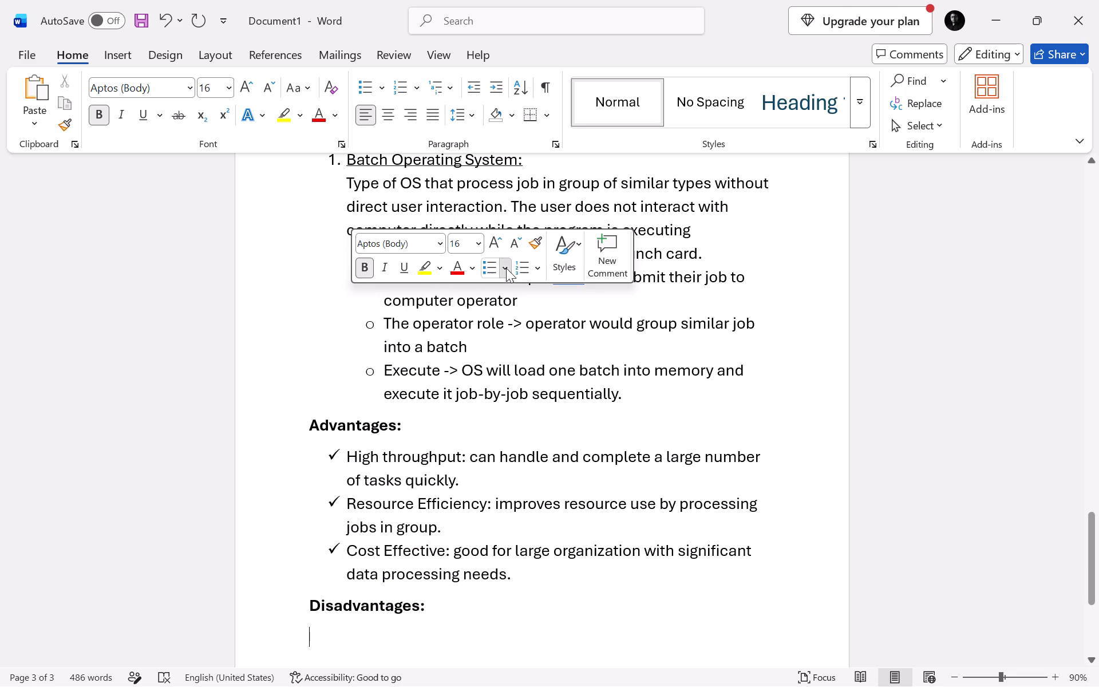
click(508, 272)
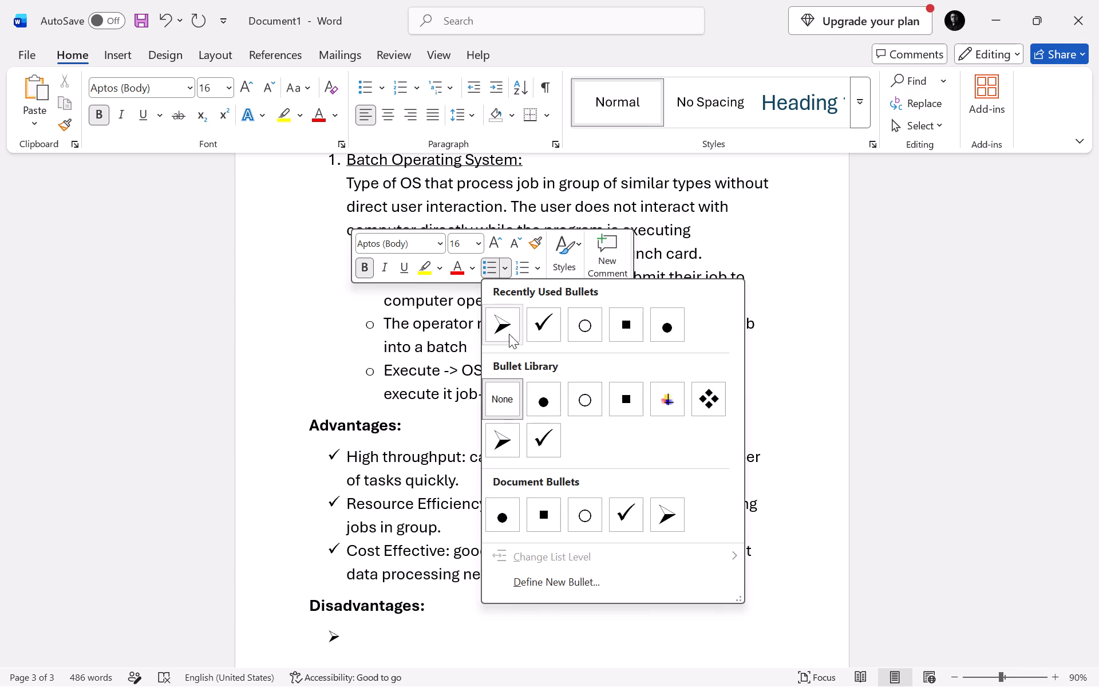
click(540, 324)
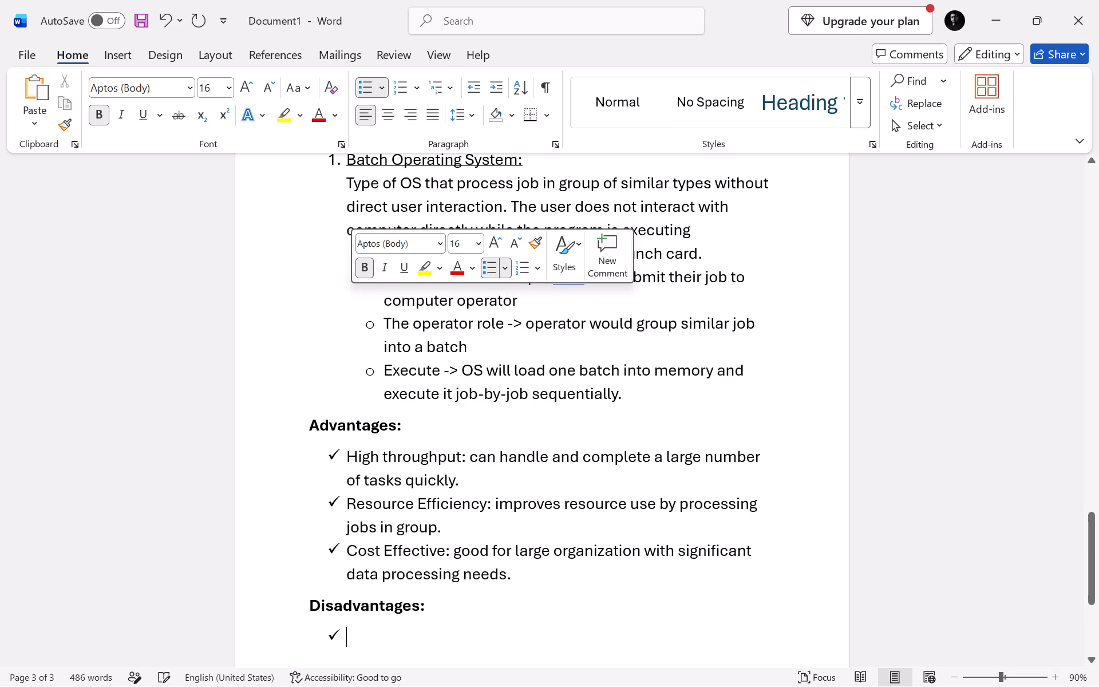
text(jbjk)
key(BackSpace)
key(BackSpace)
key(BackSpace)
key(BackSpace)
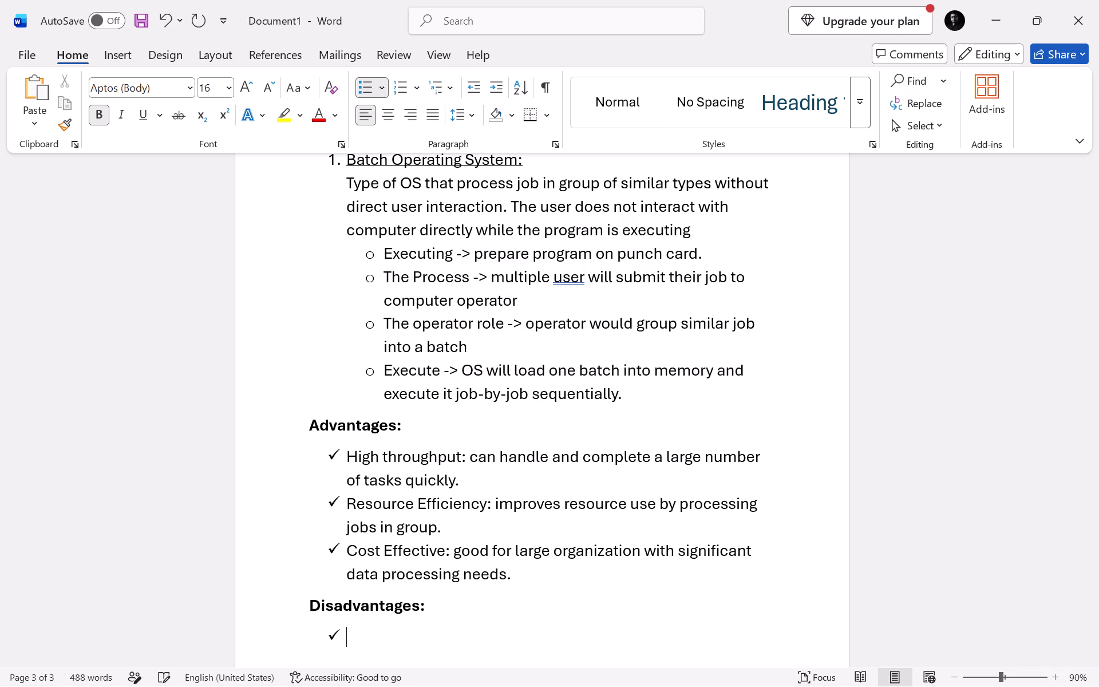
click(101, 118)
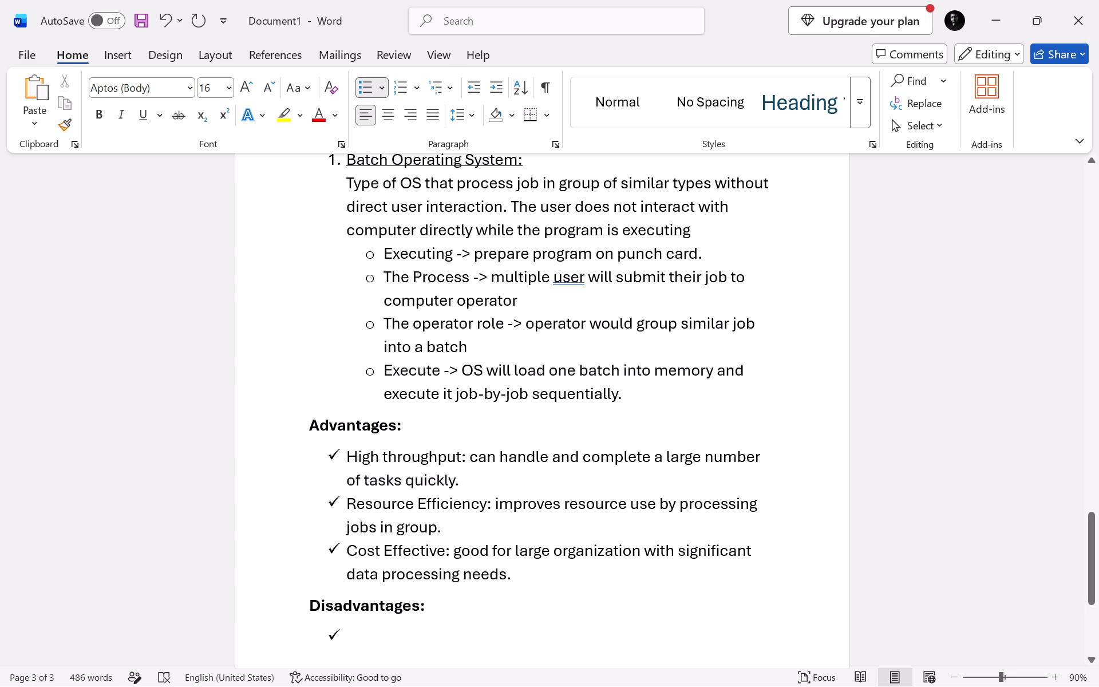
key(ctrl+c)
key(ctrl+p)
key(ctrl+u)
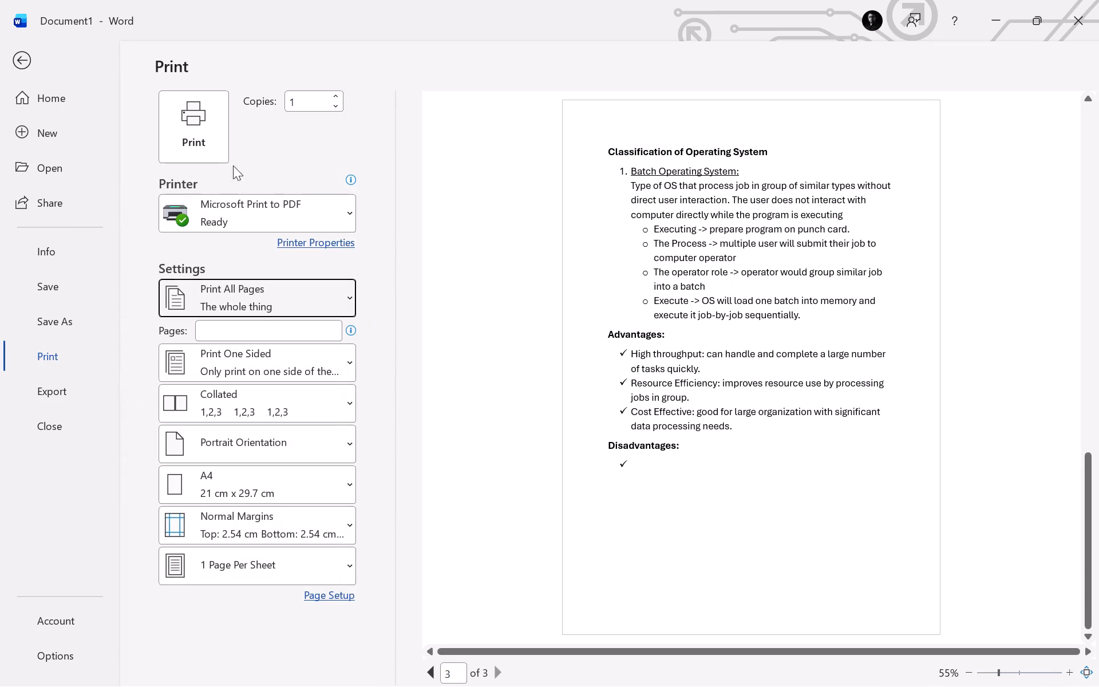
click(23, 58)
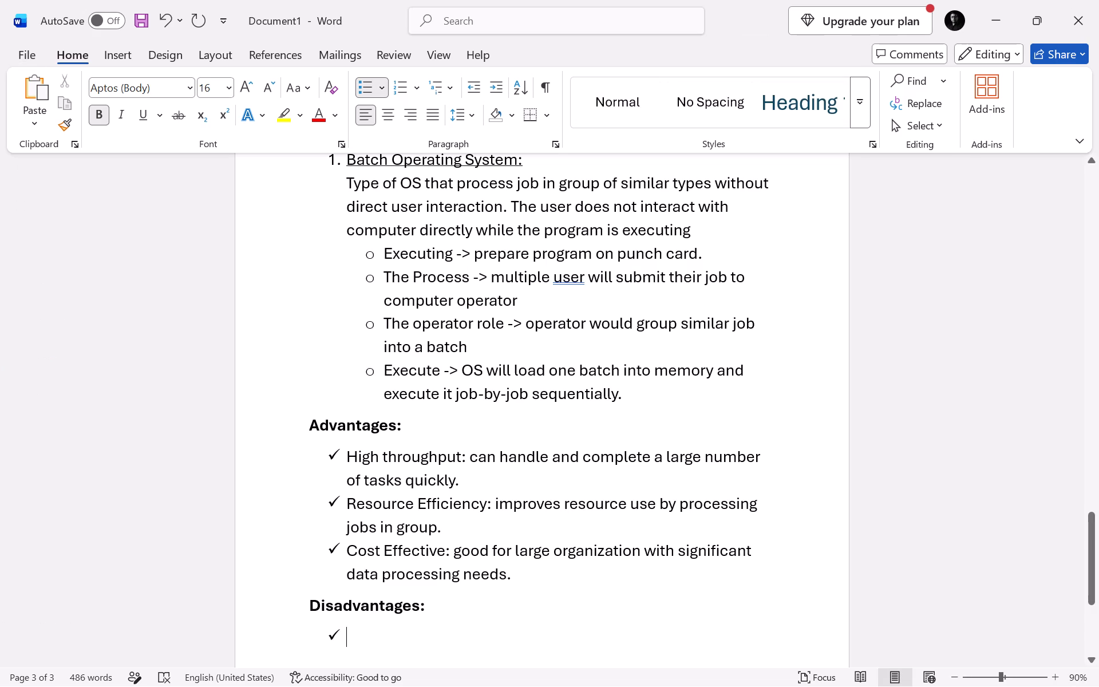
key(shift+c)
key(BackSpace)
Turn off bold for the Disadvantages bullet and begin it with "CPU idle time:".
click(103, 113)
text(CPU idle tu)
key(BackSpace)
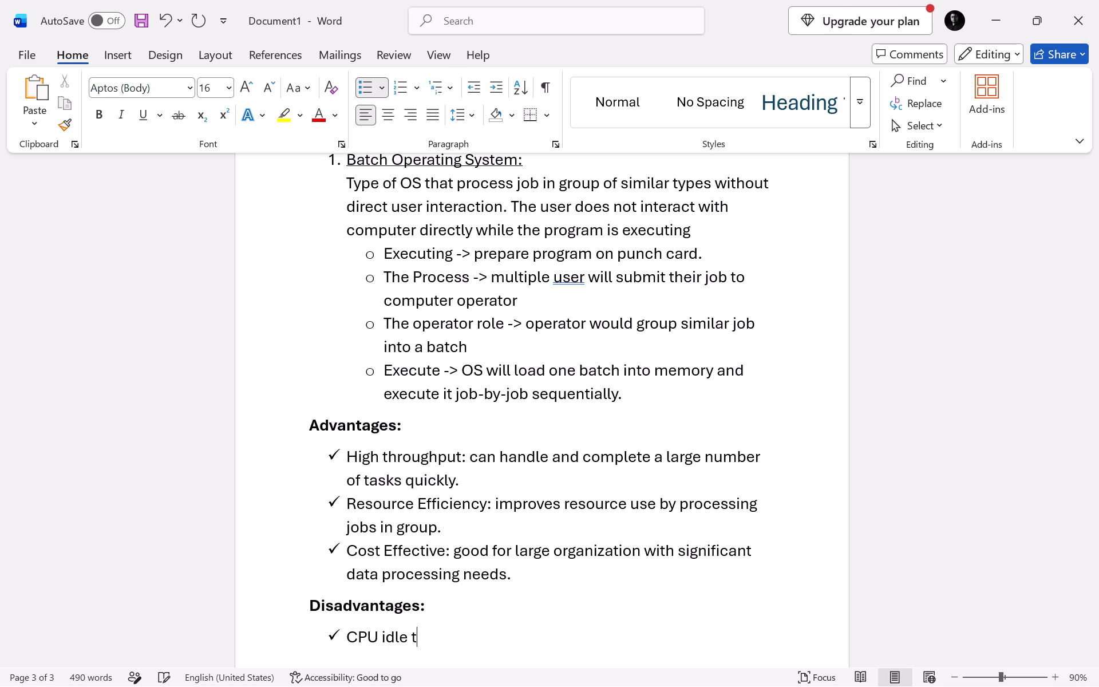
text(ime)
text(:)
key(space)
Continue the CPU idle time bullet with the text "mechanical I/O devices".
text(mechanical)
key(space)
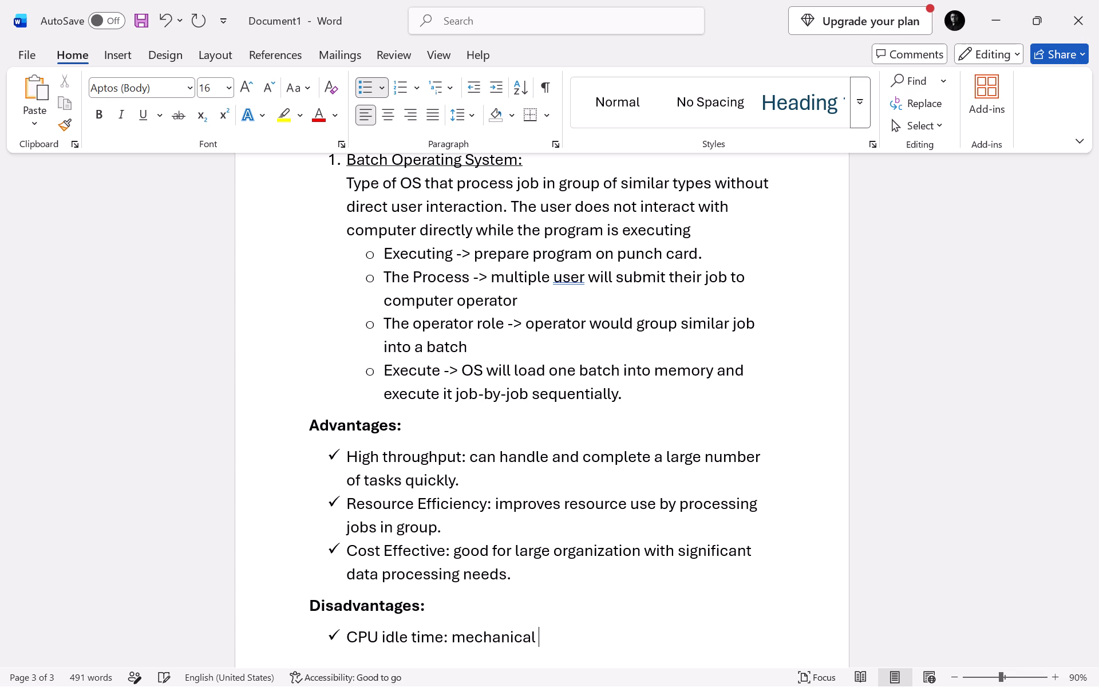
key(shift+i)
text(/O dd)
key(BackSpace)
text(evices)
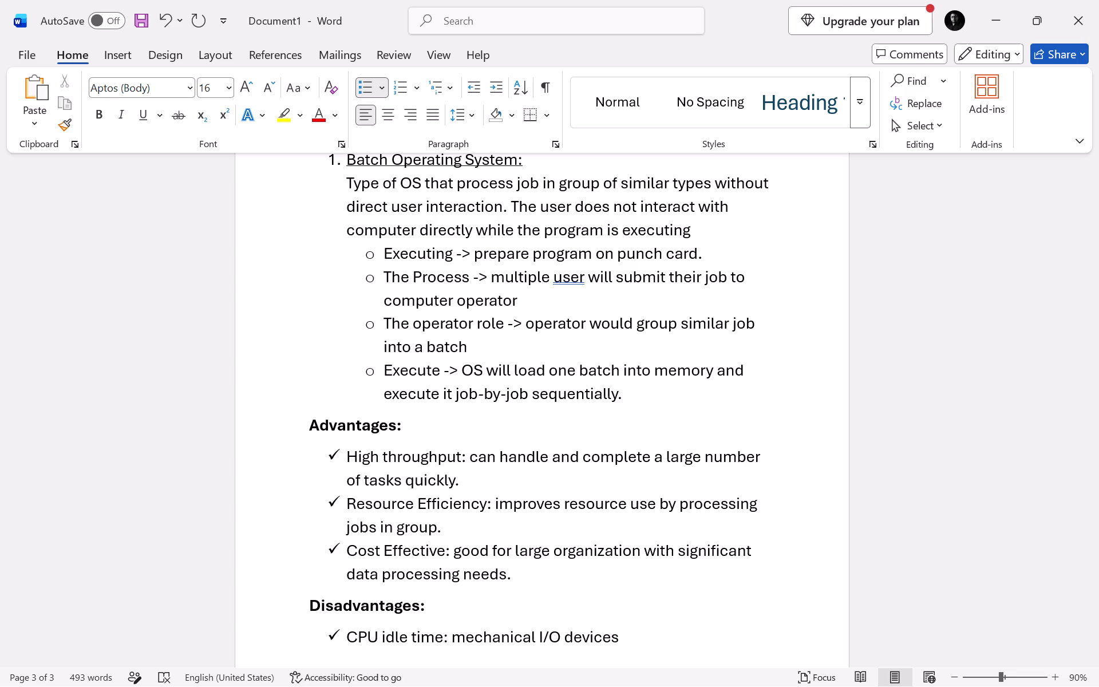
key(space)
Continue the CPU idle time bullet with "are slower than the CPUs".
text(are sloer)
key(BackSpace)
key(BackSpace)
text(wer than the)
key(space)
key(c)
key(BackSpace)
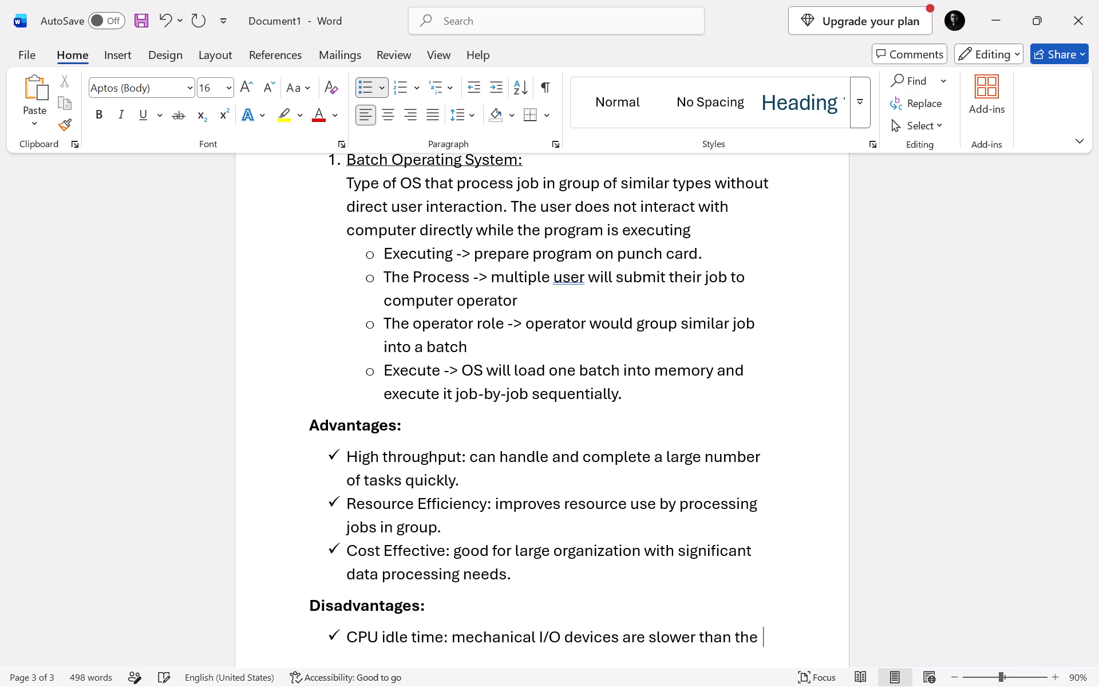
text(CPUs)
key(space)
Finish the CPU idle time bullet with "so the CPU often sits idle waiting for the next job.".
text(so the C)
text(PU often)
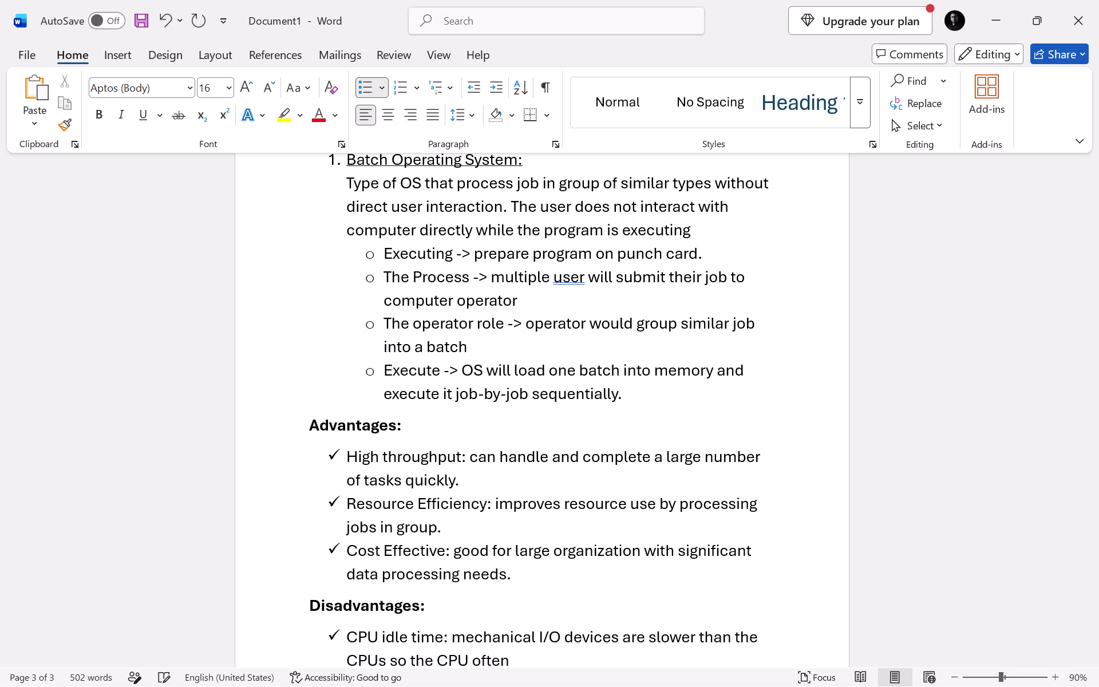
key(space)
text(sits idle)
key(space)
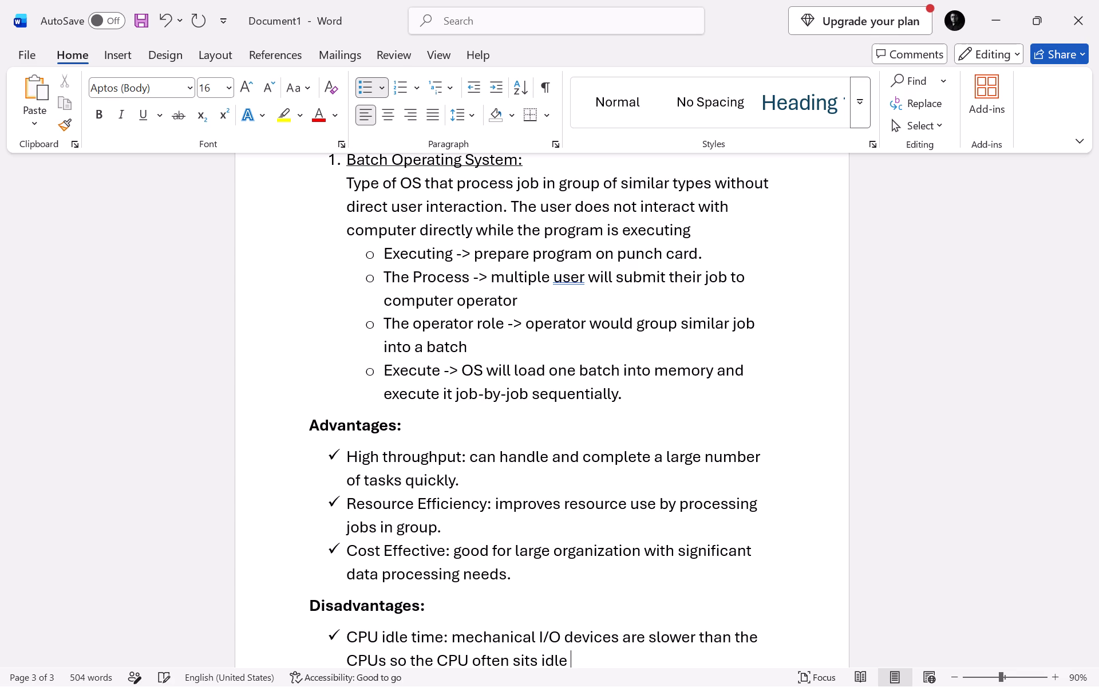
text(waitin)
key(space)
key(BackSpace)
text(g d)
key(BackSpace)
text(for the)
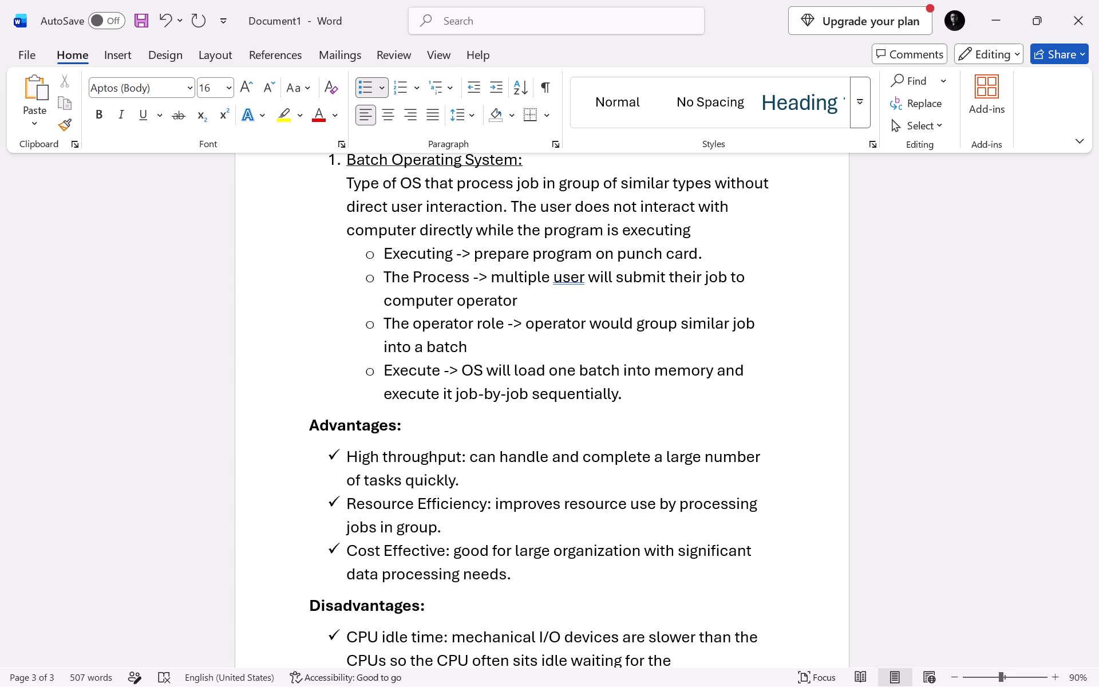
key(space)
text(next job)
key(period)
Add a second check-mark bullet under Disadvantages beginning with "No interaction:".
key(Return)
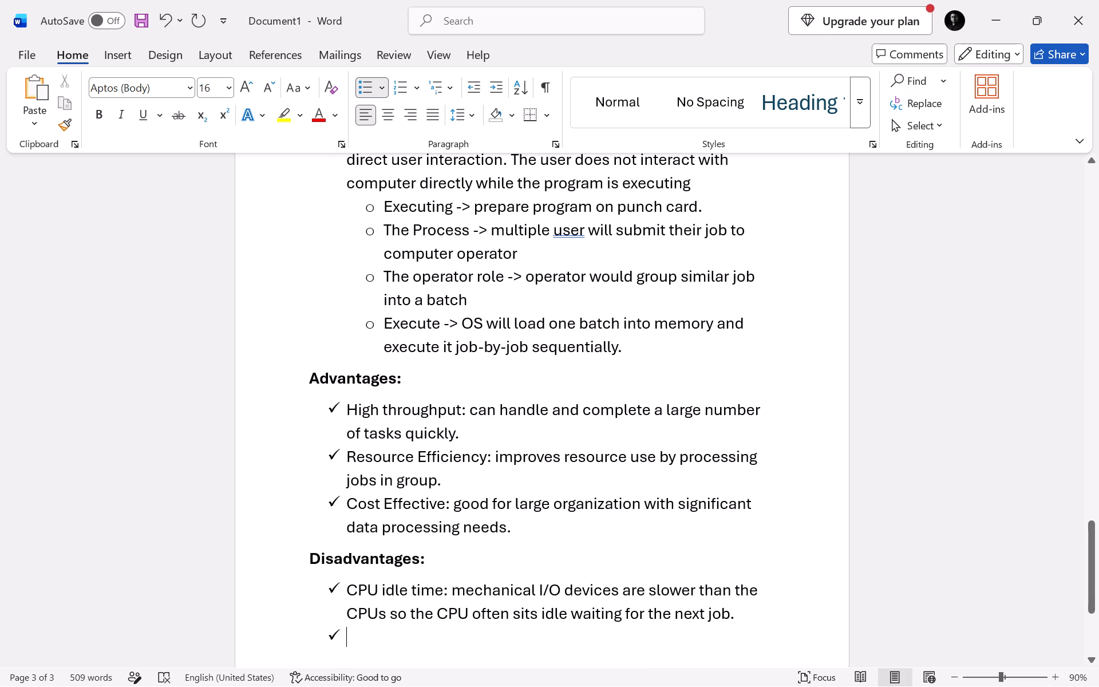
text(no)
key(BackSpace)
key(BackSpace)
text(No)
key(space)
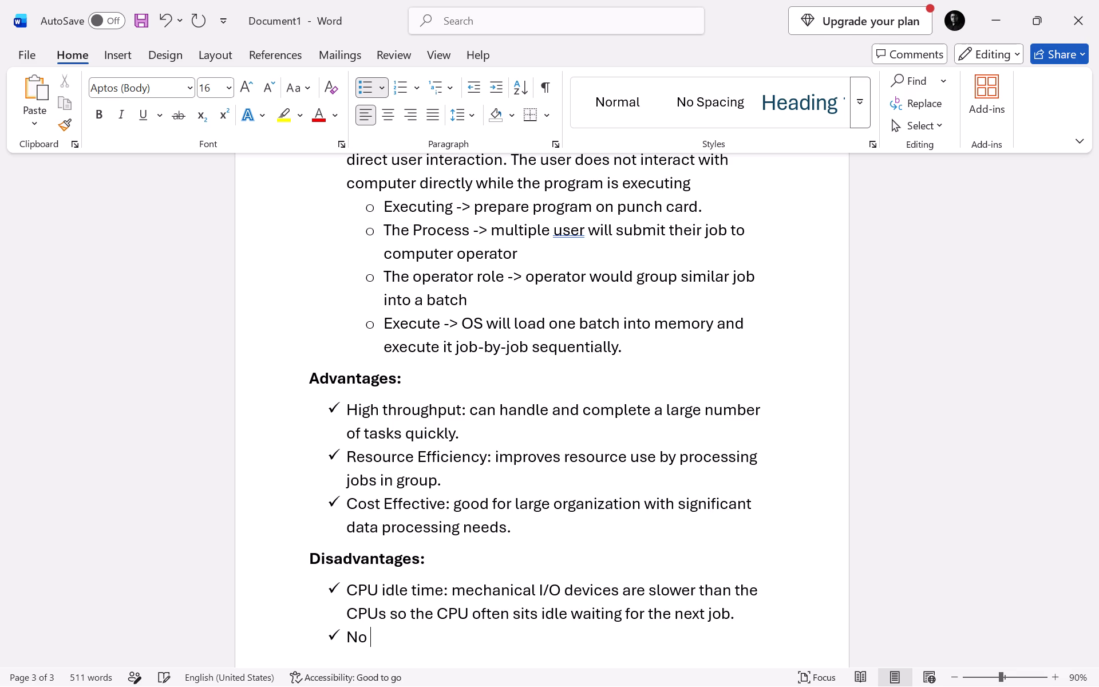
text(interaction)
text(:)
key(space)
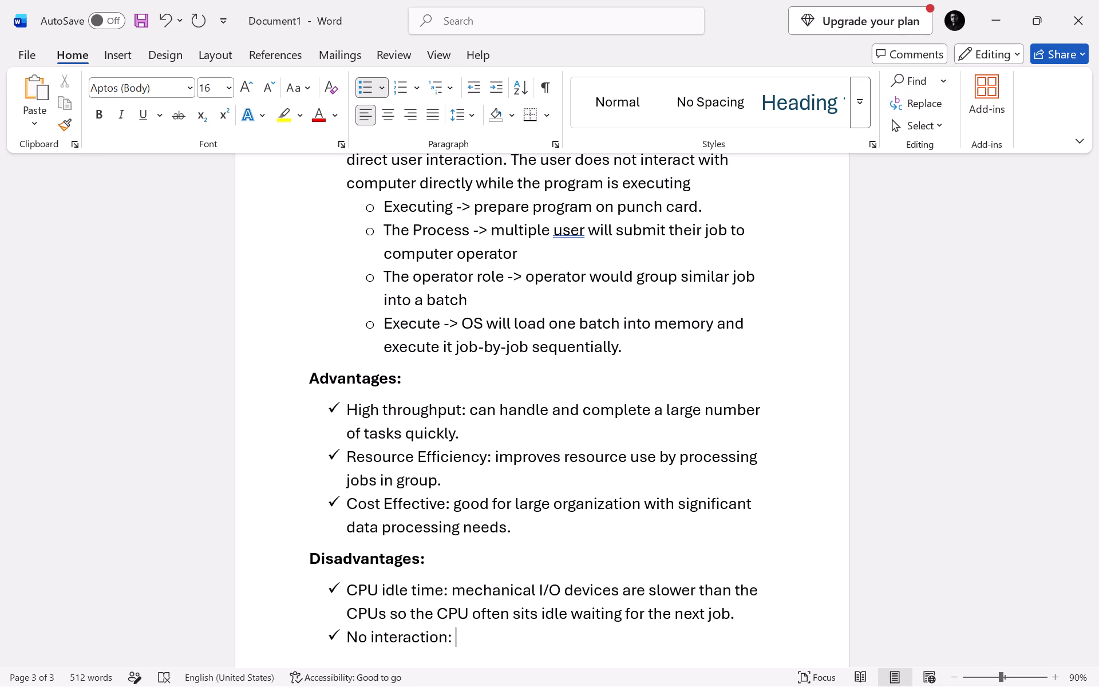
Complete the No interaction bullet with "Users cannot interact with their program while its running.".
text(Users cannot)
key(space)
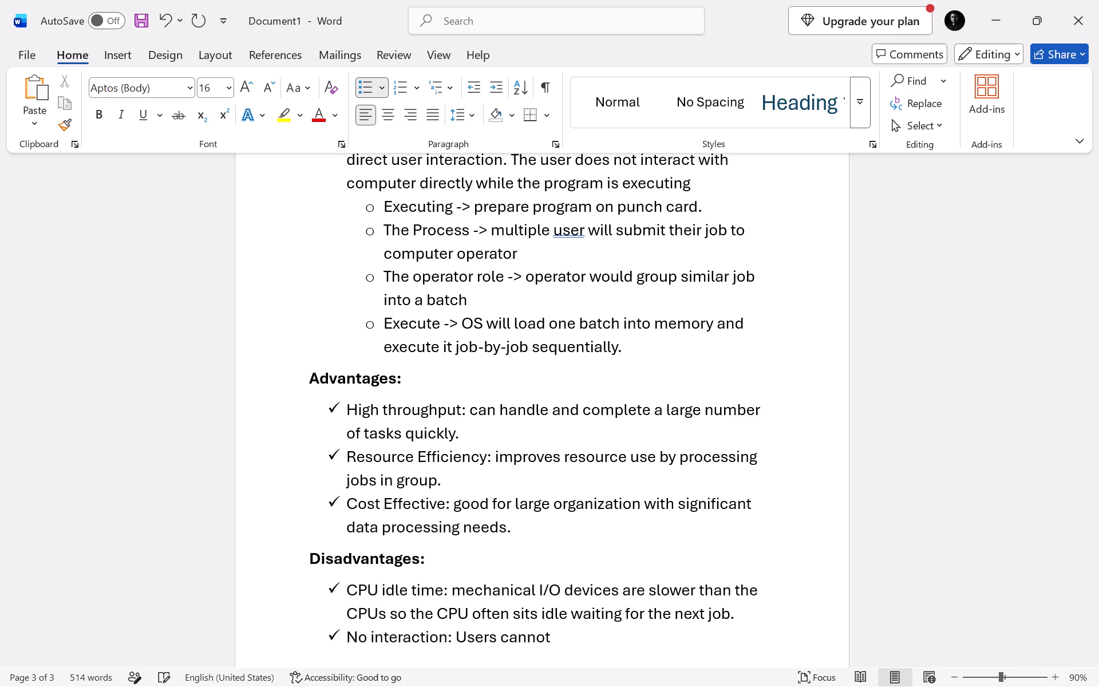
text(interact with)
key(space)
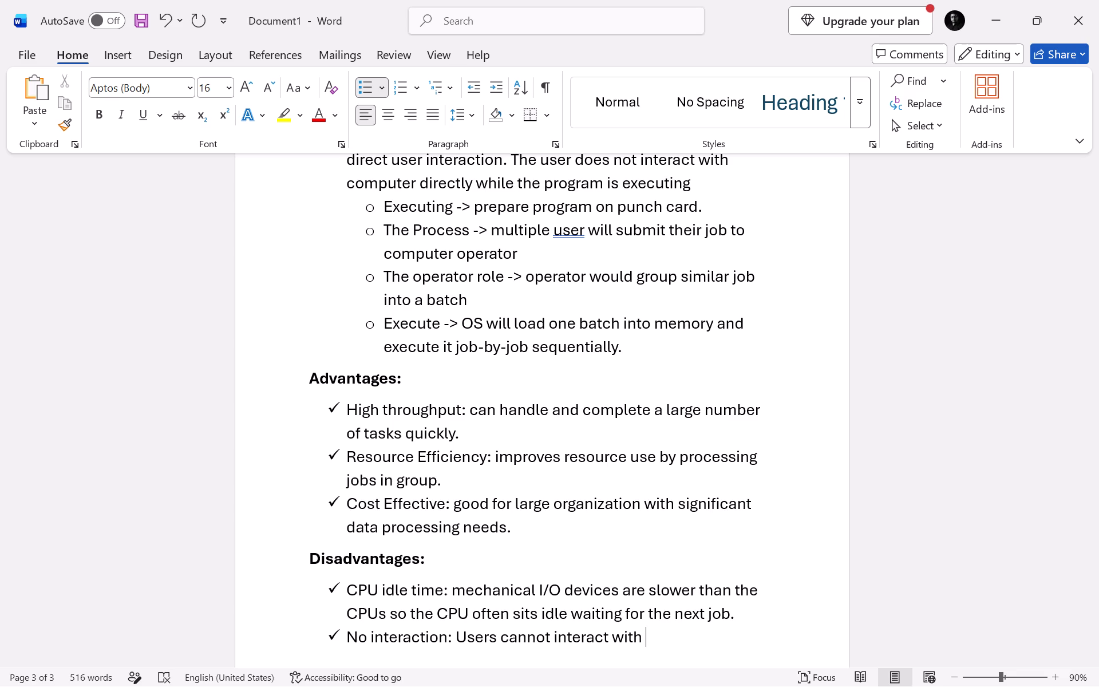
key(space)
text(their progra)
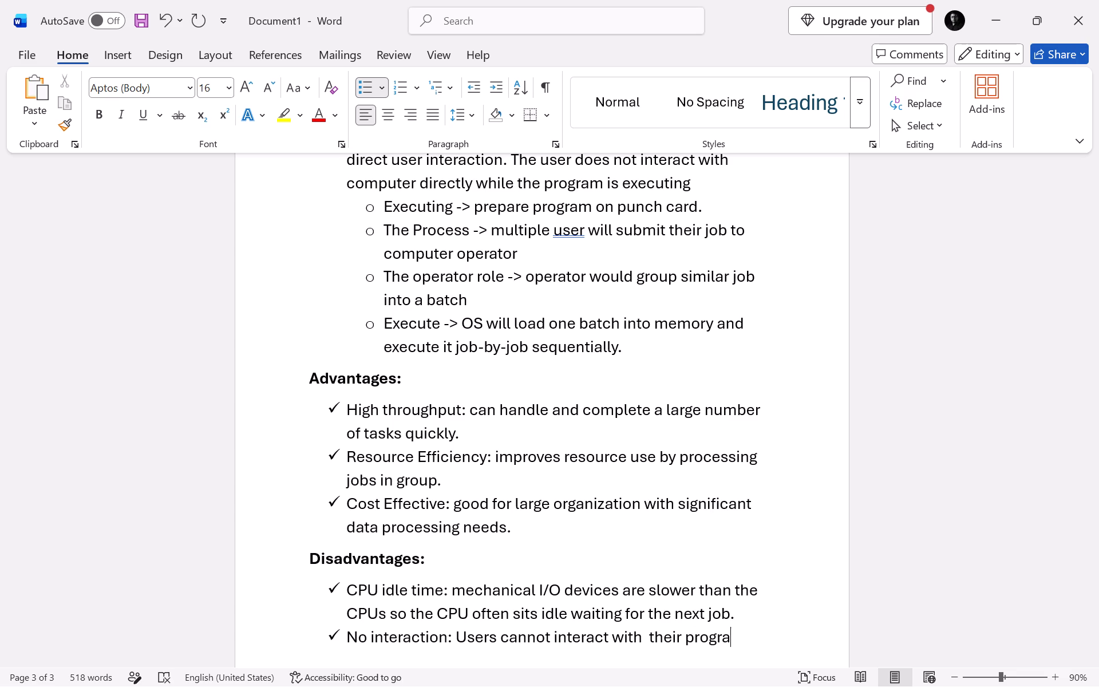
text(m while its)
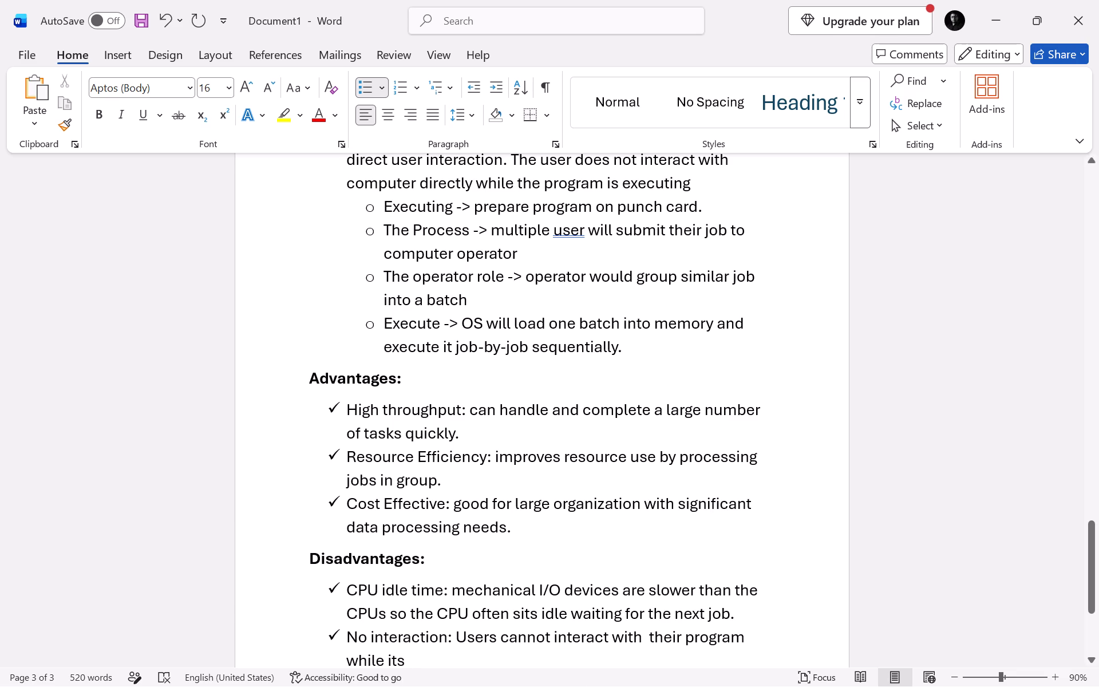
key(space)
text(r)
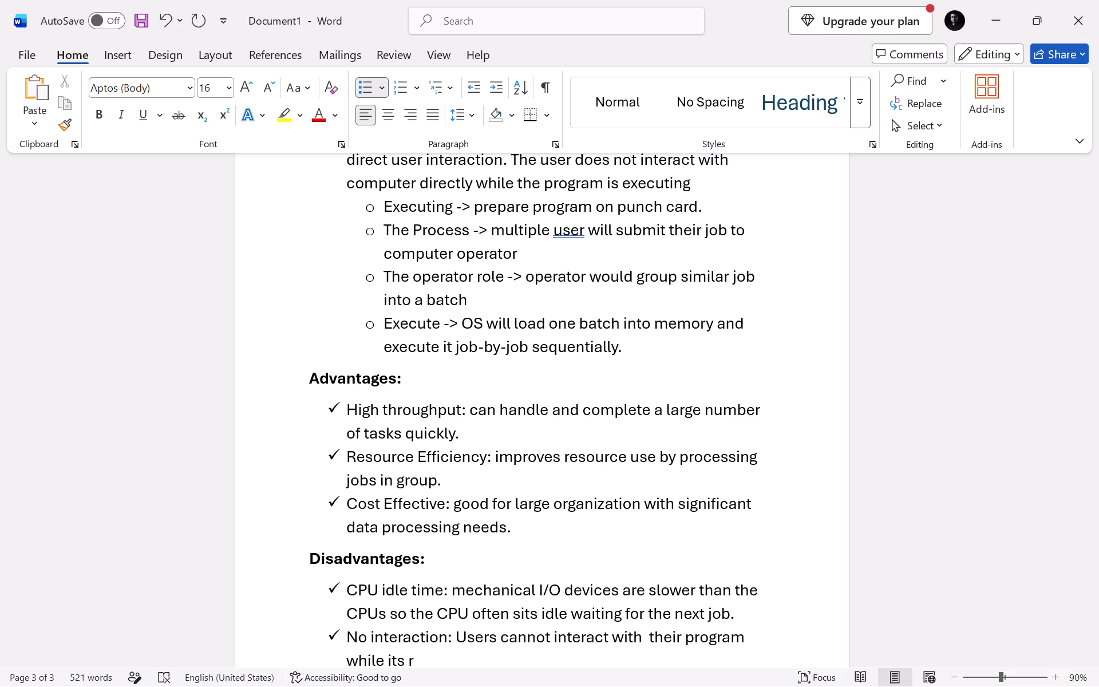
text(unning)
key(period)
Add a third check-mark bullet under Disadvantages beginning with "Long turnaround time: if a job fails".
key(Return)
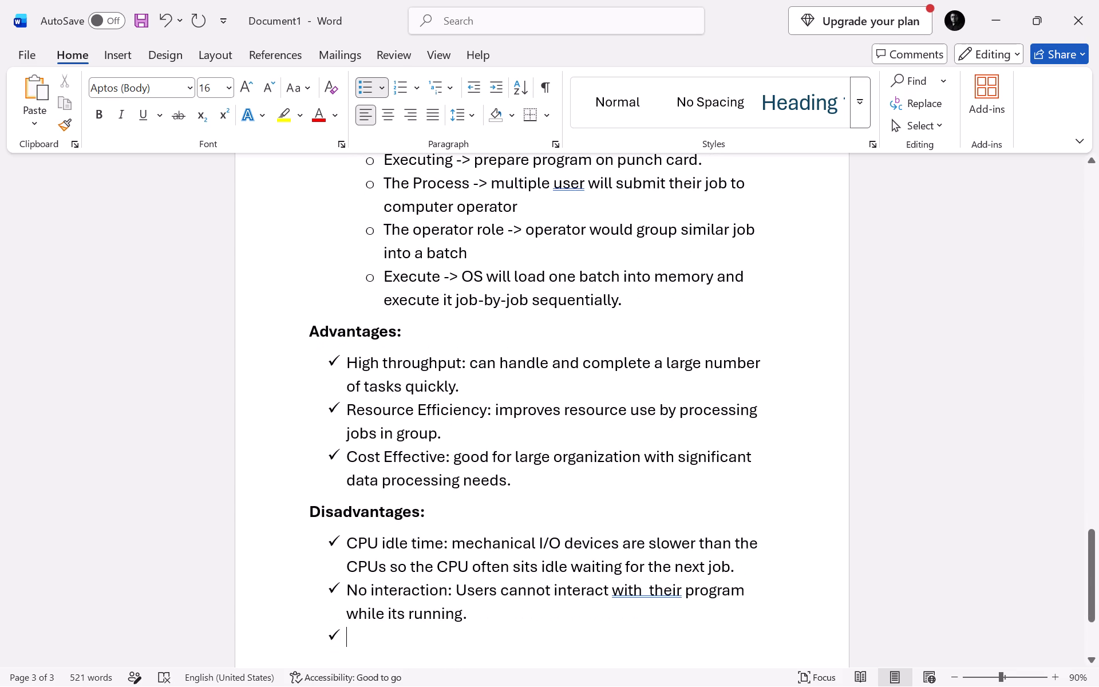
text(Long turn)
key(space)
key(BackSpace)
text(around time:)
key(space)
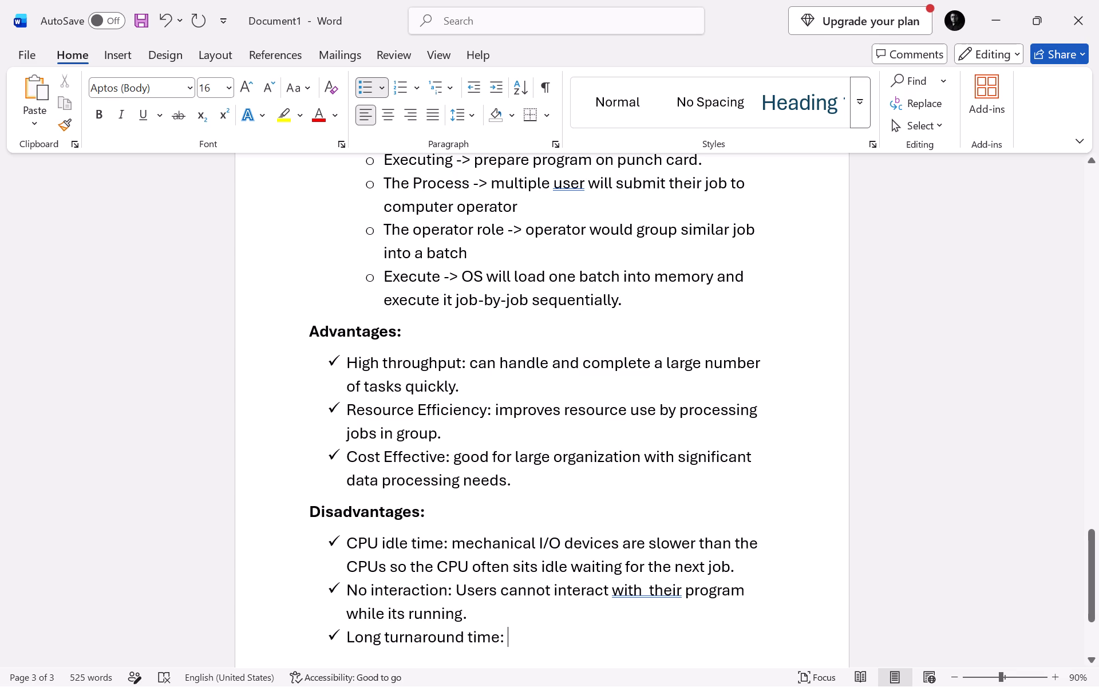
key(shift+i)
key(BackSpace)
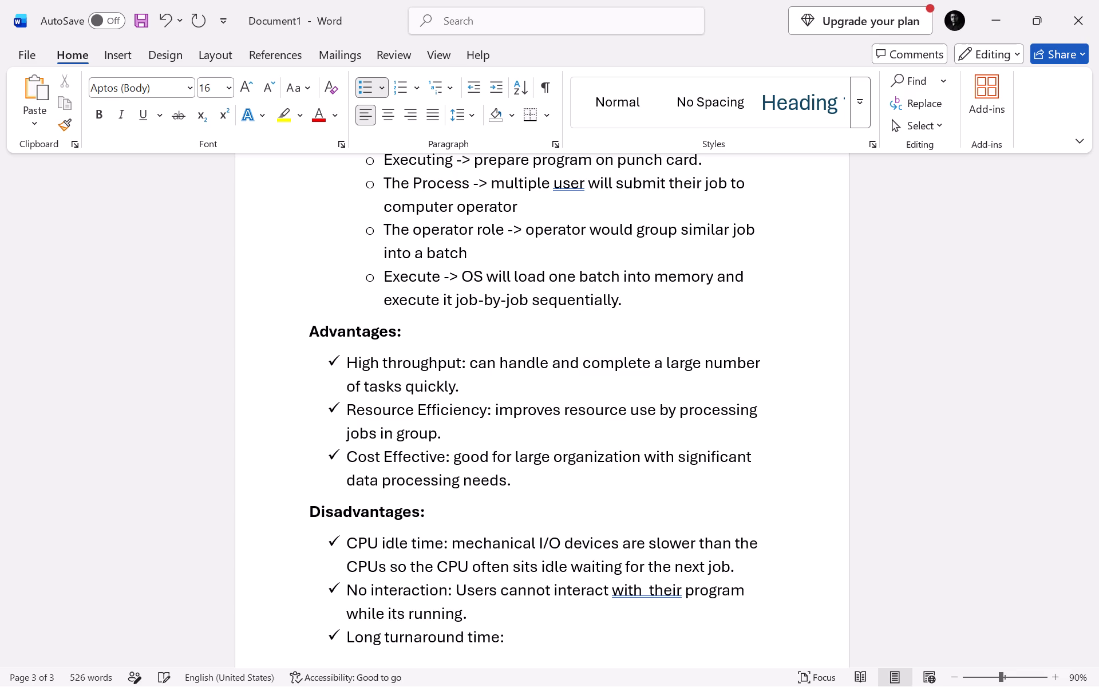
text(if a job fails)
key(space)
key(BackSpace)
Continue the Long turnaround time bullet with ", the user only finds out".
text(, the user)
key(space)
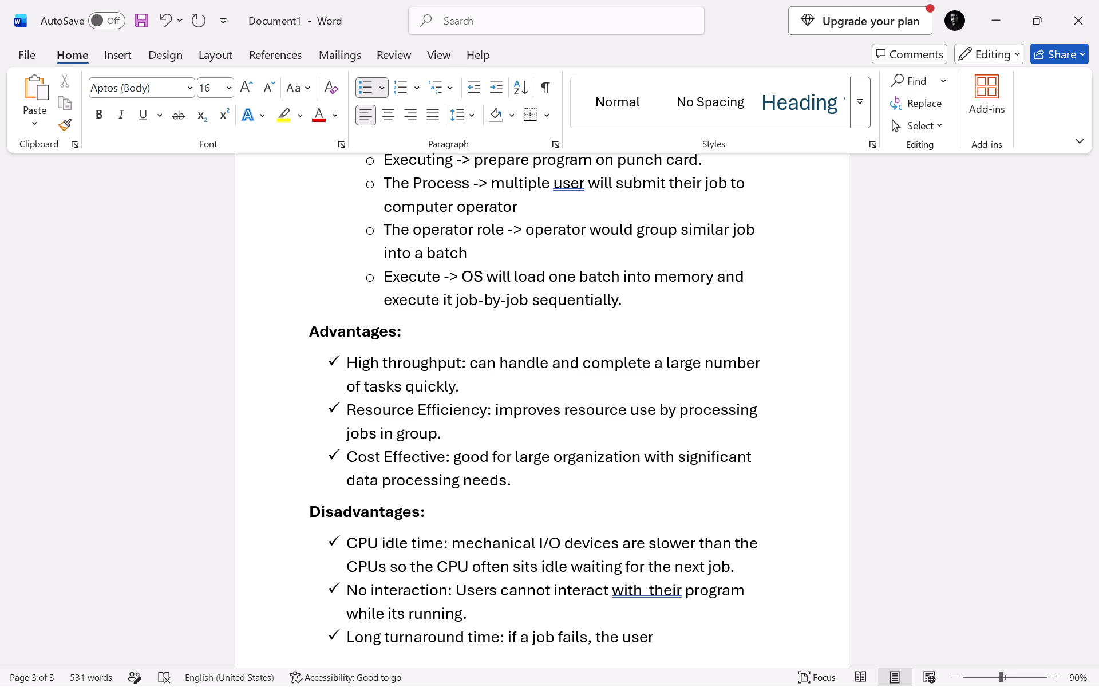
key(2)
key(BackSpace)
key(2)
key(BackSpace)
text(only d)
key(BackSpace)
text(find p)
key(BackSpace)
key(BackSpace)
text(s out)
key(space)
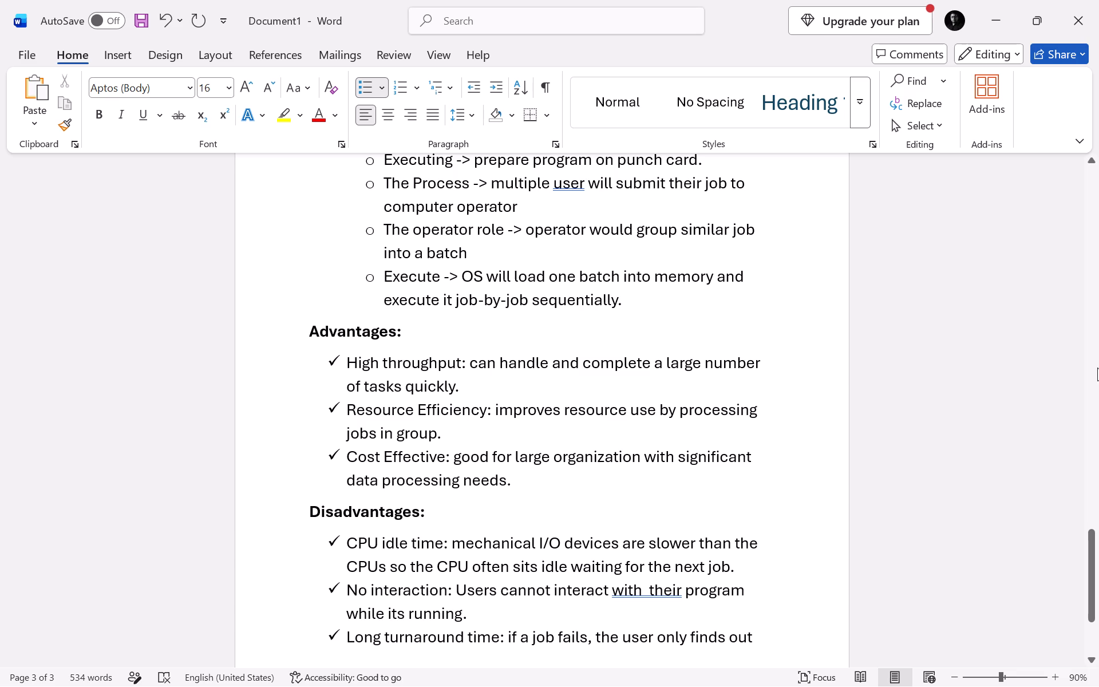
Finish the Long turnaround time bullet with "hrs later after the hole batches done.".
text(hrs)
key(space)
key(space)
text(later)
key(space)
key(space)
text(after)
key(space)
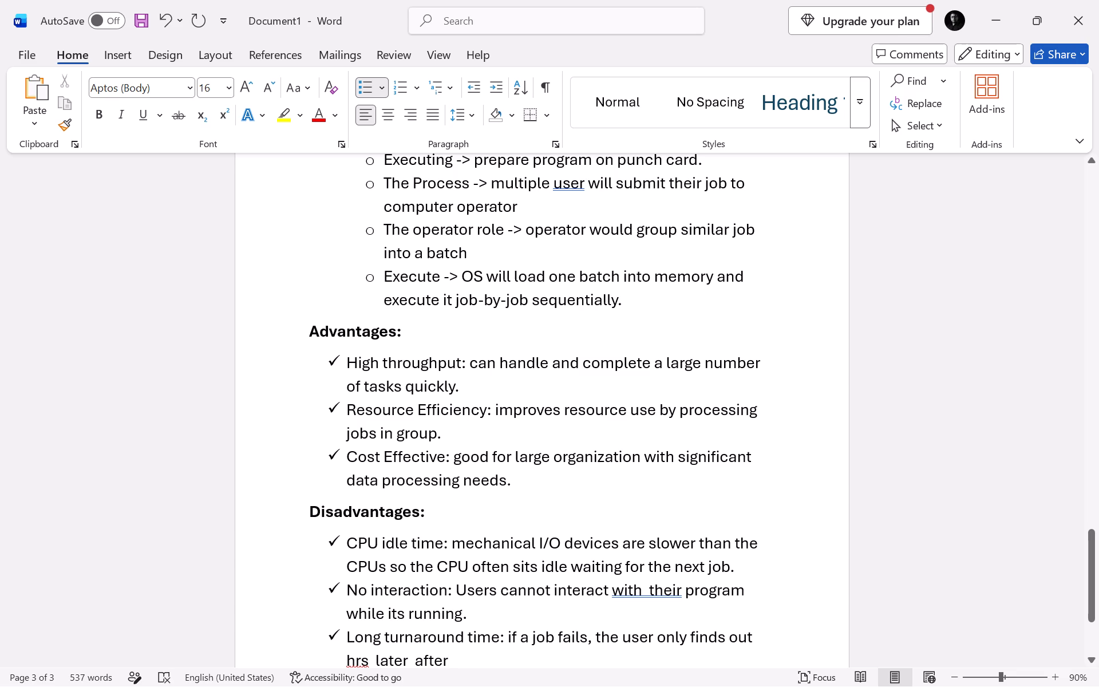
key(space)
text(the)
key(space)
text(hole batches)
key(space)
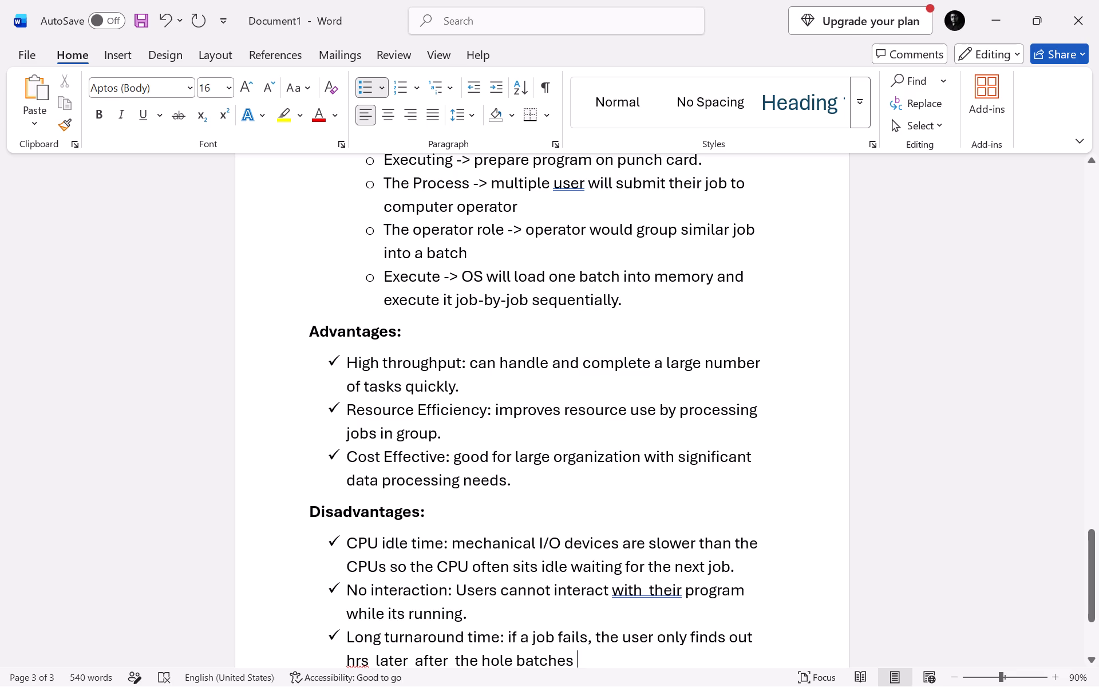
text(done)
key(period)
scroll(722, 376, down, 1)
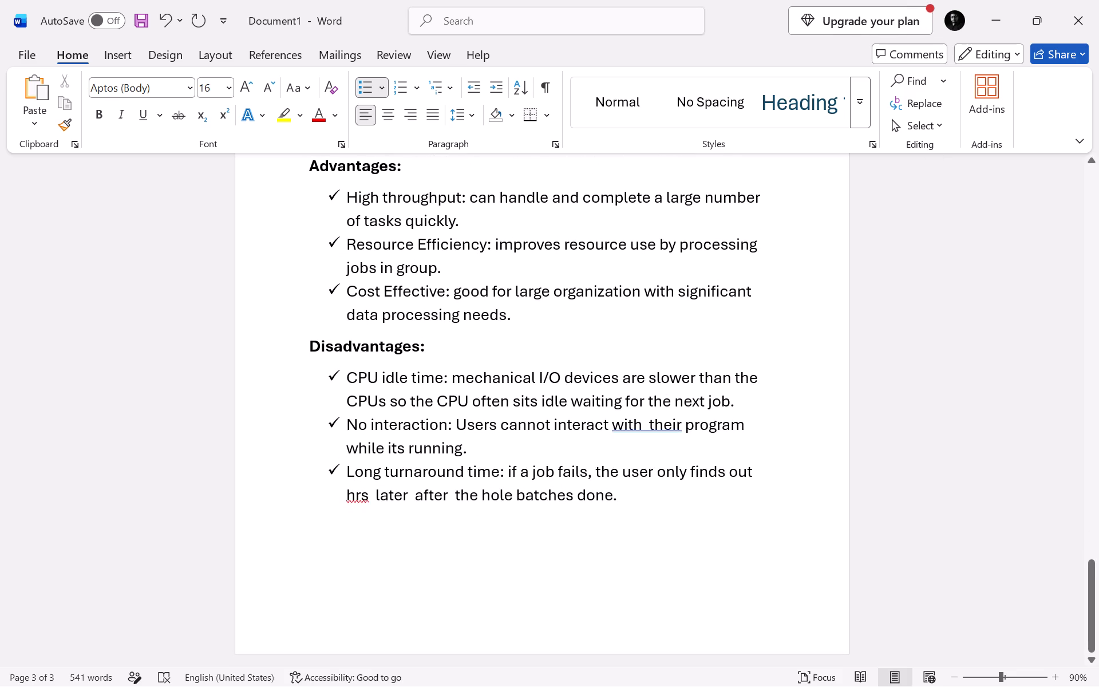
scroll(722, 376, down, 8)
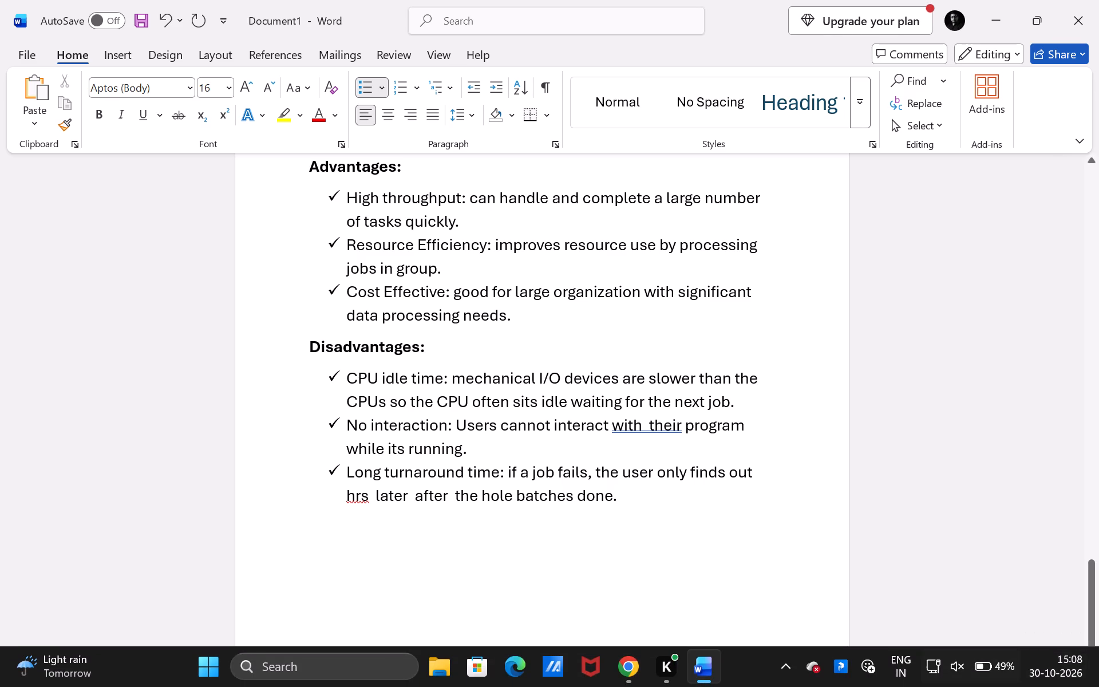
Review the notes from the OPERATING SYSTEM (UNIT 1) title through to the Batch Operating System disadvantages.
scroll(595, 459, up, 3)
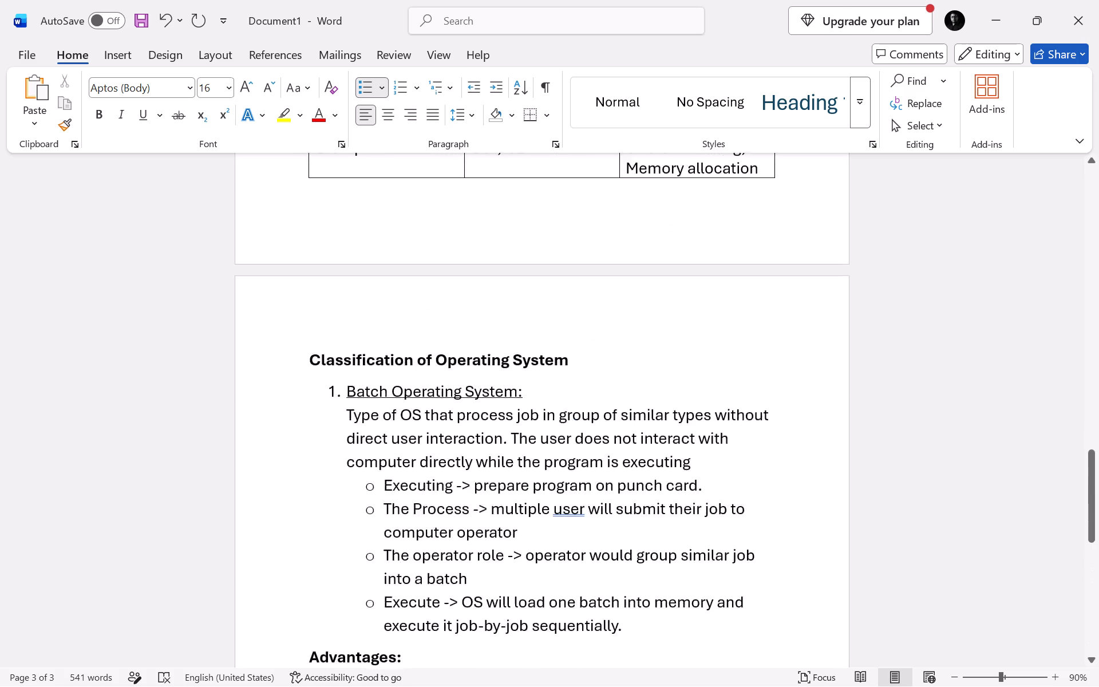
scroll(595, 459, up, 8)
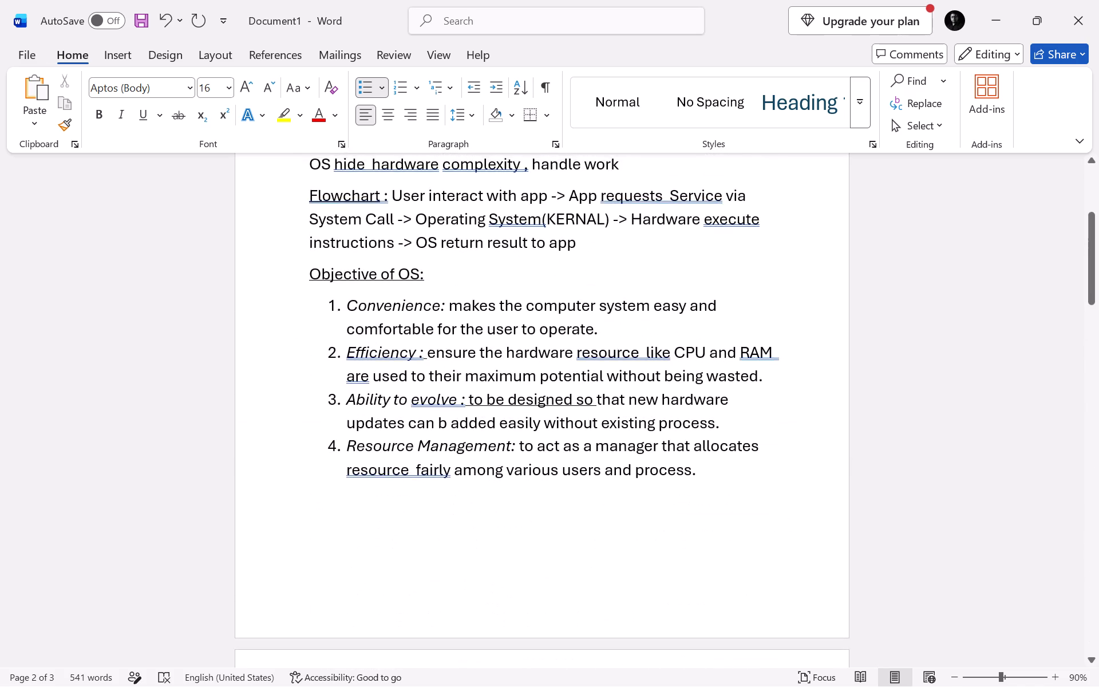
scroll(592, 465, up, 8)
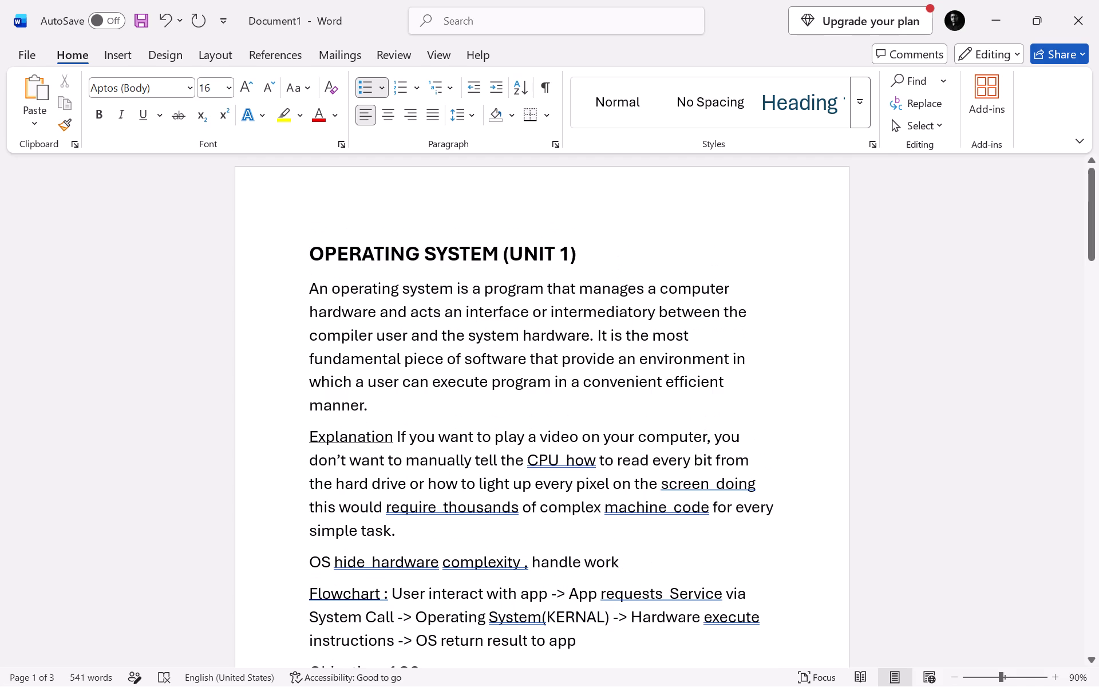
scroll(435, 407, down, 3)
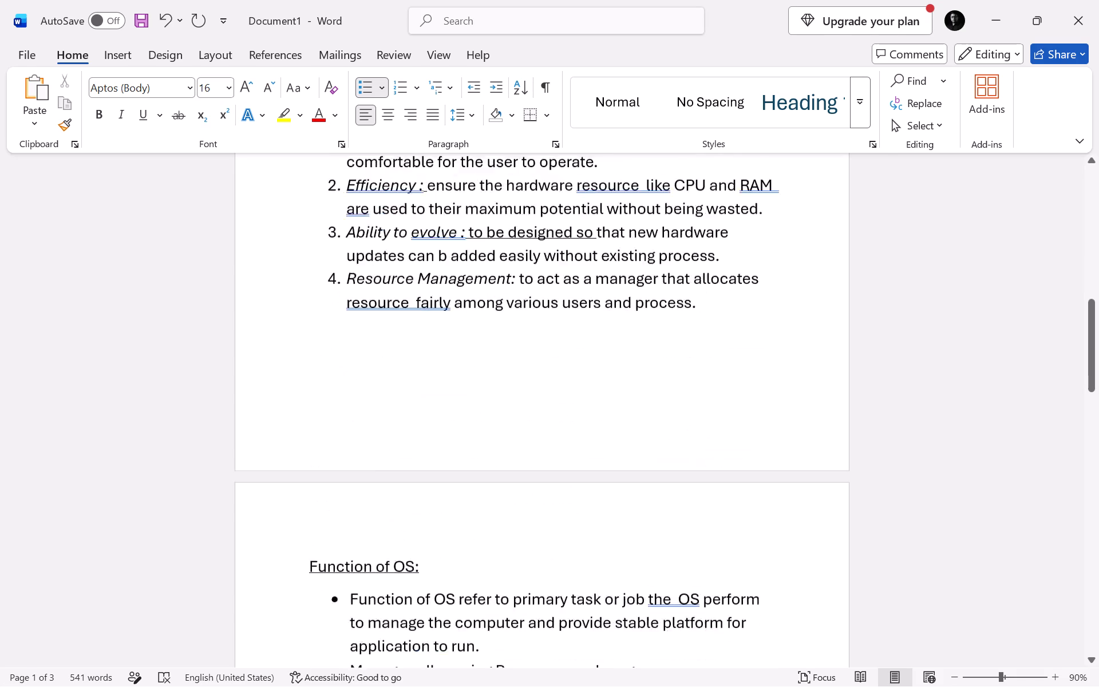
scroll(435, 407, down, 5)
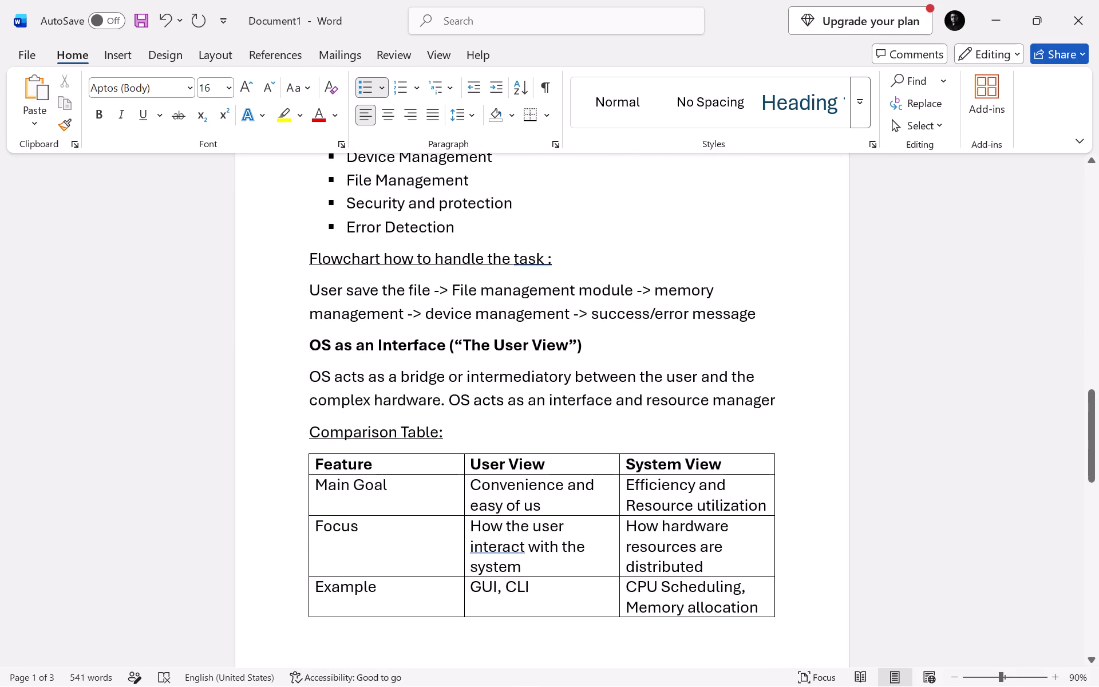
scroll(435, 407, down, 6)
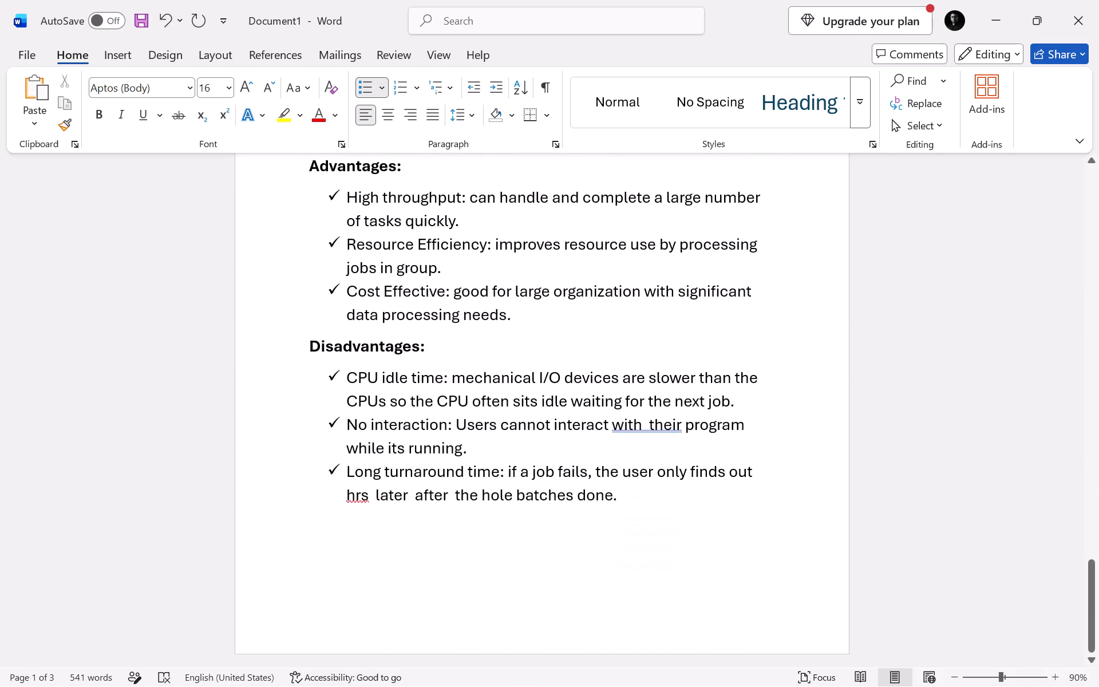
scroll(435, 407, down, 3)
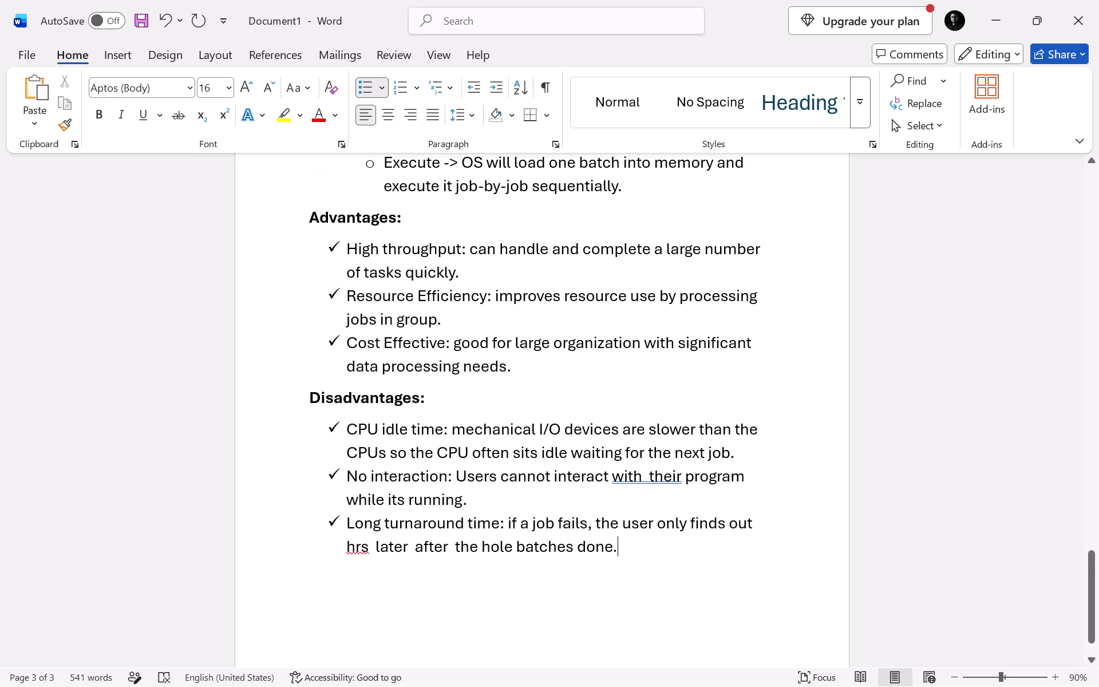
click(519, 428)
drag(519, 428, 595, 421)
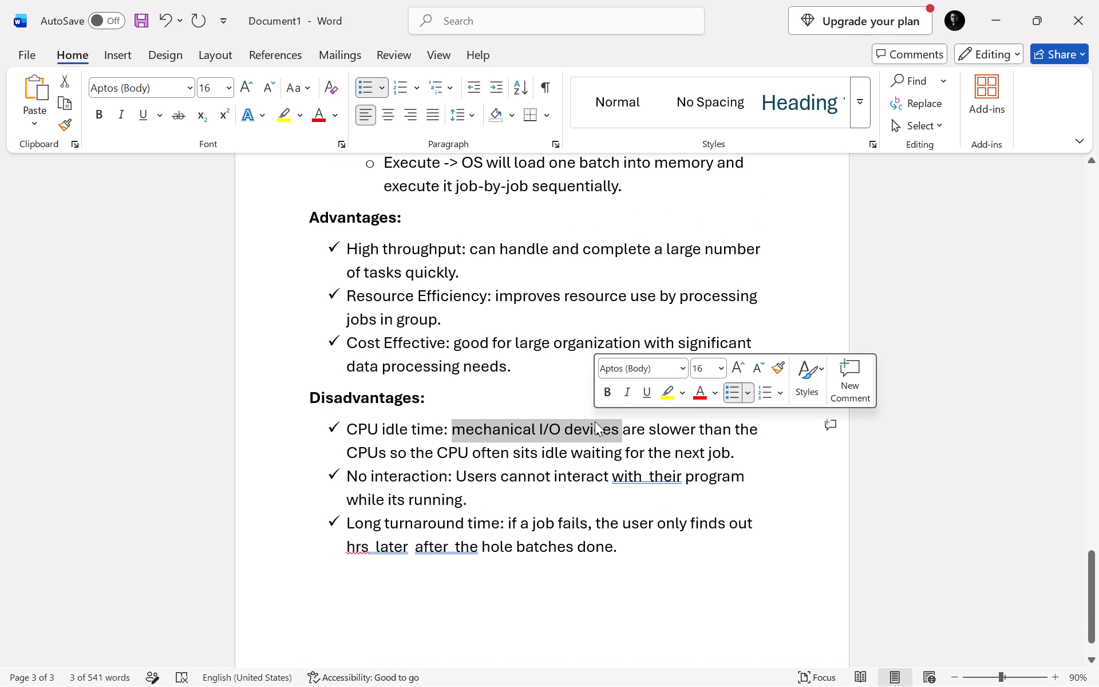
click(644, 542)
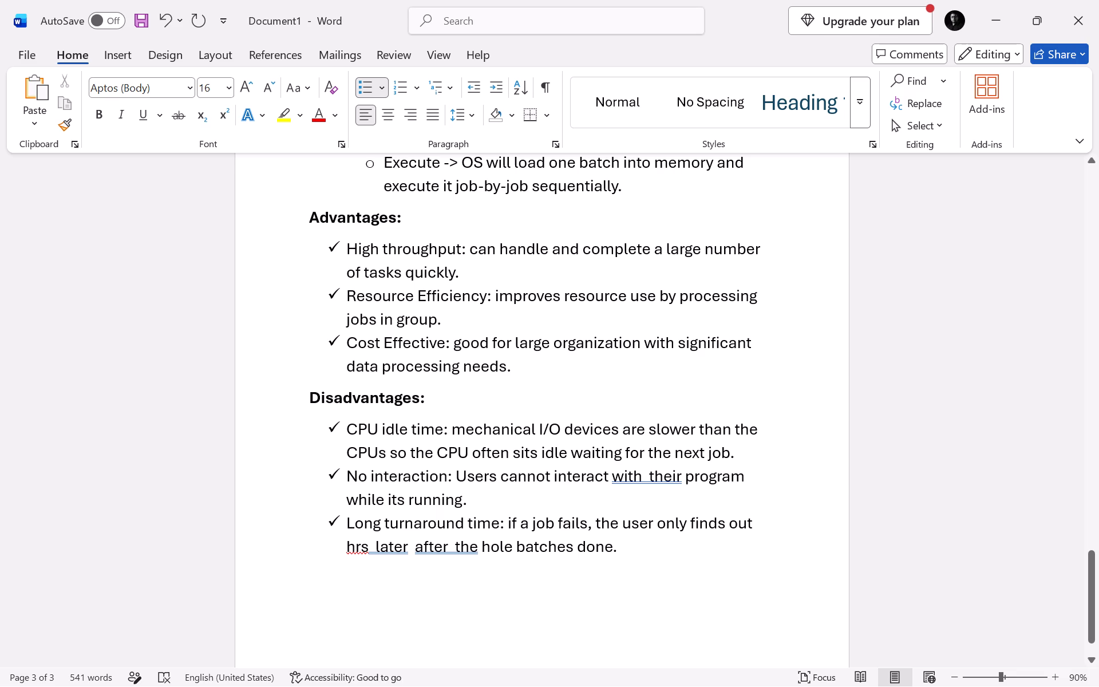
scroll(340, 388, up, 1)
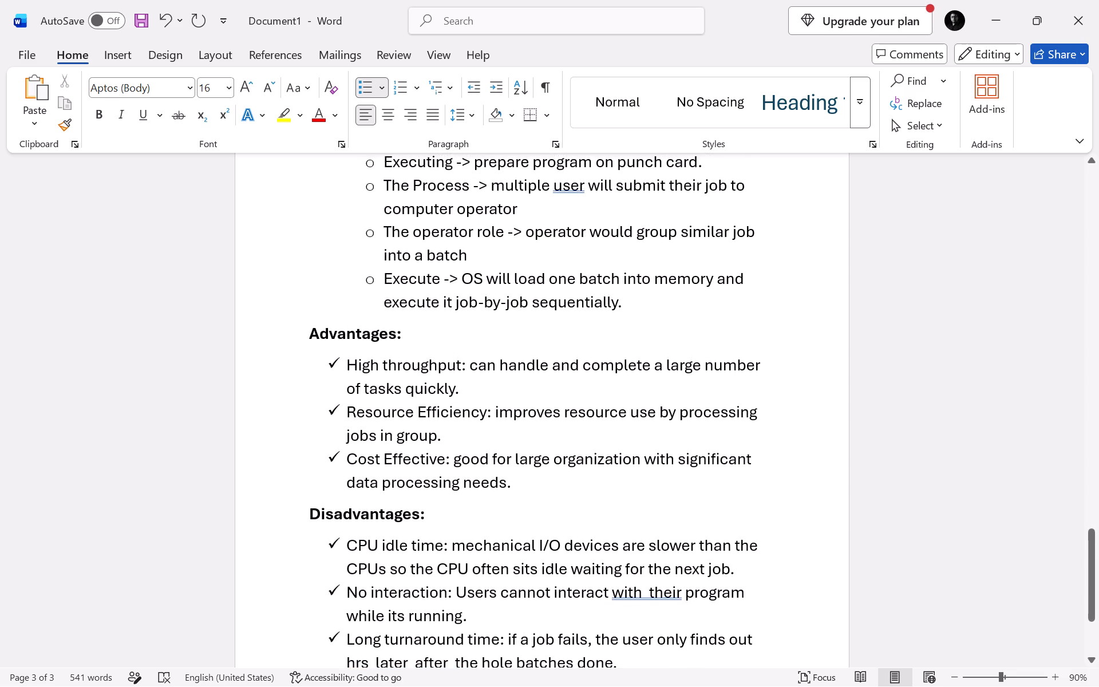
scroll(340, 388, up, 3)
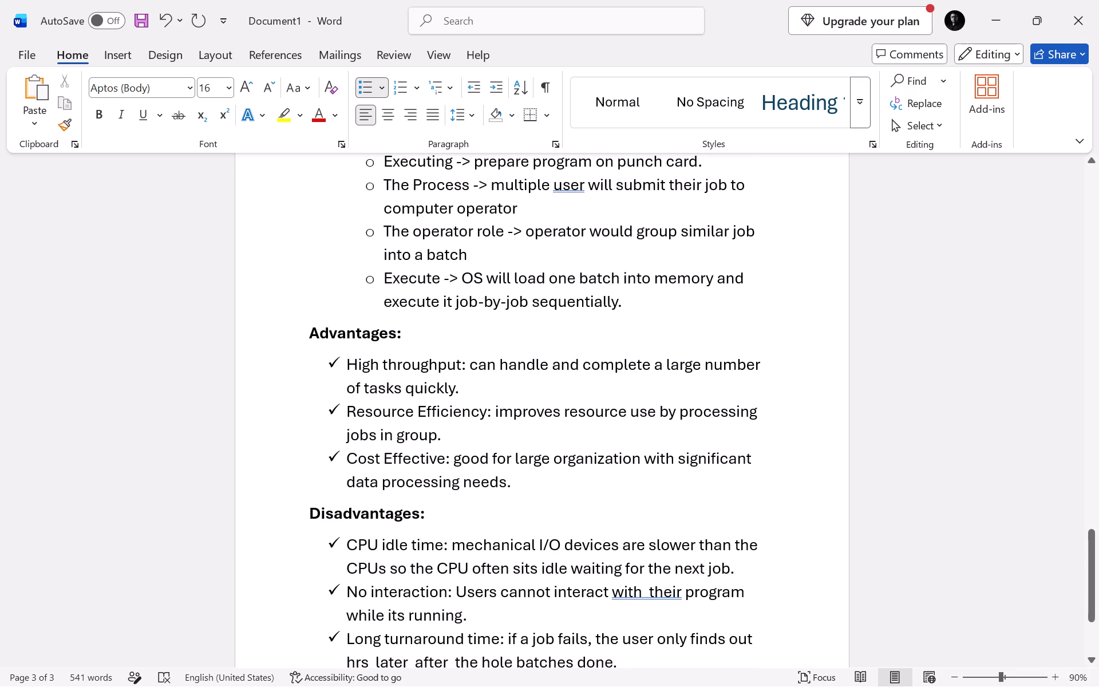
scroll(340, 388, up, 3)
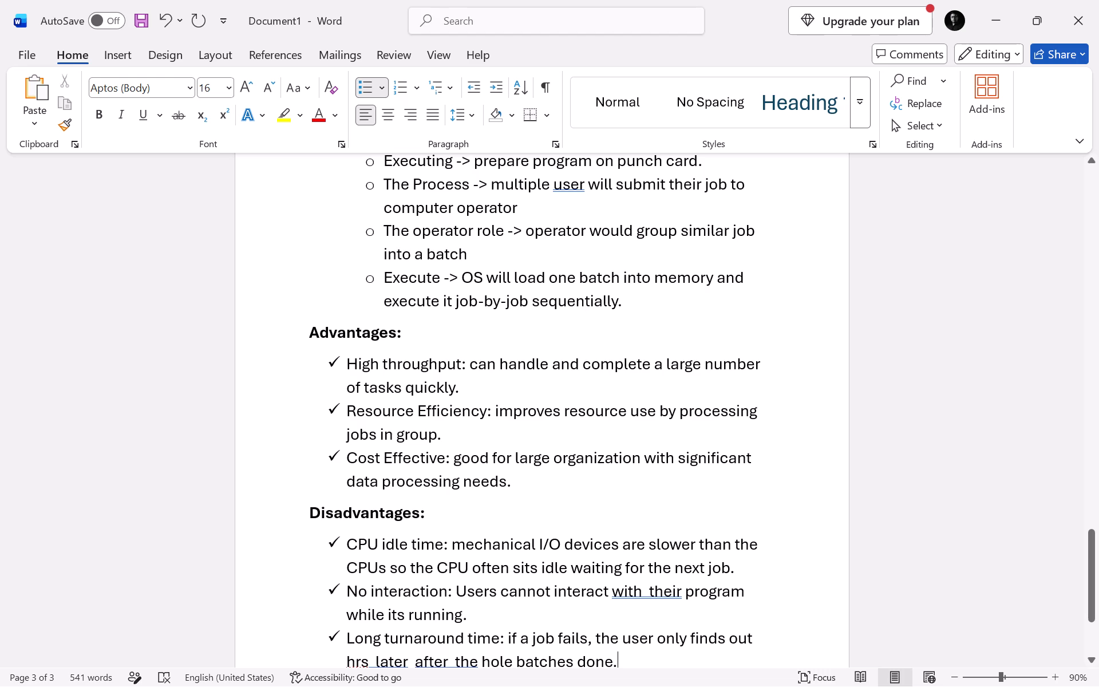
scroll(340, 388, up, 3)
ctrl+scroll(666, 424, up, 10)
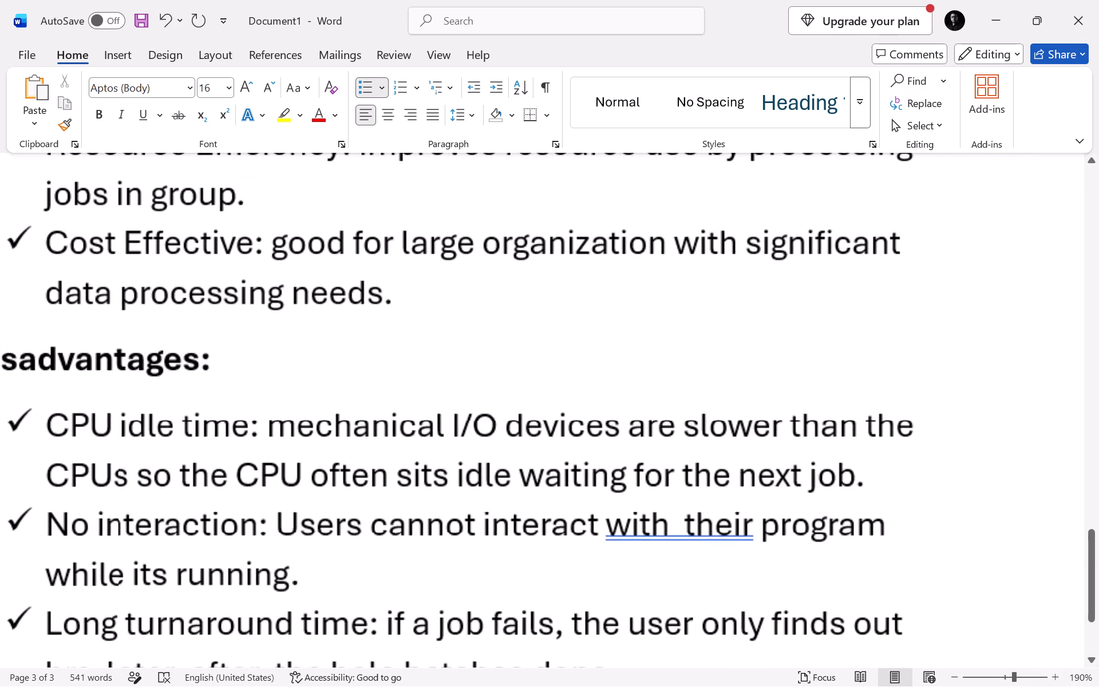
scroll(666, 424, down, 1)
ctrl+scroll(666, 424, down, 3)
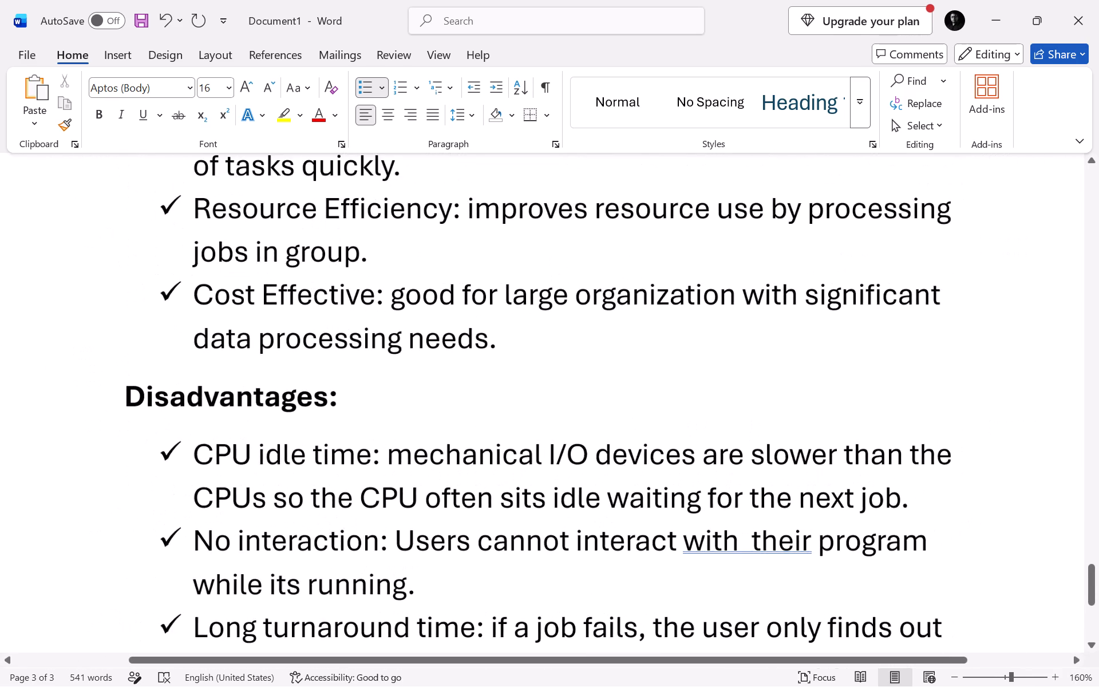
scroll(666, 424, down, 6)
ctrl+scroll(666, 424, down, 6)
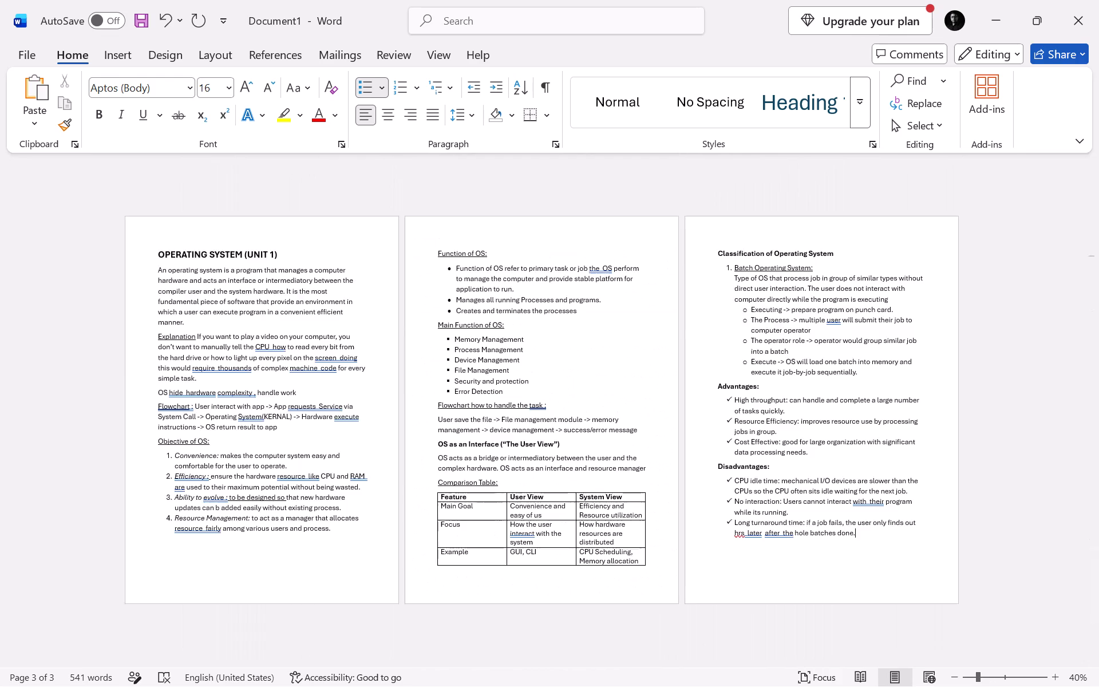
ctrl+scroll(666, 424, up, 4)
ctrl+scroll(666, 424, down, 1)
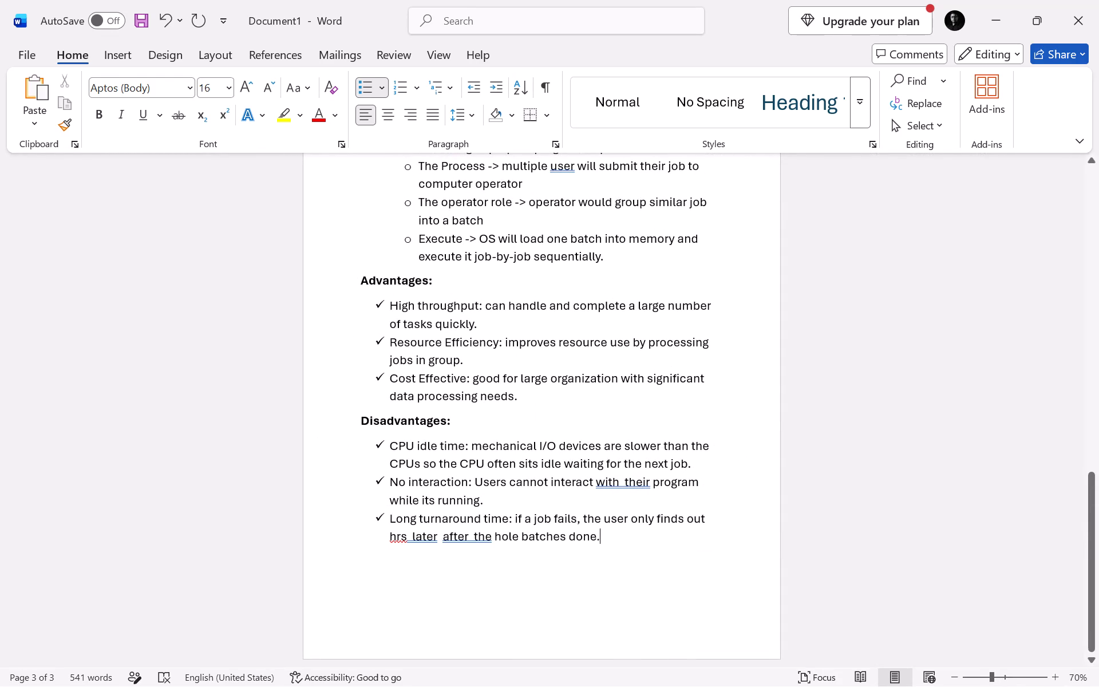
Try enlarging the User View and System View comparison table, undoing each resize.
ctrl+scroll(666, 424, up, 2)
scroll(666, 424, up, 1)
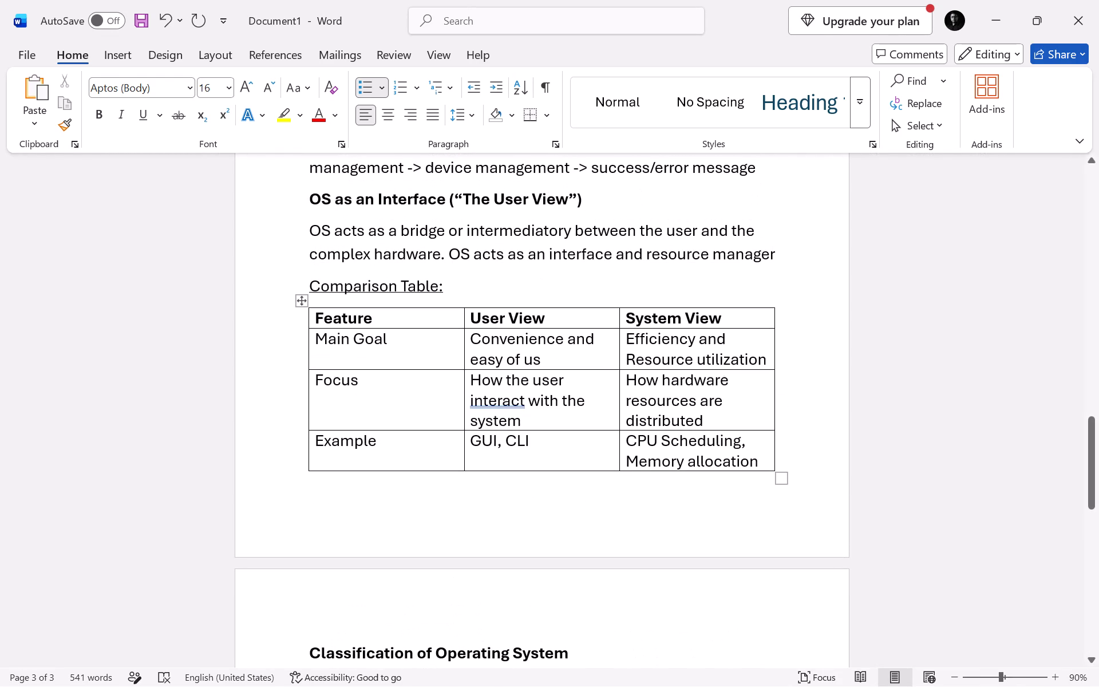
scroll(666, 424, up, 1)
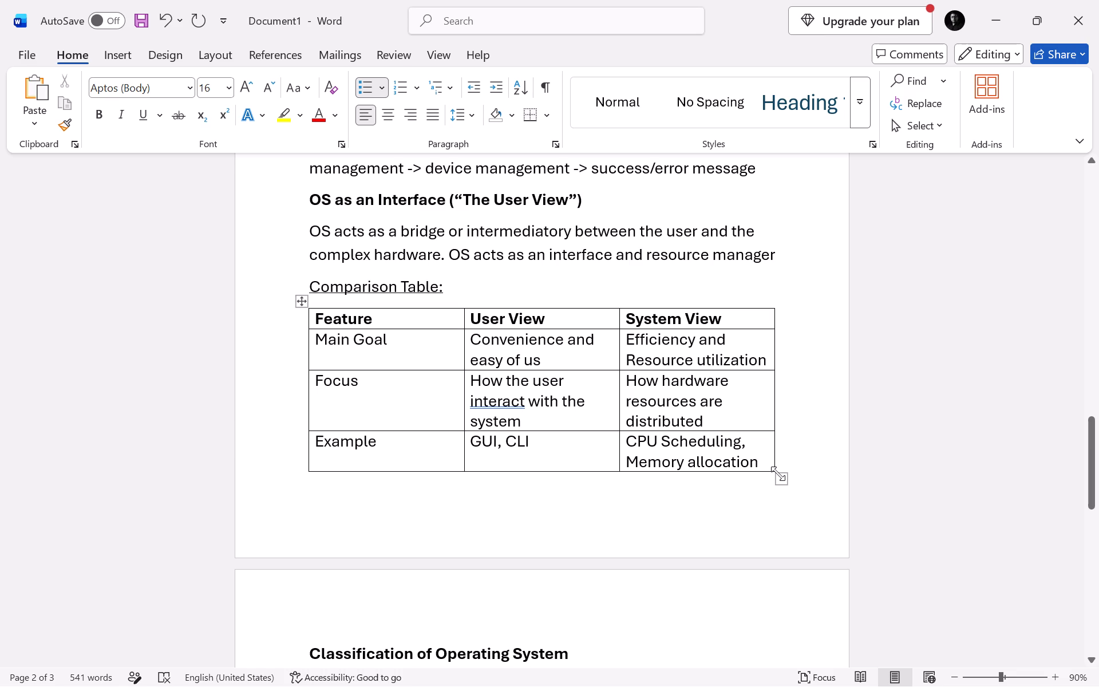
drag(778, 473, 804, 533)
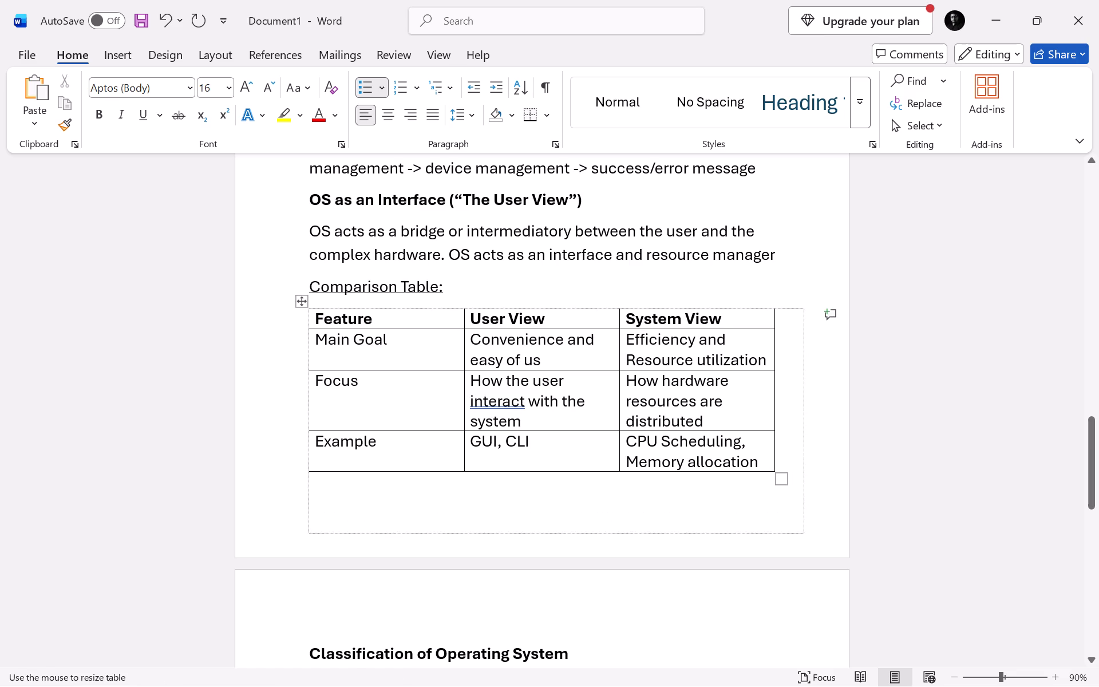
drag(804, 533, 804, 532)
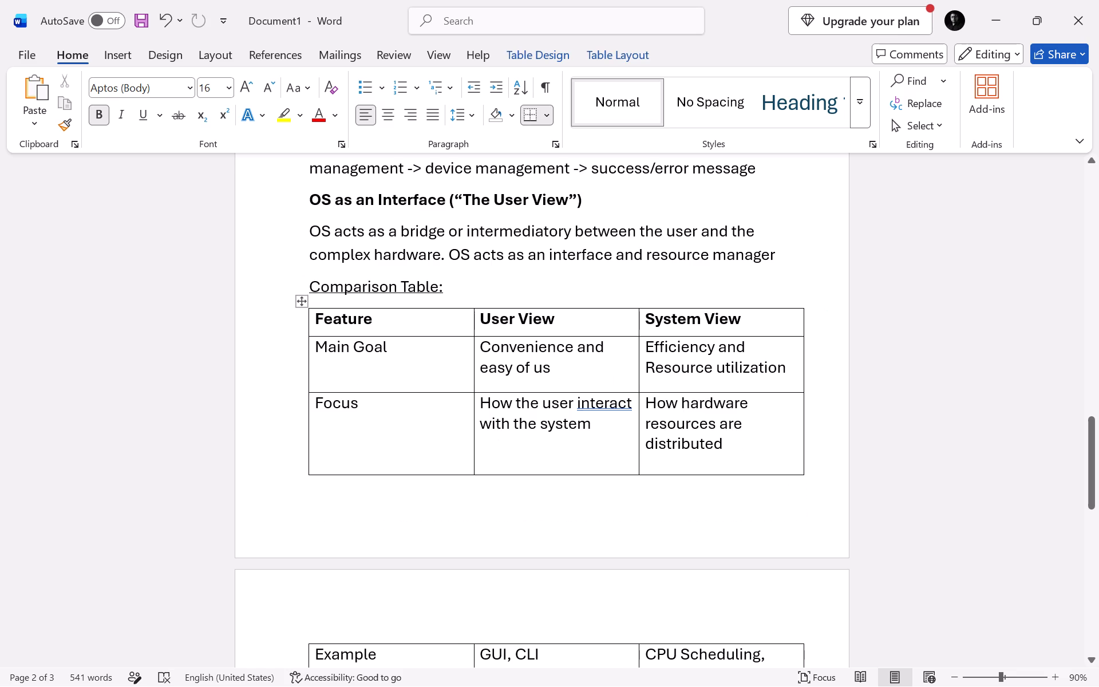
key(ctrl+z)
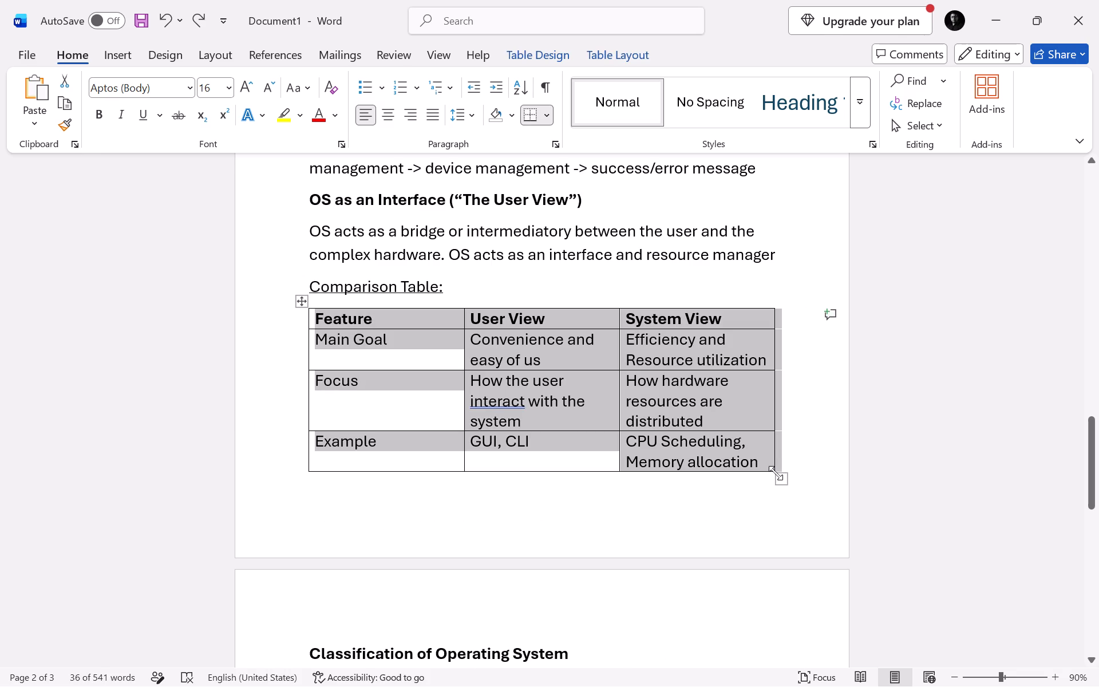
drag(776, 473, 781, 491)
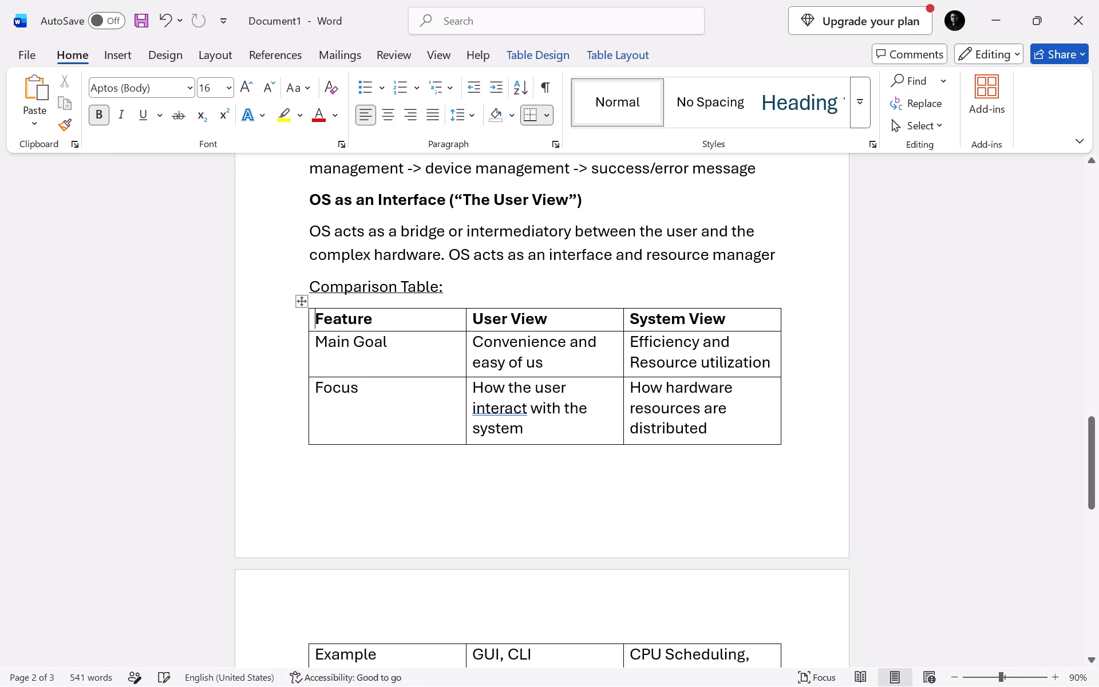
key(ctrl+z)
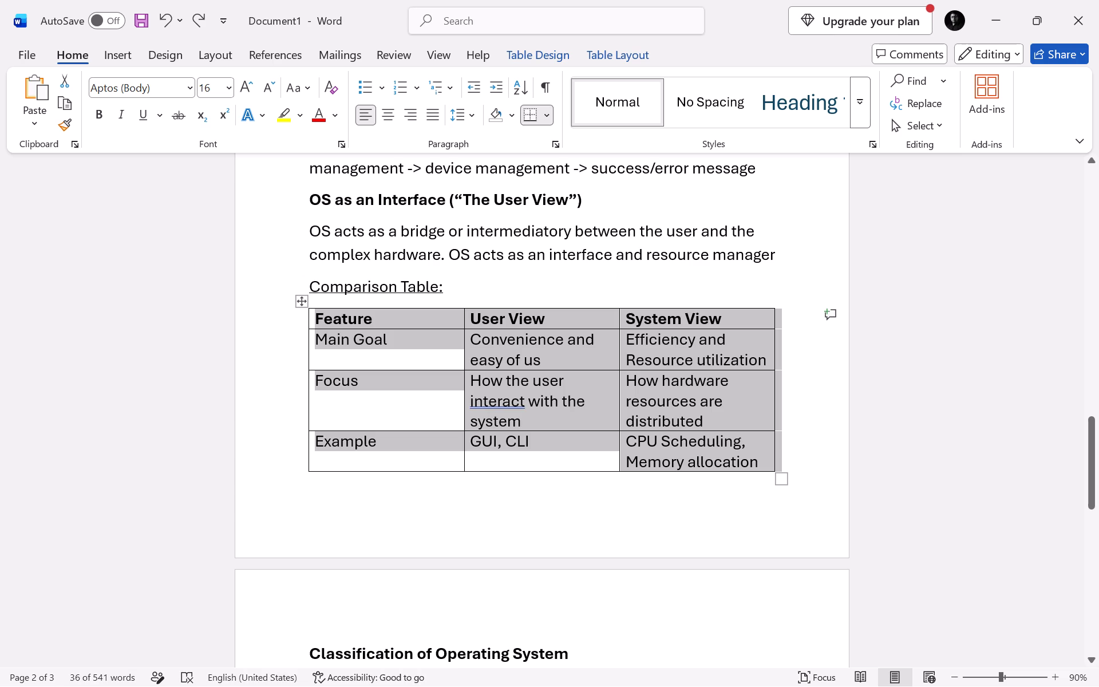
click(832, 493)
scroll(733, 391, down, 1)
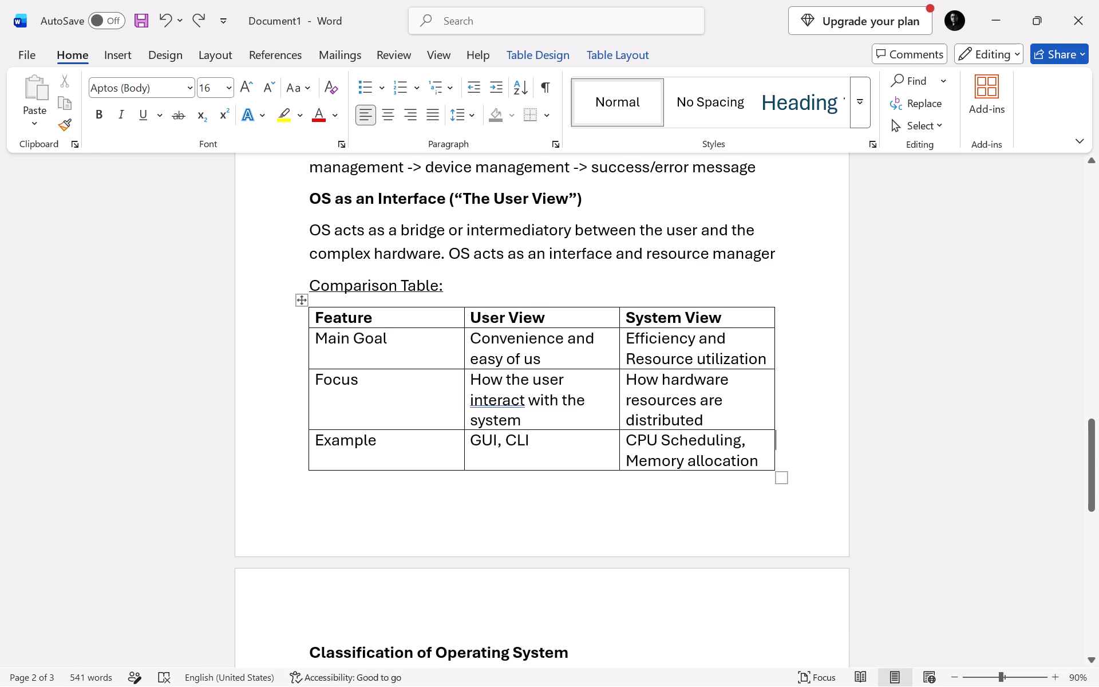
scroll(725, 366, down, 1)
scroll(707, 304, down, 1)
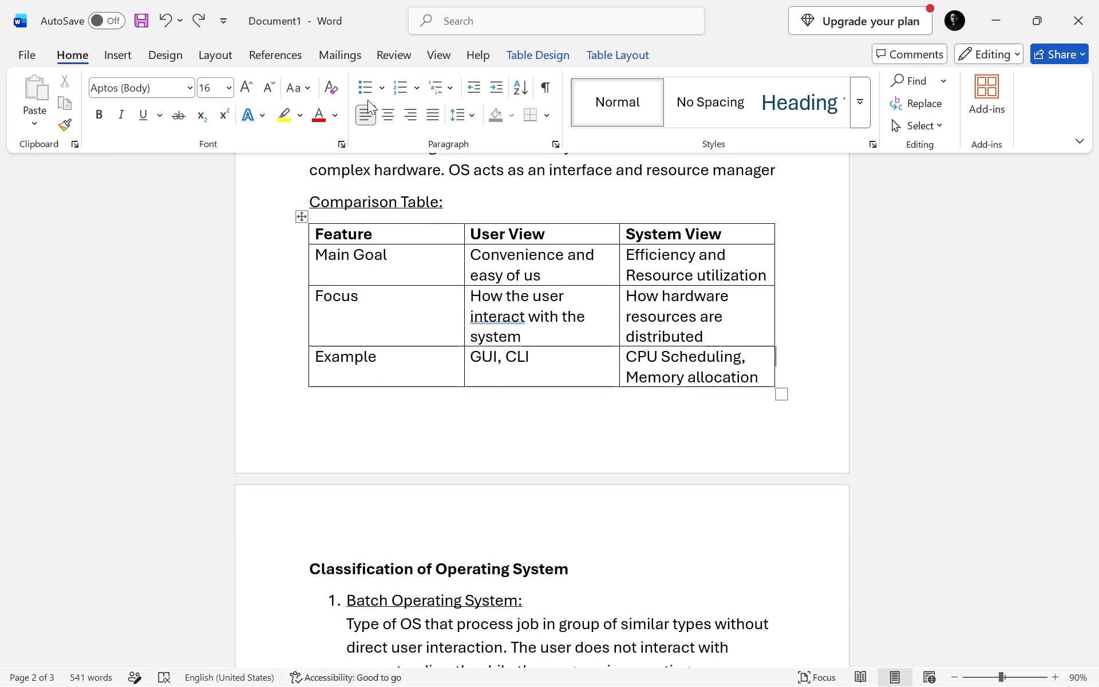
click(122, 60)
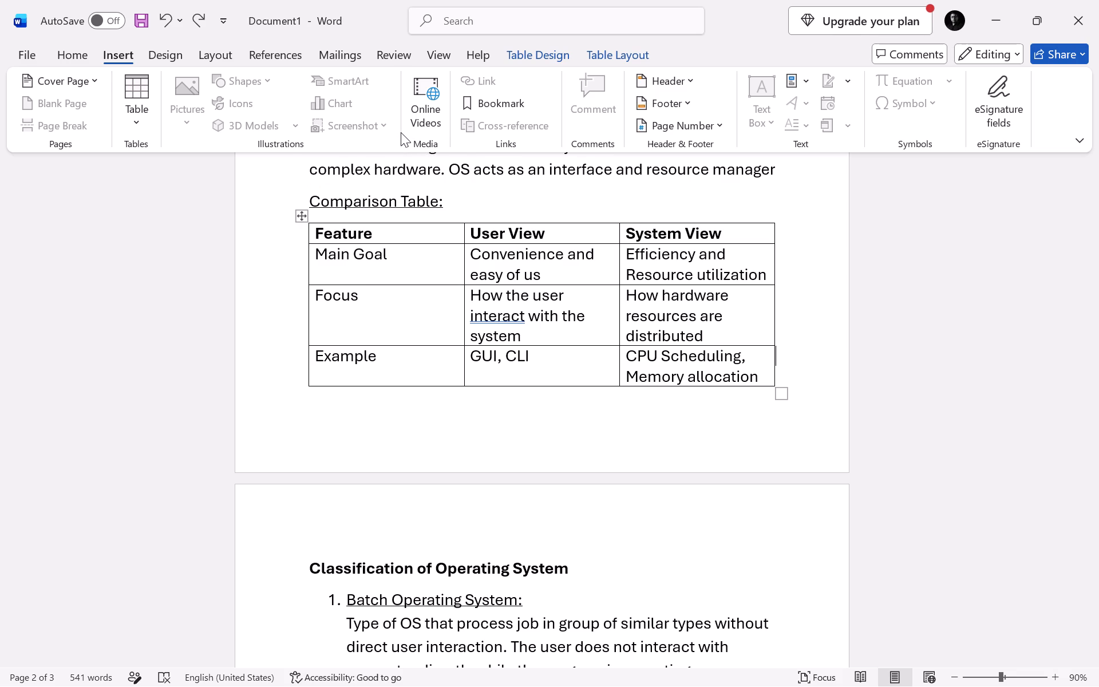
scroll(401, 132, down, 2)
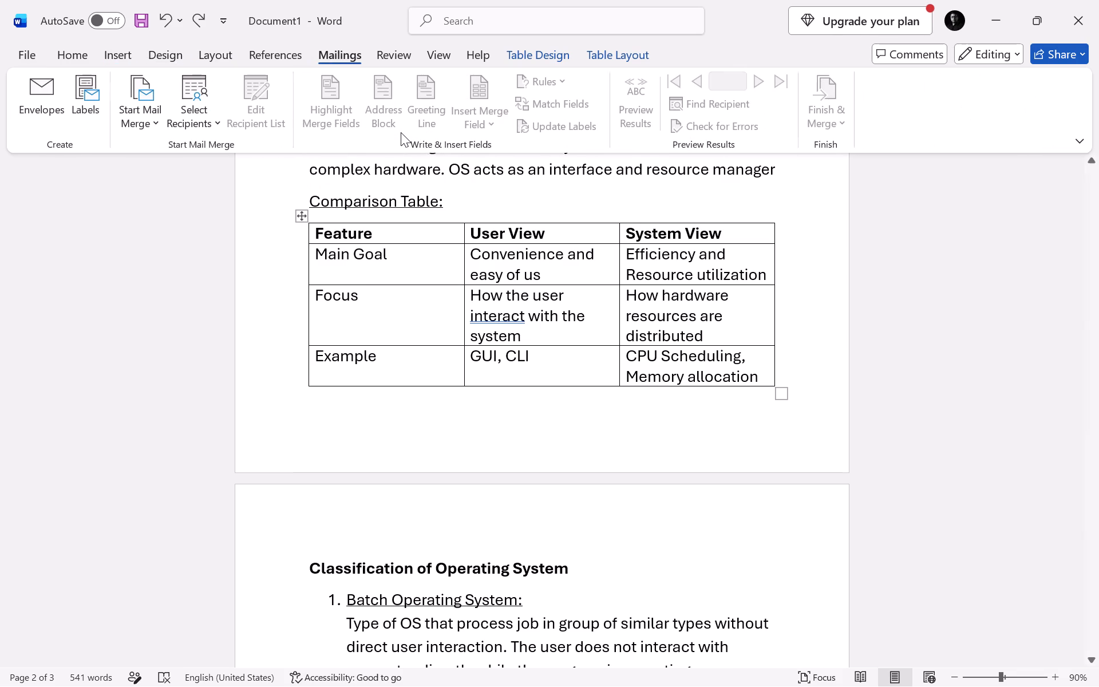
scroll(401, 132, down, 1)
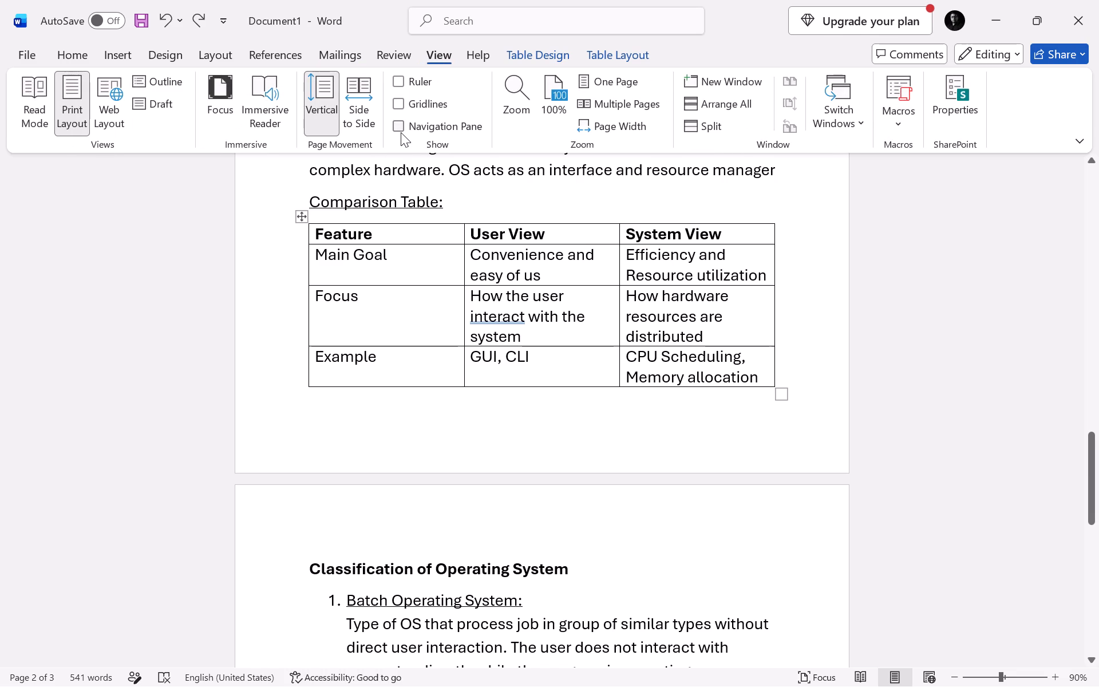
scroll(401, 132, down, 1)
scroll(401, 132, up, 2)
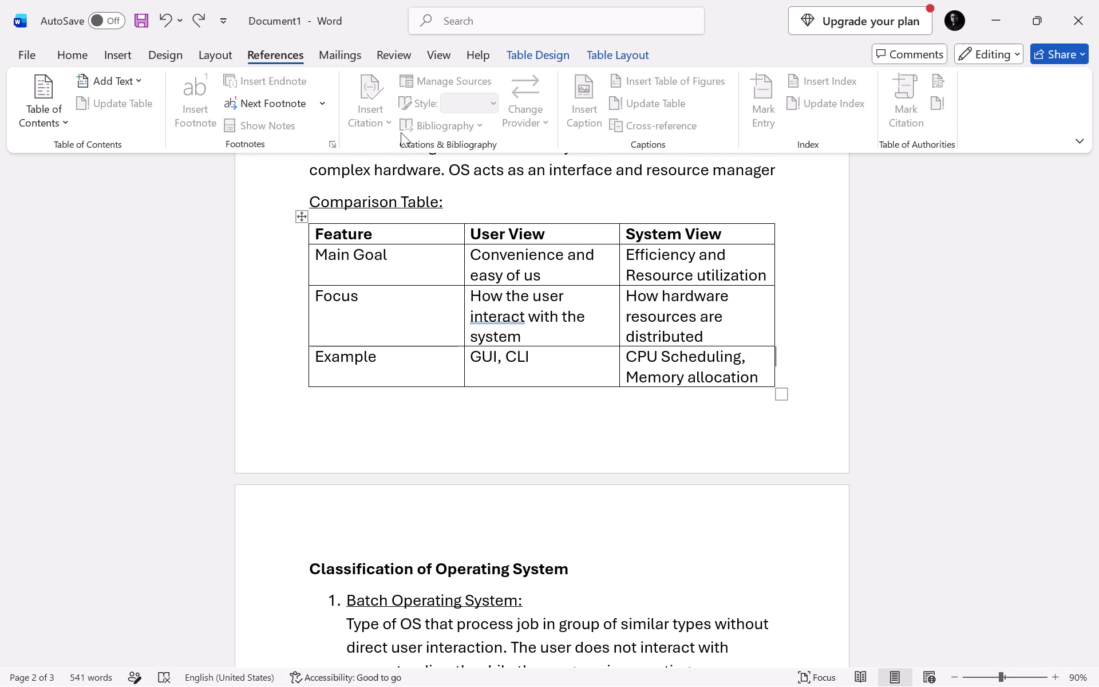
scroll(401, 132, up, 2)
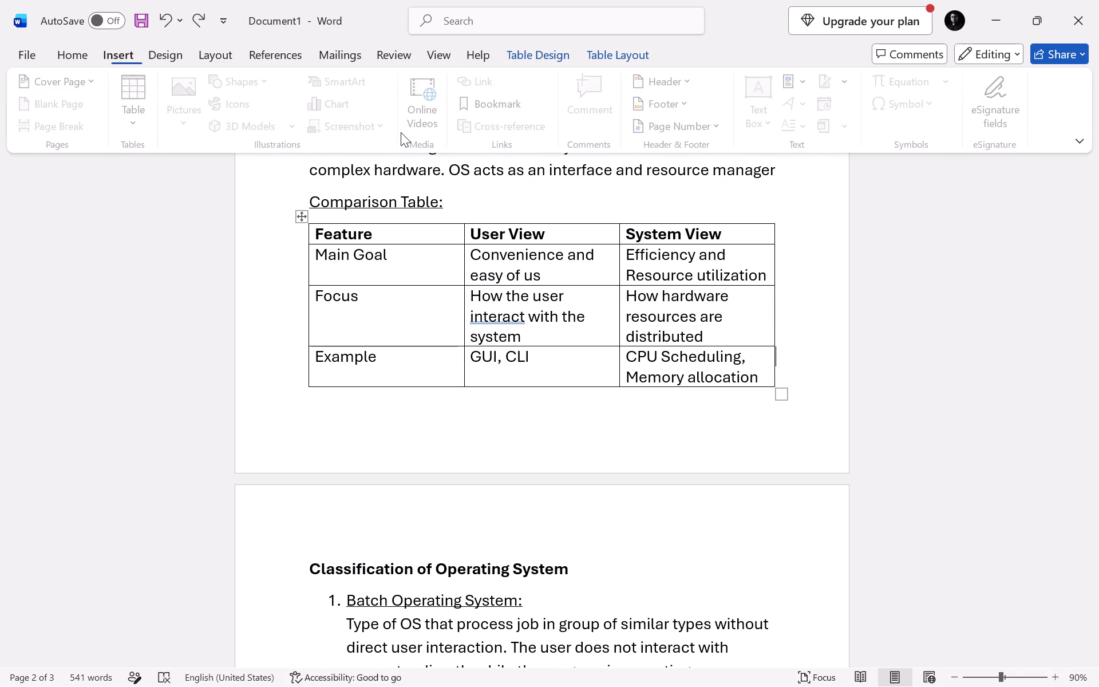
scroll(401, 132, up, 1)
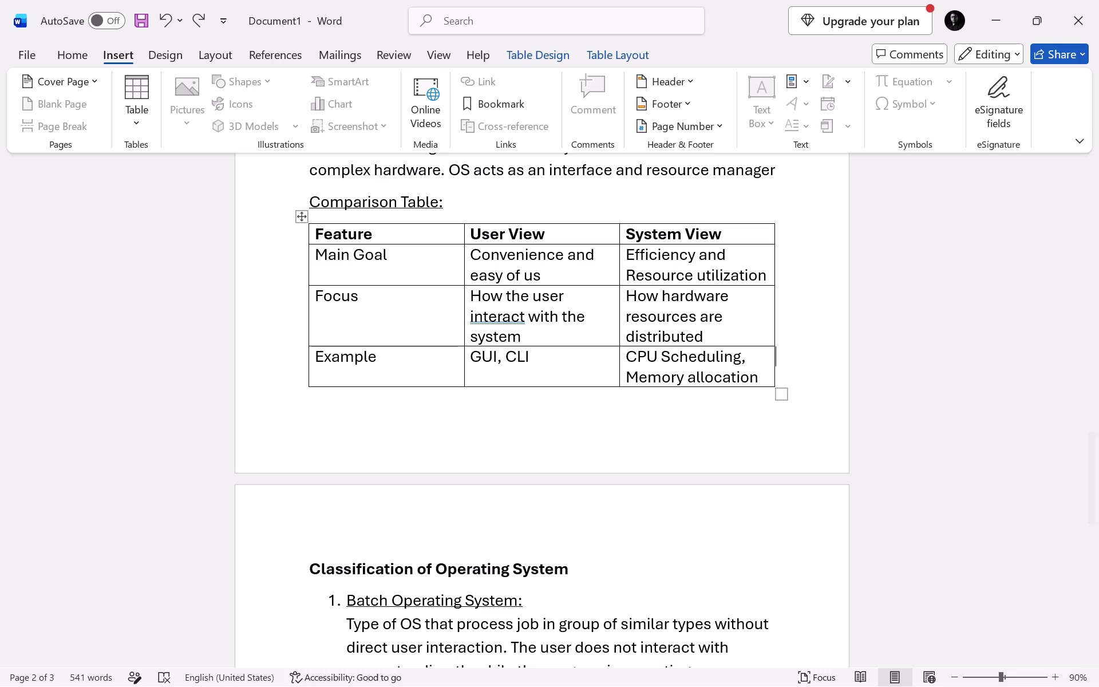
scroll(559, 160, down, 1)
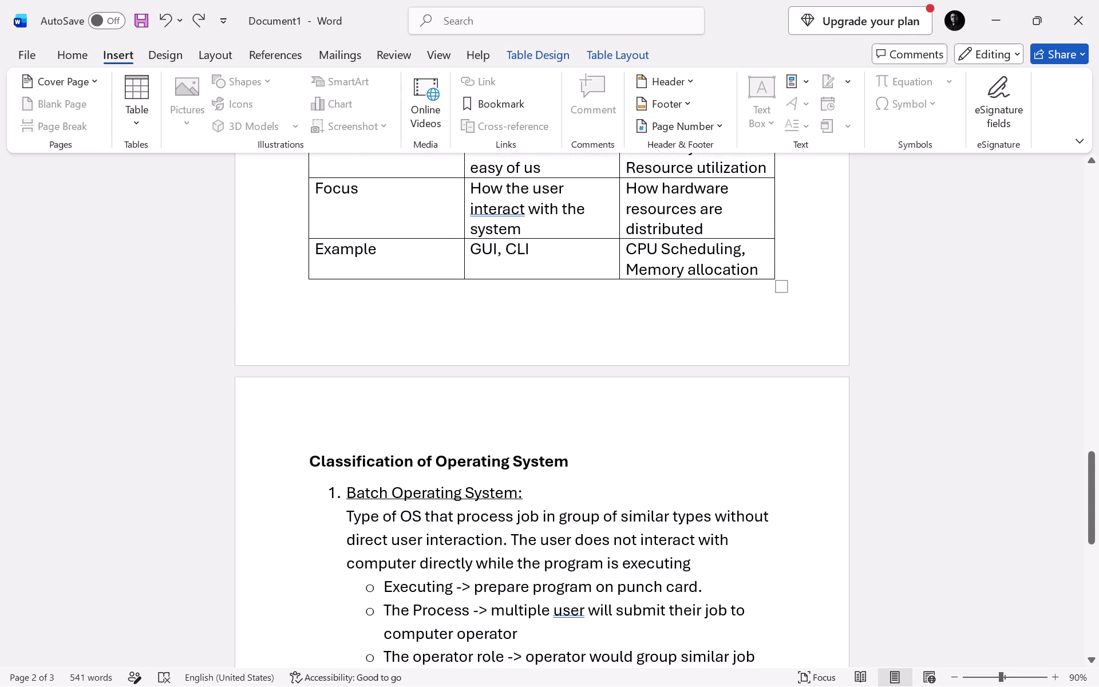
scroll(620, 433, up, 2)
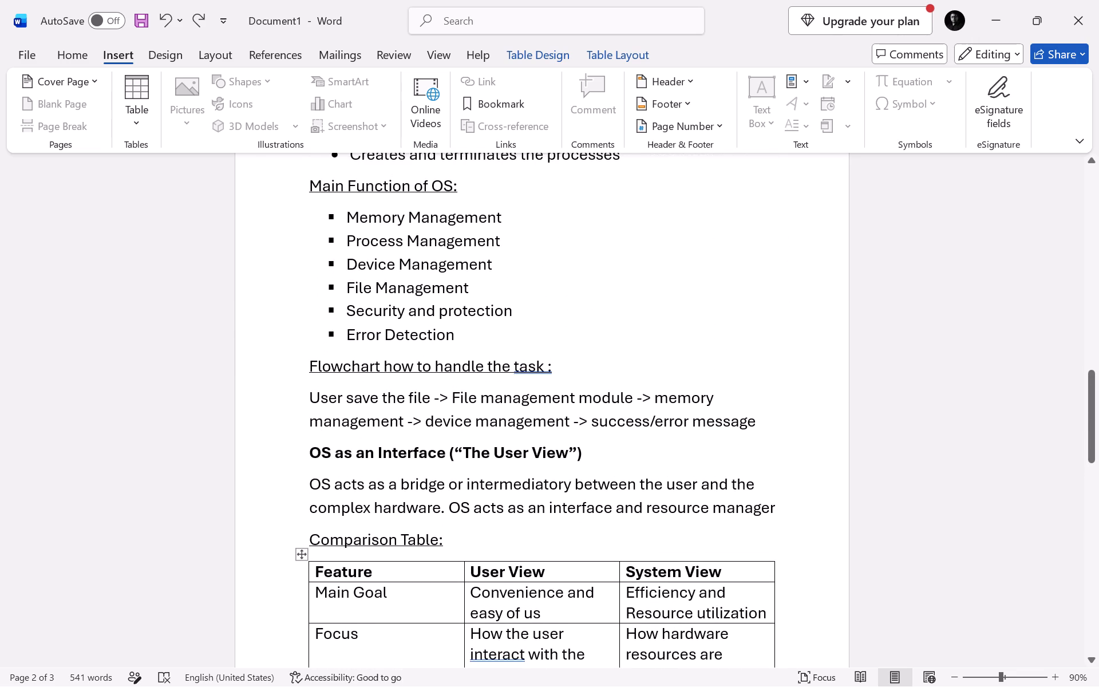
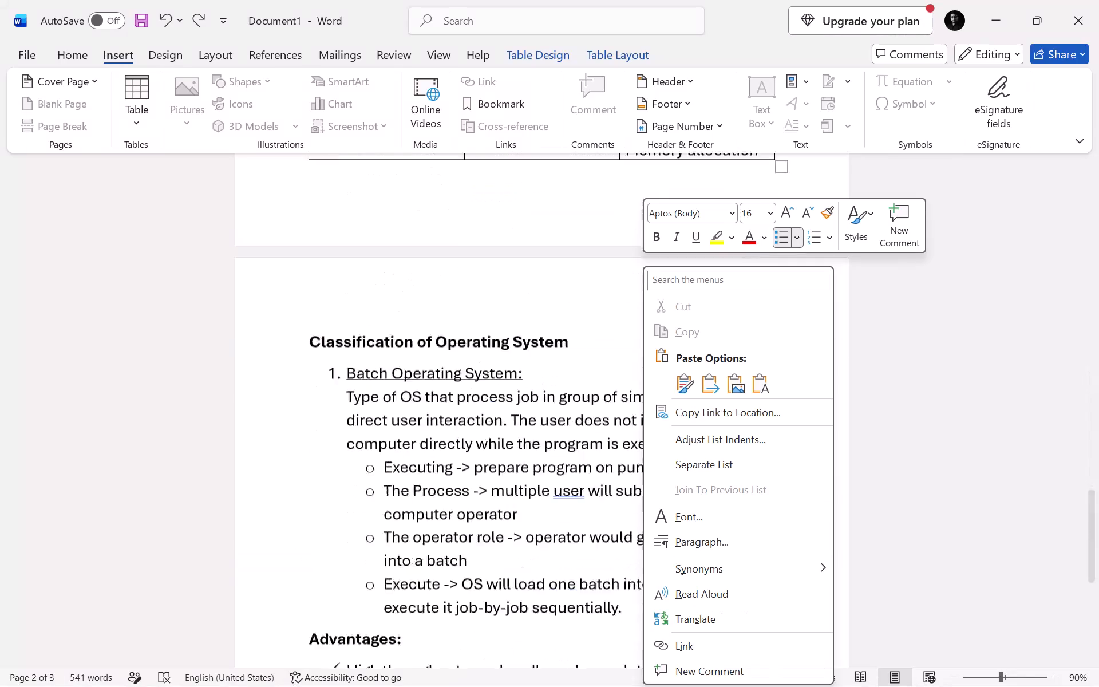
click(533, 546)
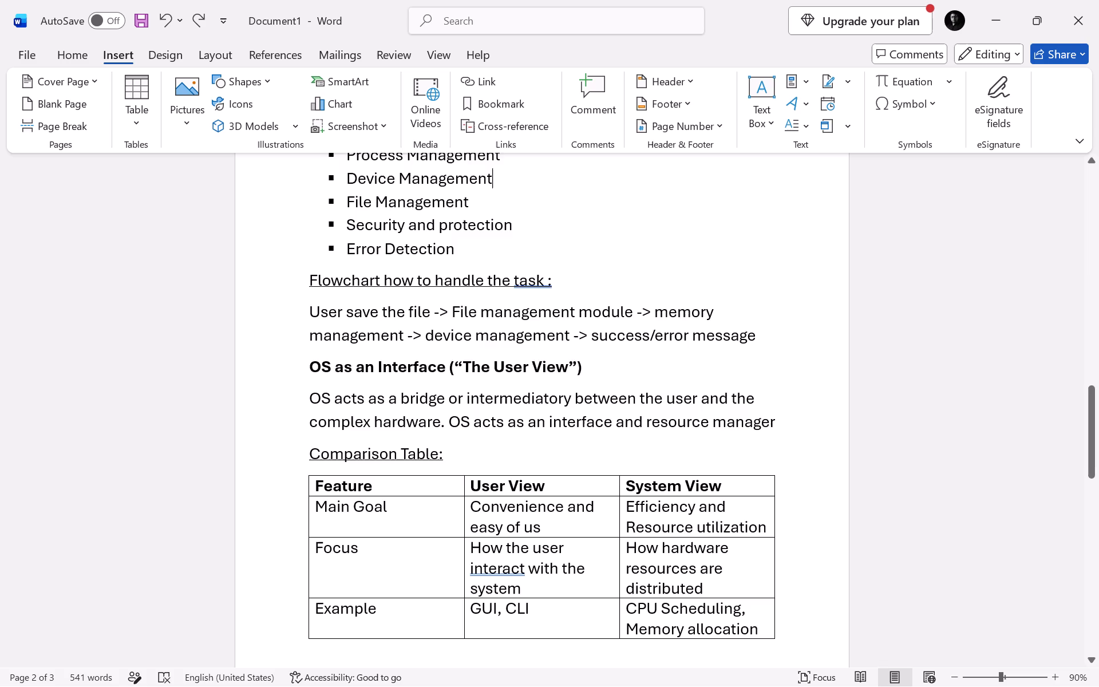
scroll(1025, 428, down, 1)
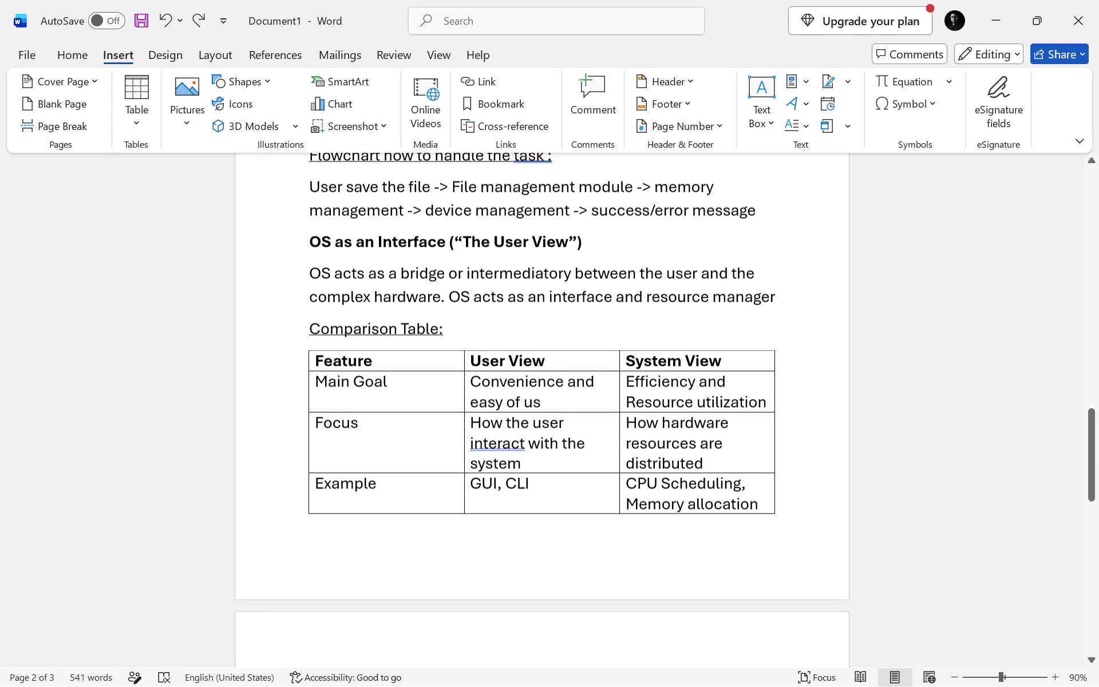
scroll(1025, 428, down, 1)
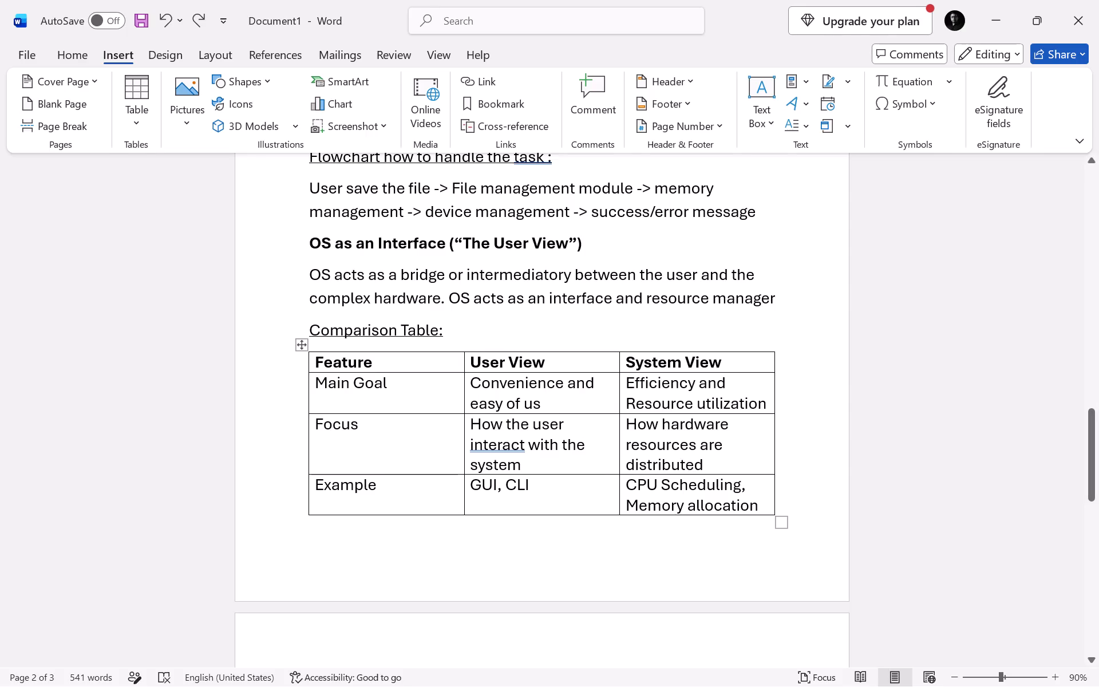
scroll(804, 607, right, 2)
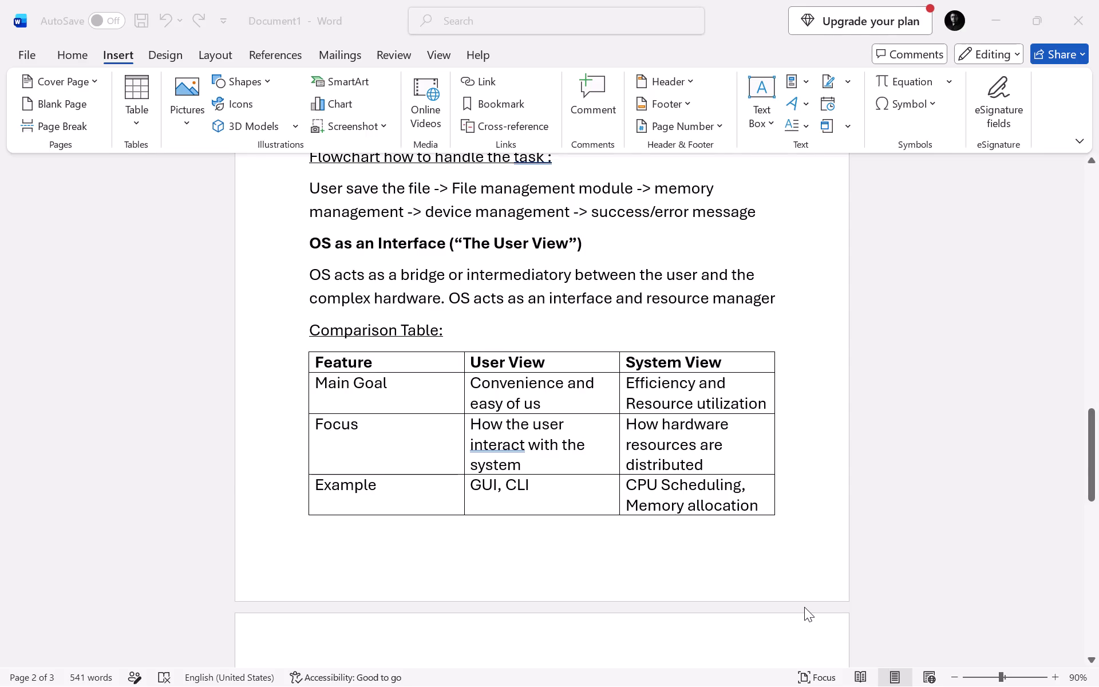